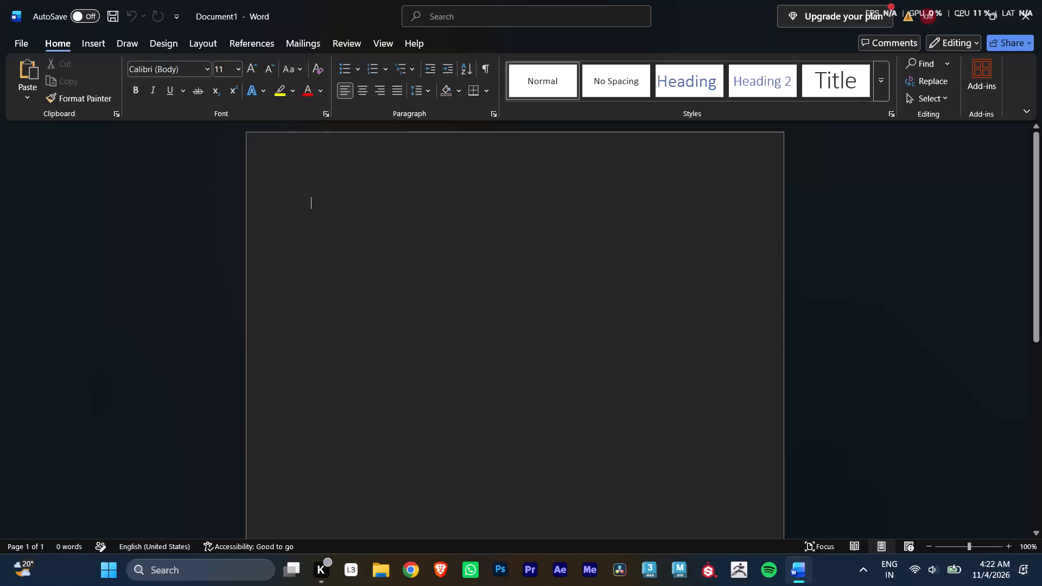
Center-align the empty first line of the document.
click(559, 370)
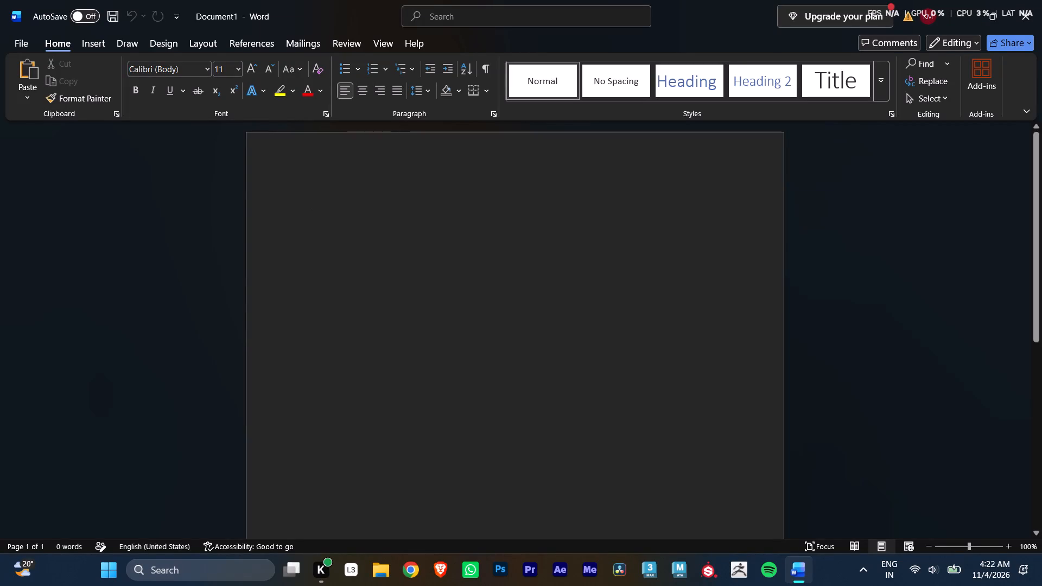
click(362, 89)
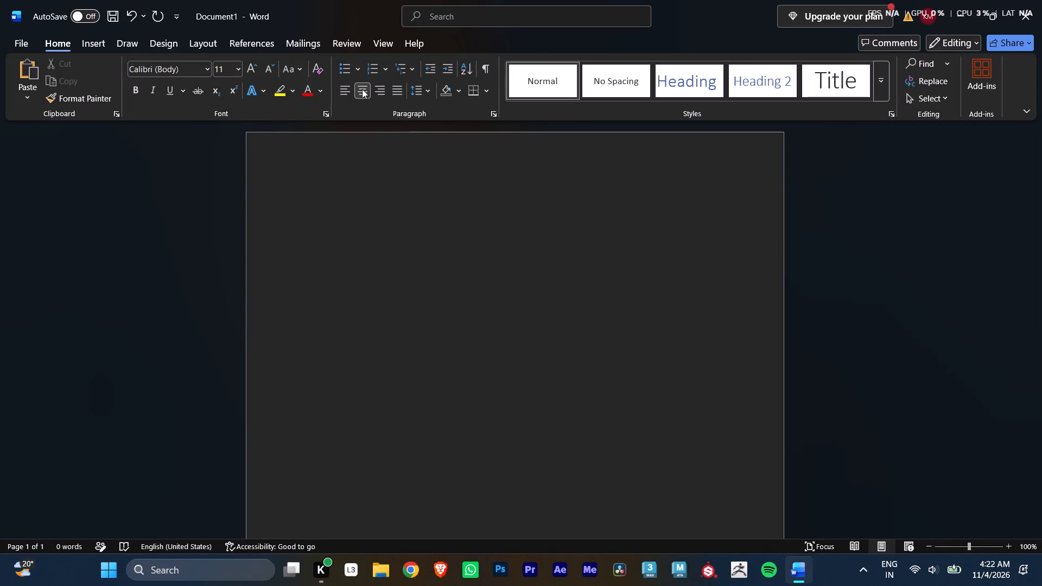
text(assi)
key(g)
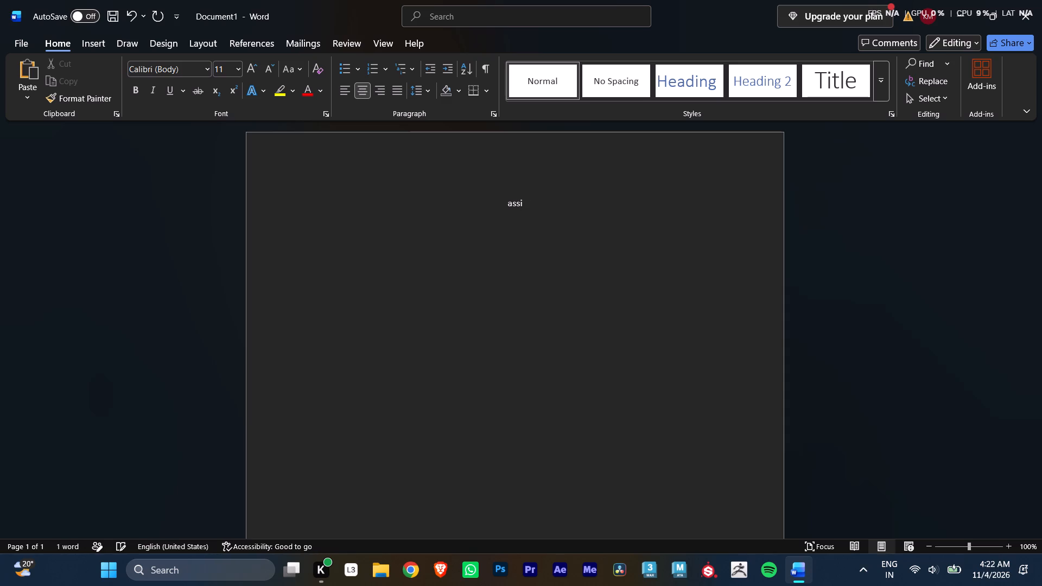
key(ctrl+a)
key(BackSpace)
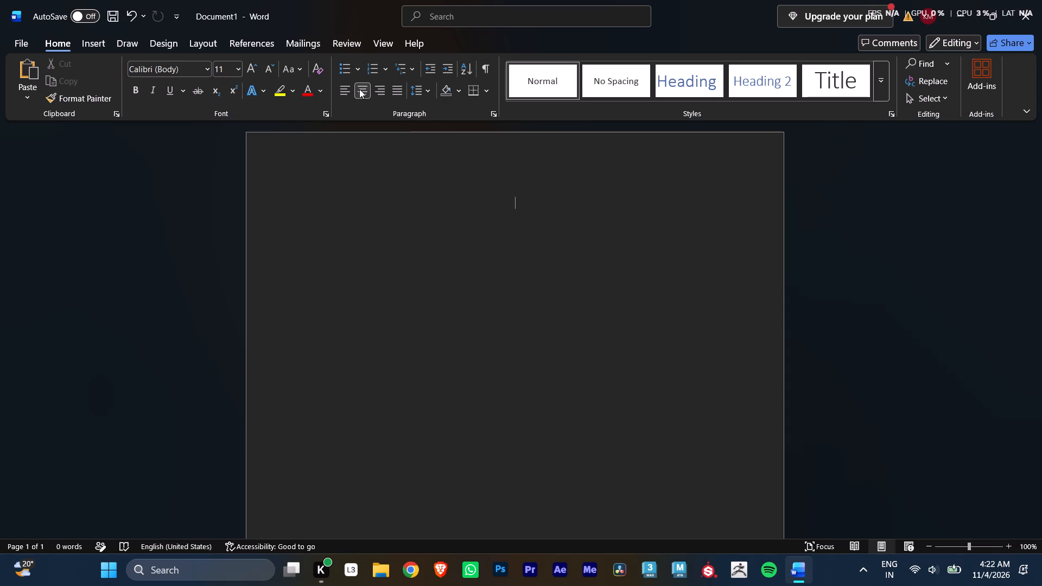
Enter the title "ASSIGNMENT -7" on the centered first line in bold, 14 pt text.
click(255, 70)
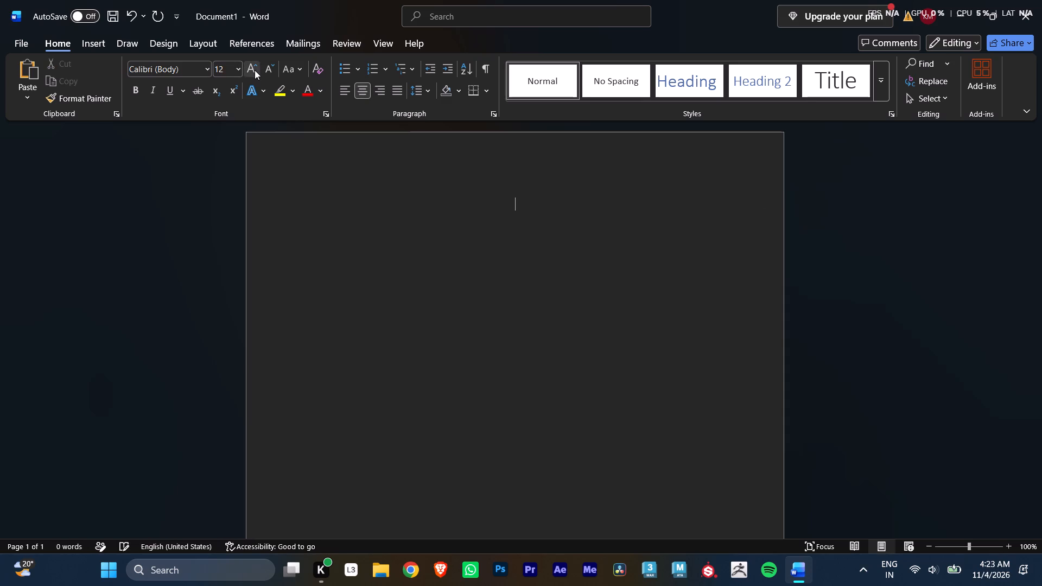
click(255, 70)
key(ctrl+b)
text(ASS)
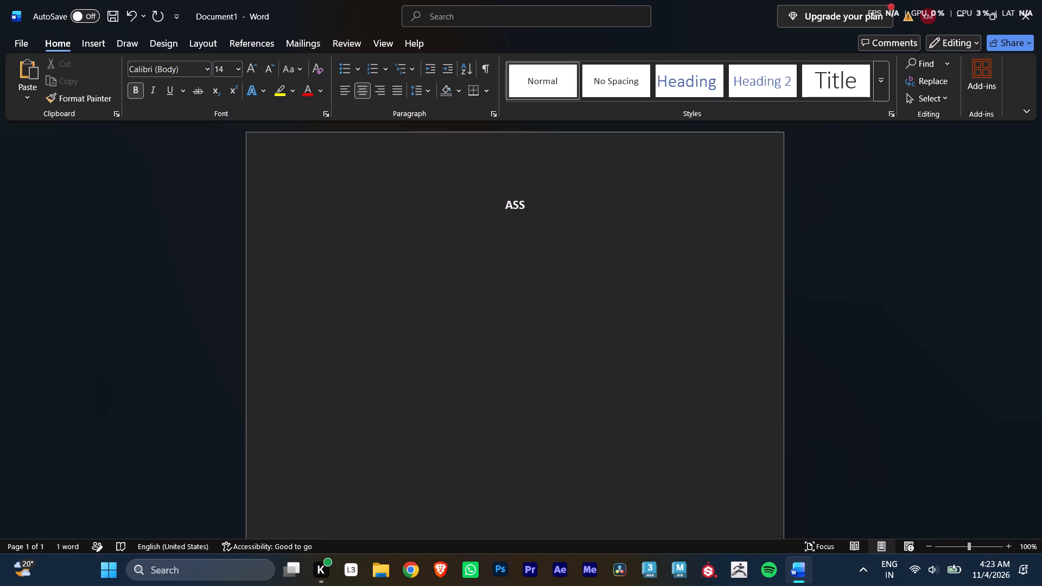
text(IGNMENT -7)
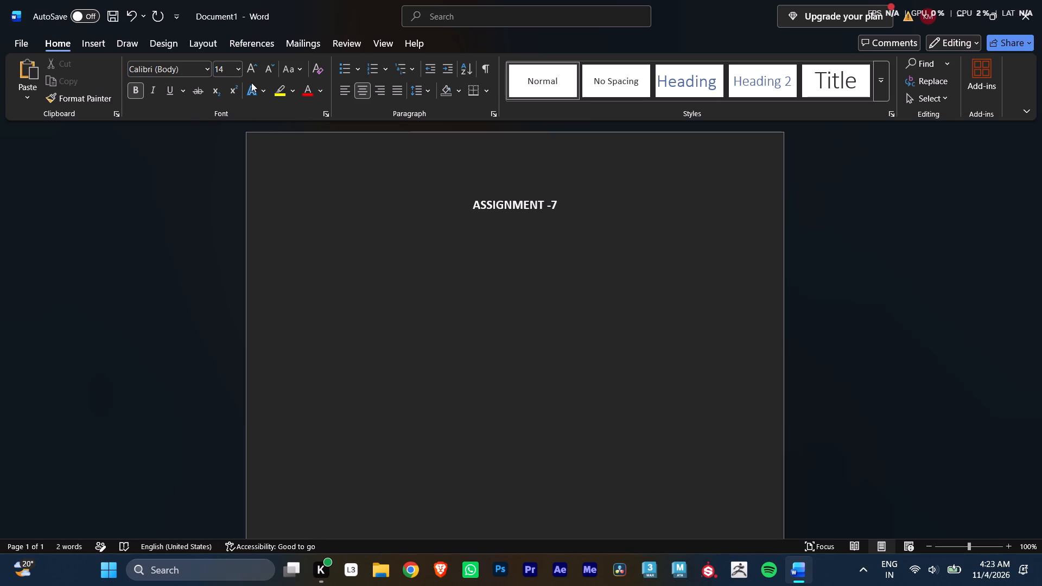
Apply grey paragraph shading to the "ASSIGNMENT -7" title line, using the second tint under the black theme color.
triple_click(501, 204)
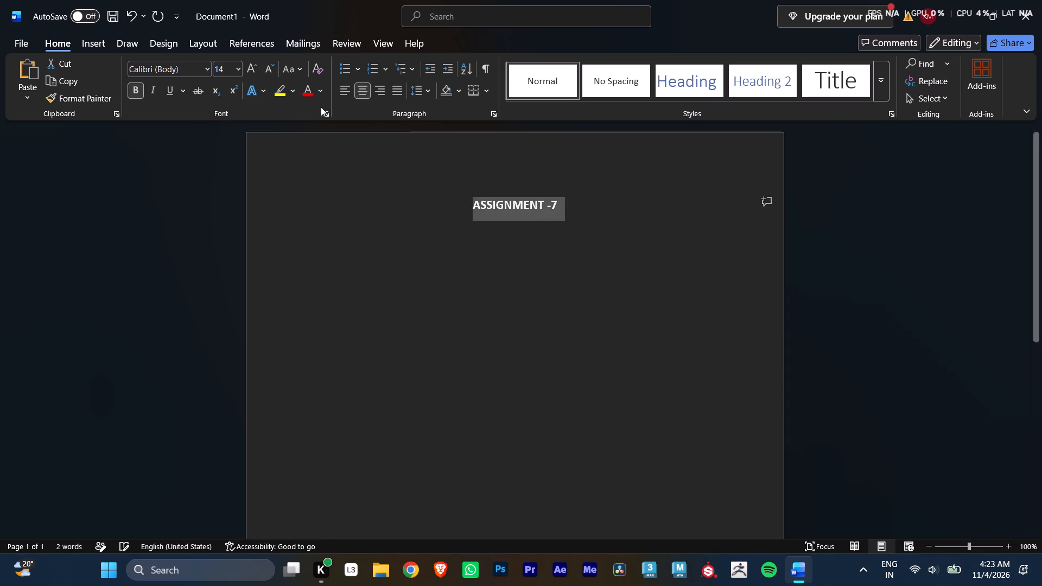
click(459, 90)
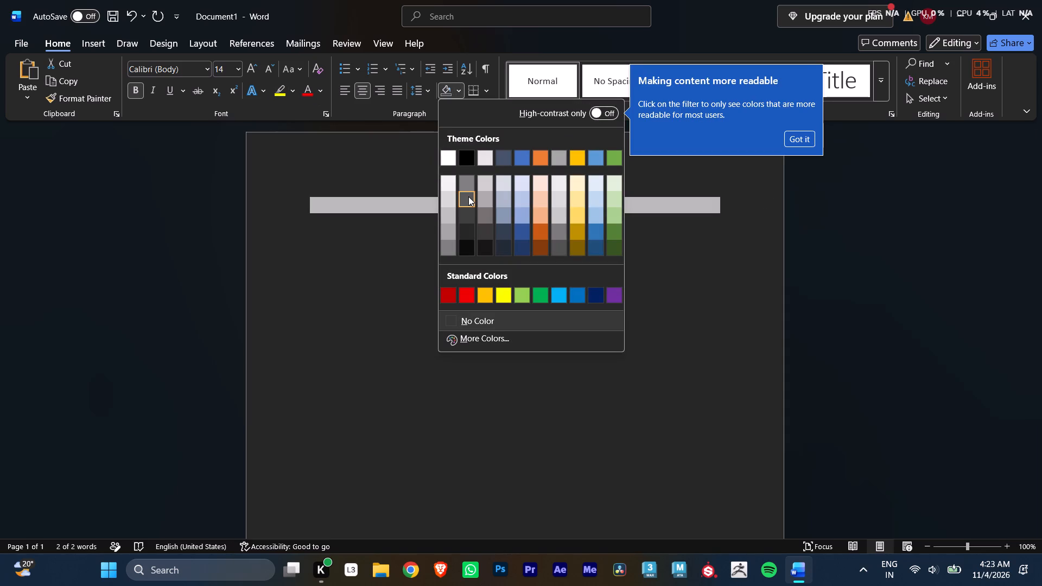
click(468, 196)
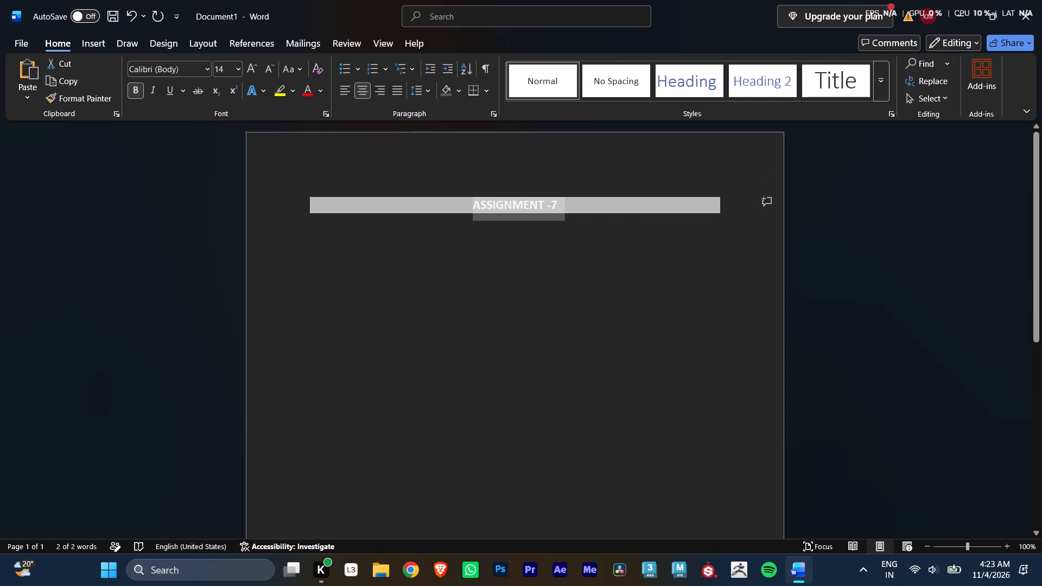
click(729, 202)
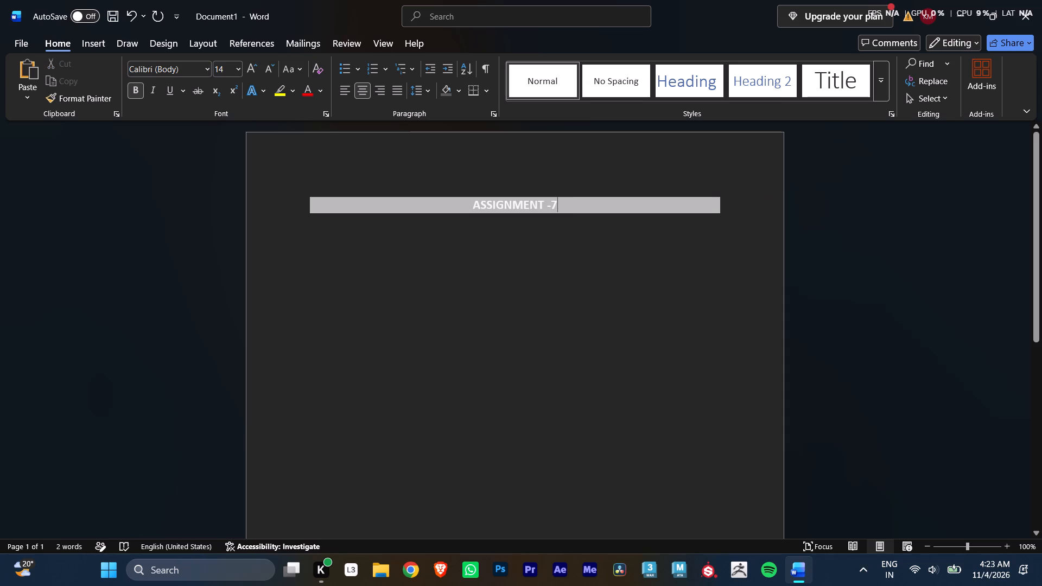
Add a centered subtitle line below the title reading "Explore the office environment".
double_click(331, 243)
click(366, 86)
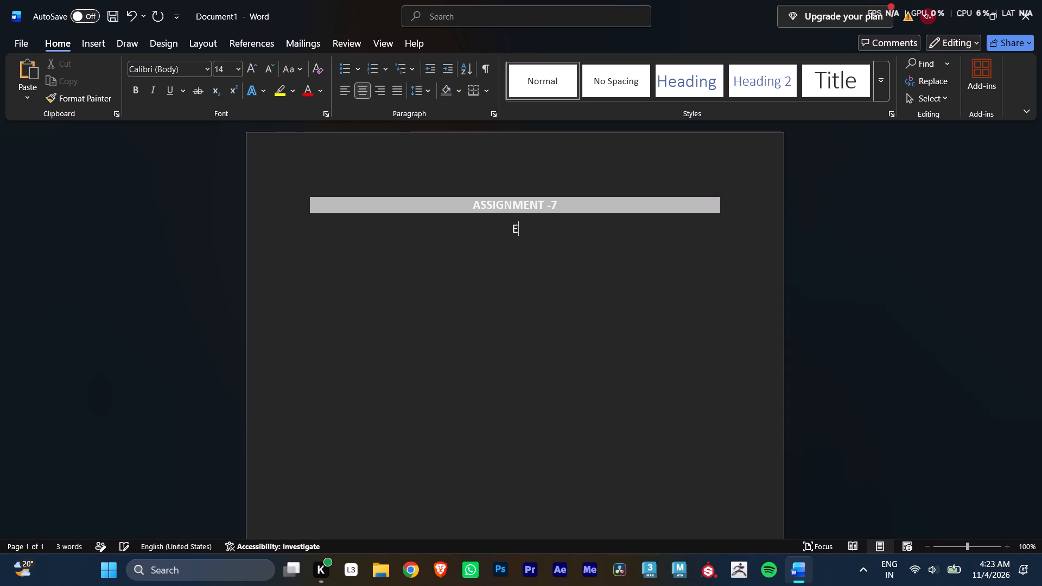
key(x)
text(plore)
key(space)
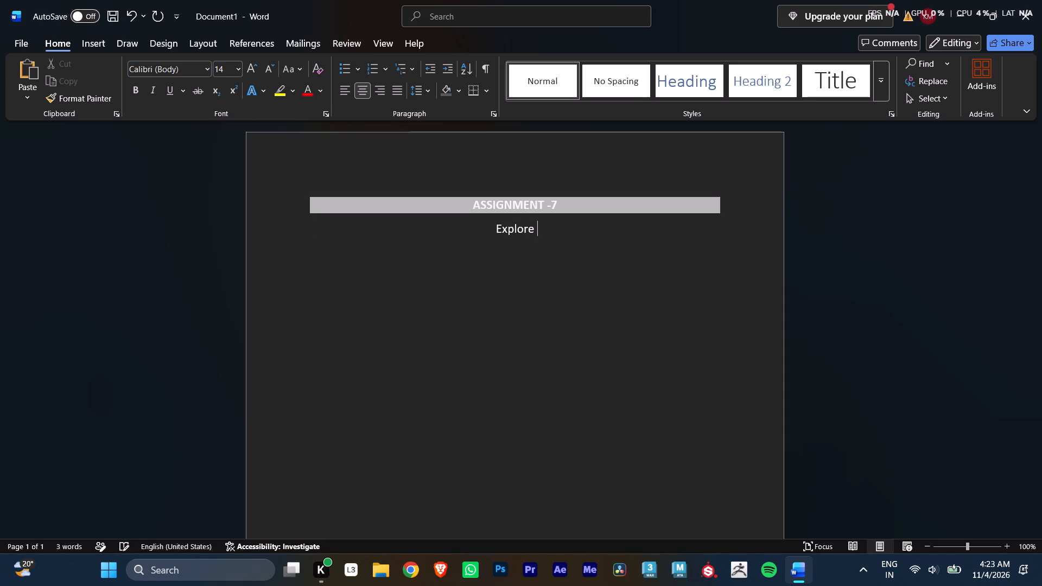
text(the office environm)
text(ent)
key(space)
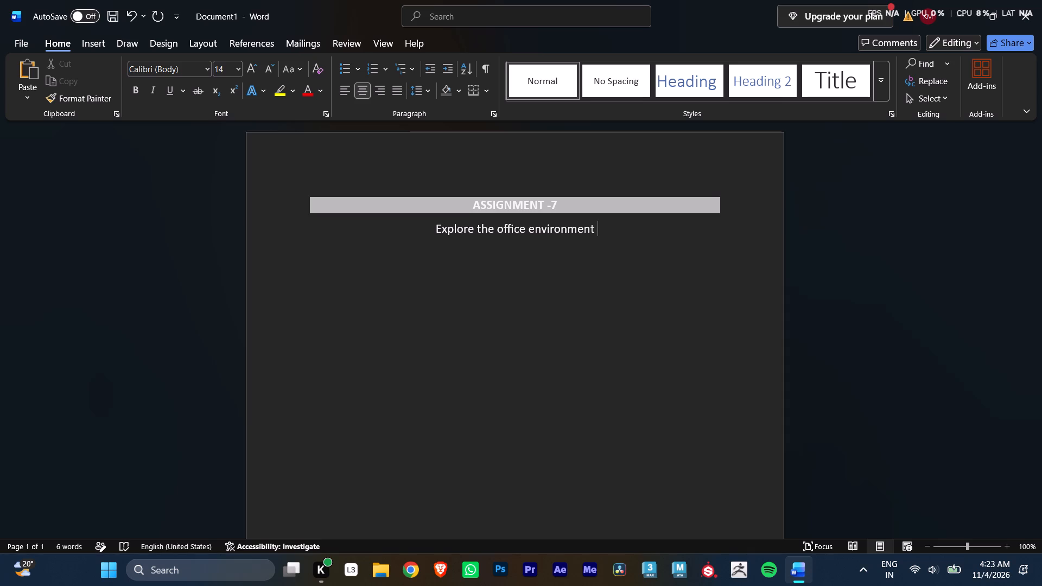
Below the subtitle, skip a line and begin a left-aligned paragraph: "One of the biggest advantages of using Microsoft Office Professional 2013".
key(Return)
key(Return)
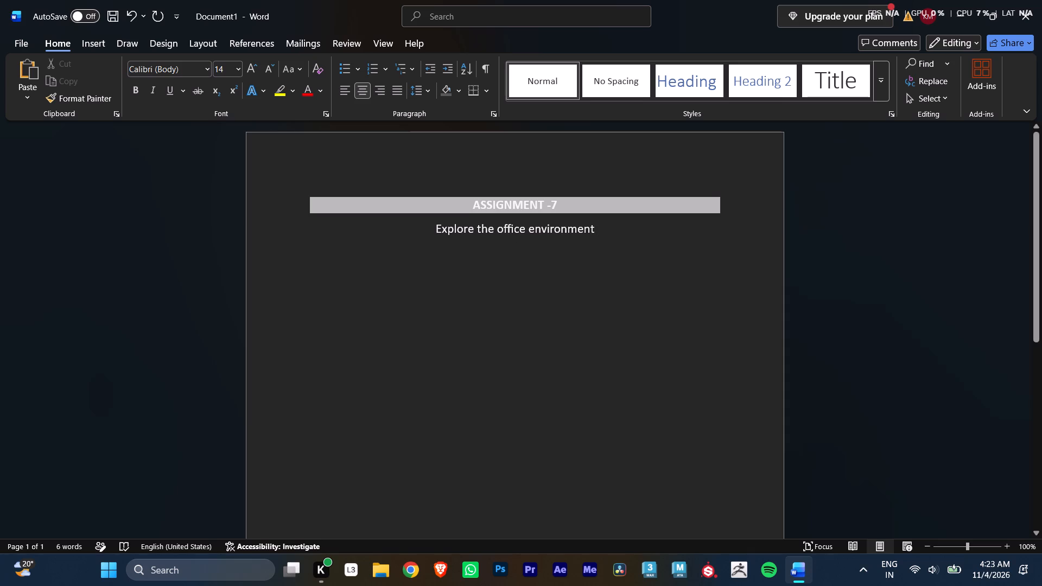
key(BackSpace)
key(BackSpace)
key(Return)
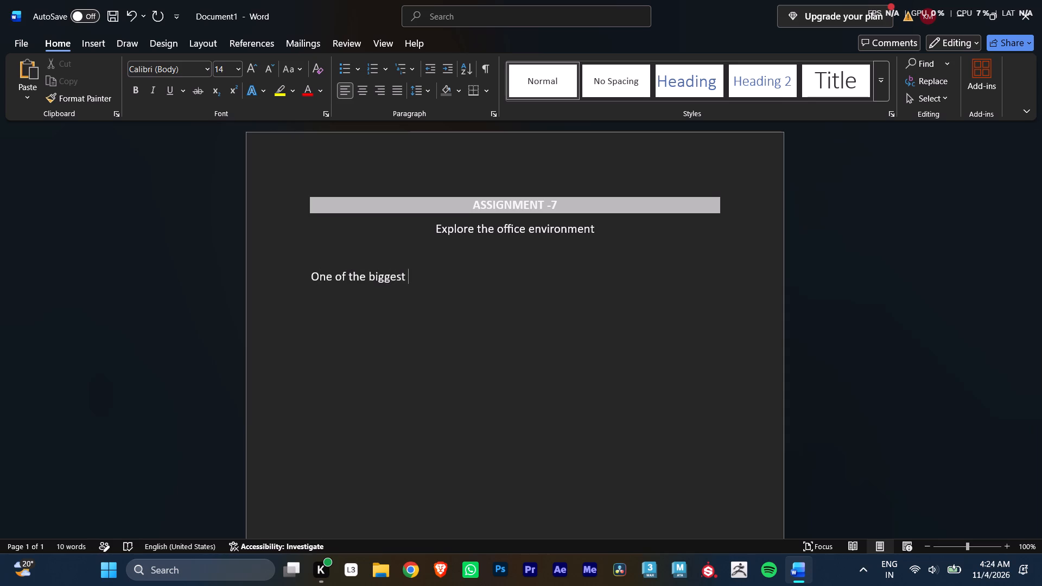
text(advantages)
key(space)
text(of using)
key(space)
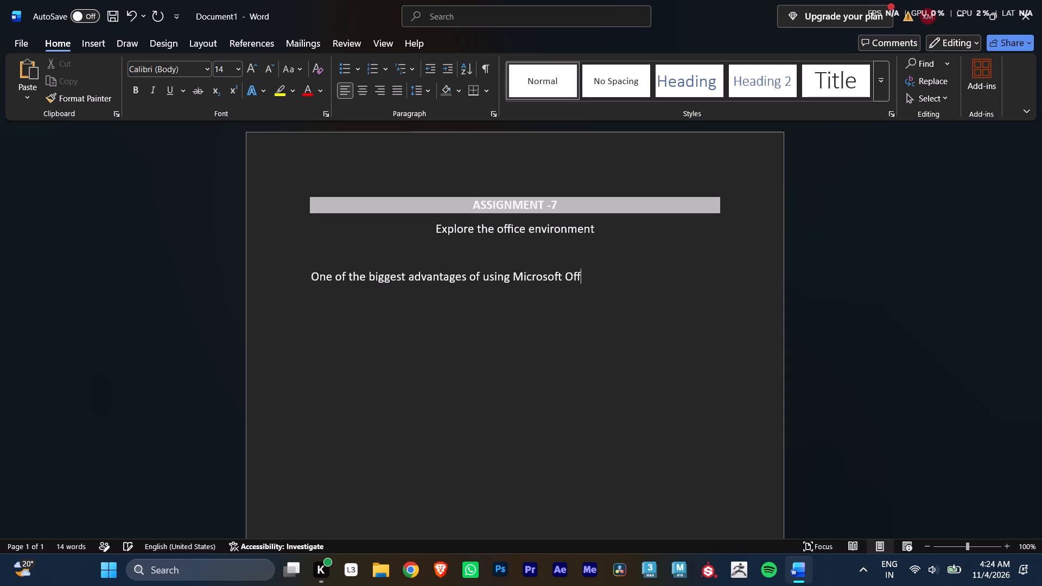
key(space)
text(ro)
text(fessional)
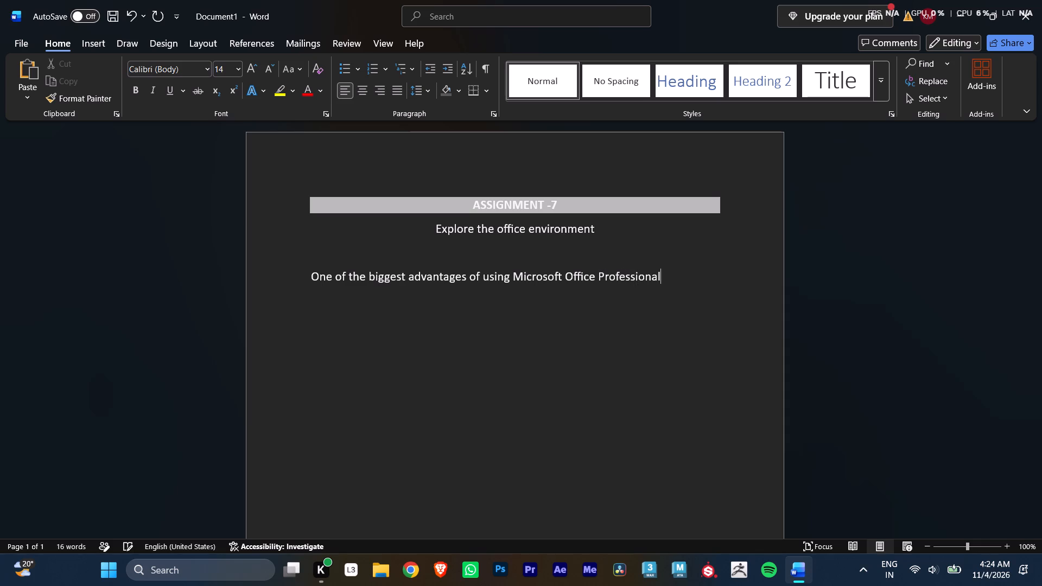
key(space)
text(2013)
key(space)
Continue the paragraph's first sentence with "is the similarities across the applications".
text(is the)
key(space)
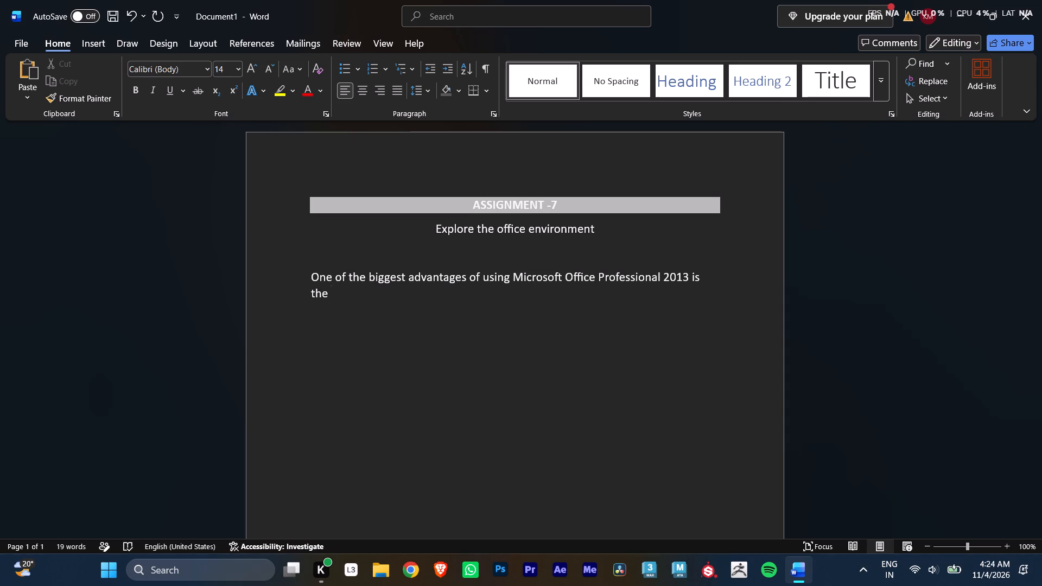
text(simi)
text(larit)
text(ies acros)
key(s)
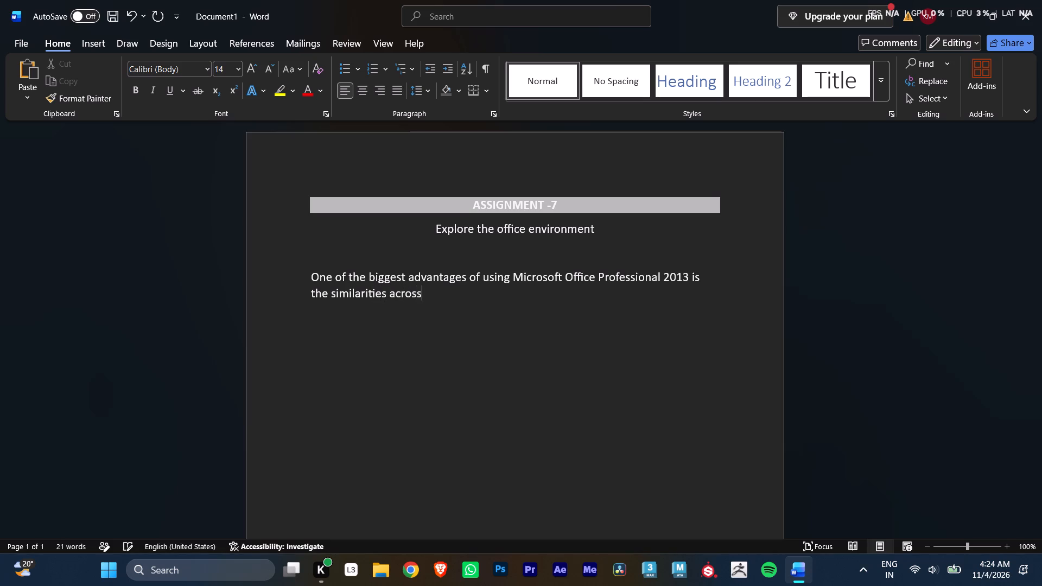
key(space)
text(the appili)
key(BackSpace)
key(BackSpace)
key(BackSpace)
text(lications)
key(comma)
key(BackSpace)
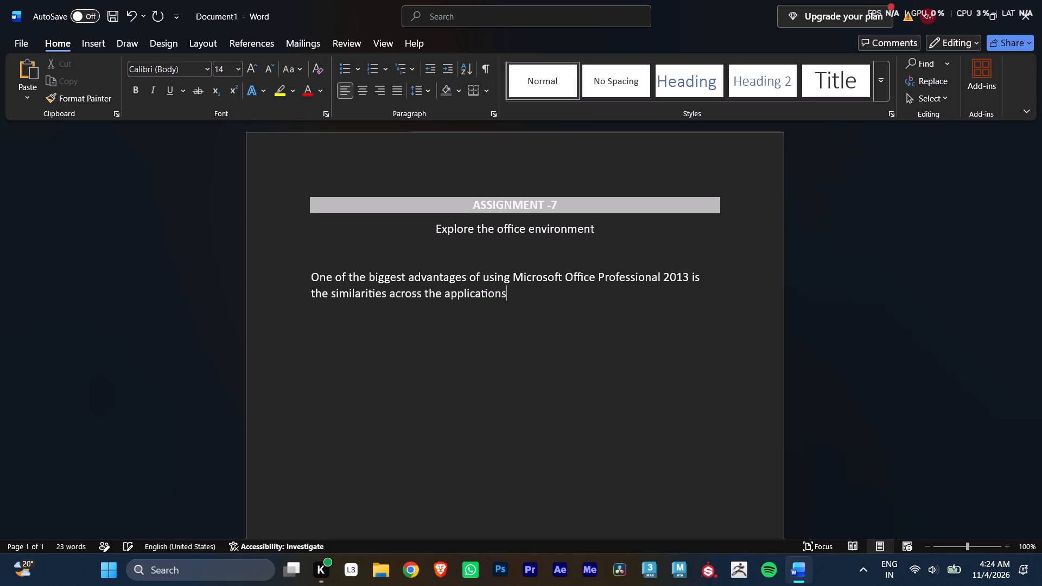
End the first sentence with a period and start the second sentence: "The most obvious is the user interface".
key(t)
text(he most)
key(space)
text(obv)
text(ious)
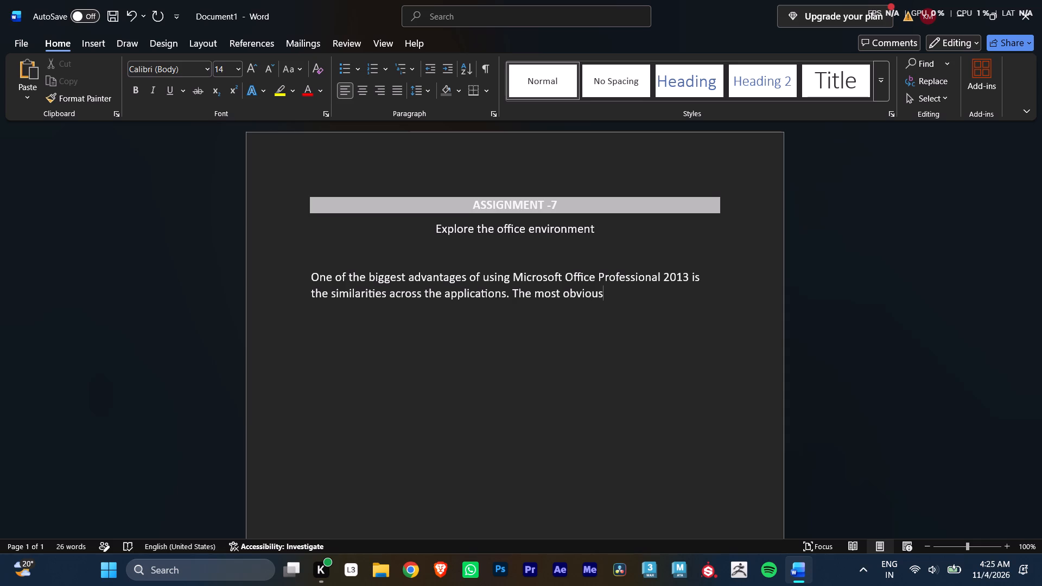
key(space)
text(is t)
key(h)
text(e user)
key(space)
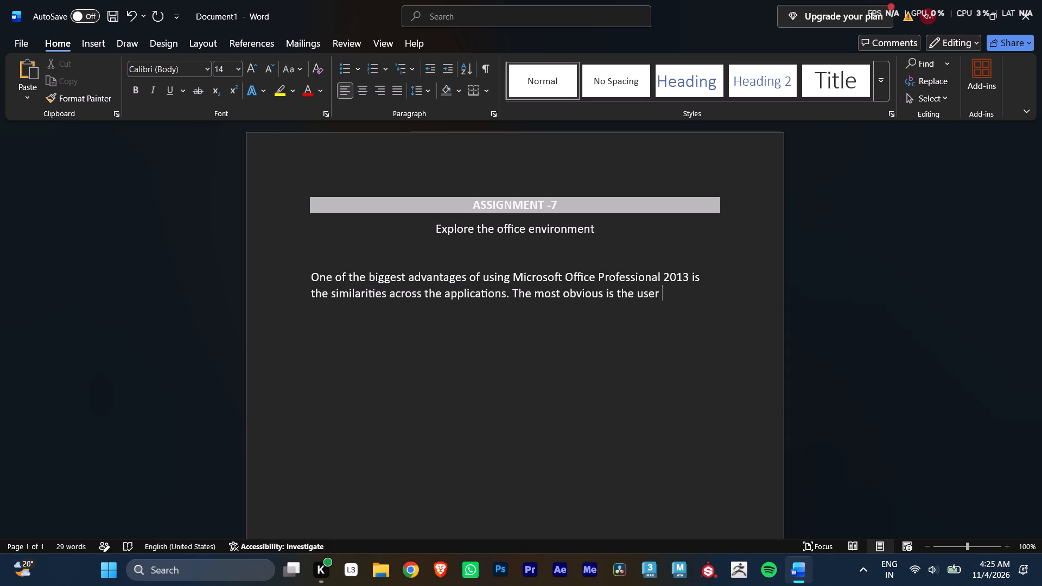
text(in)
text(terface)
Continue the second sentence with ", which is the overall look and feel of the application".
text(, which is t)
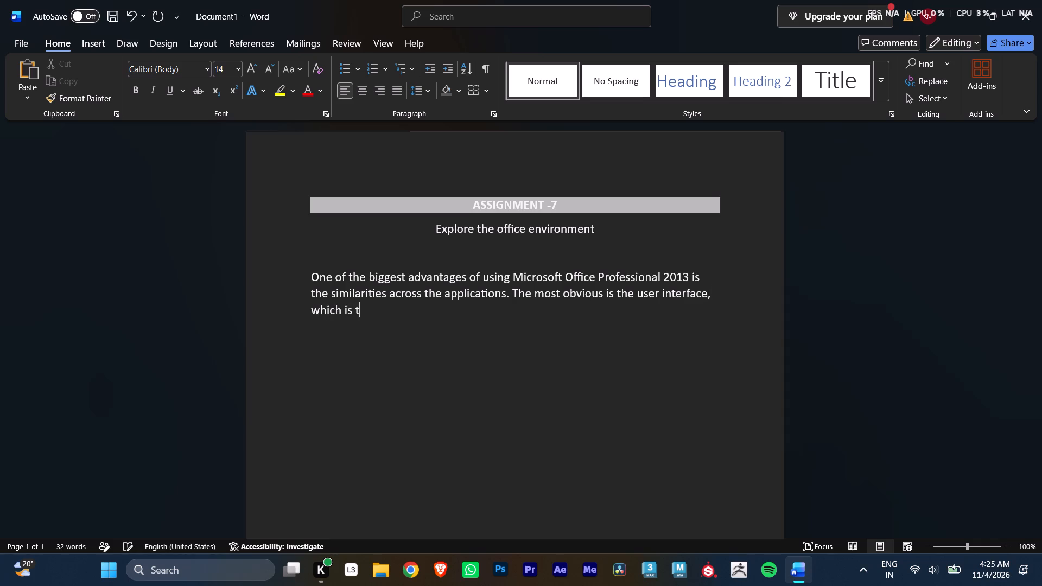
text(he)
key(space)
text(overall)
key(space)
text(look and feel)
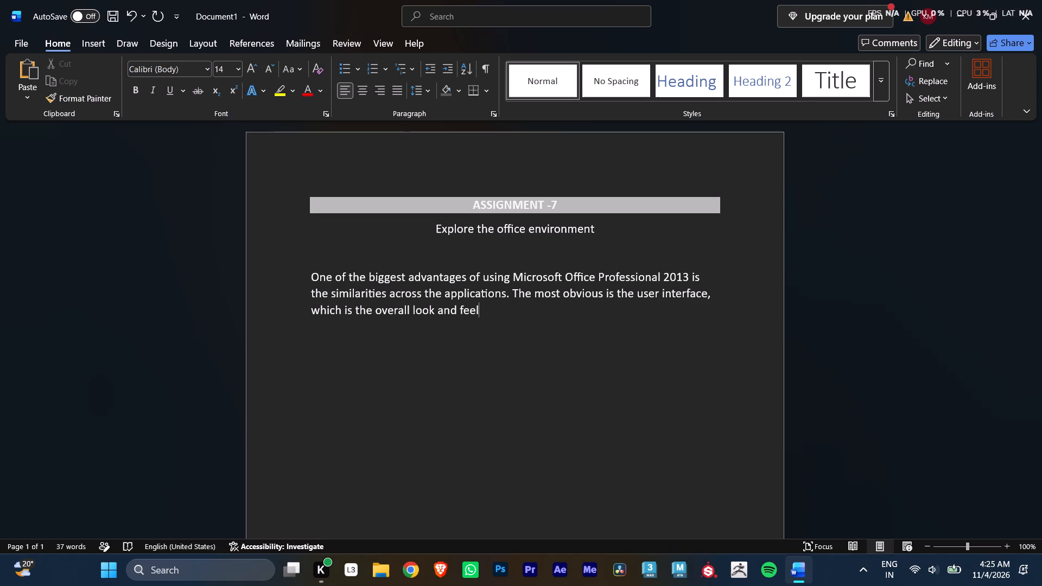
key(space)
text(of the)
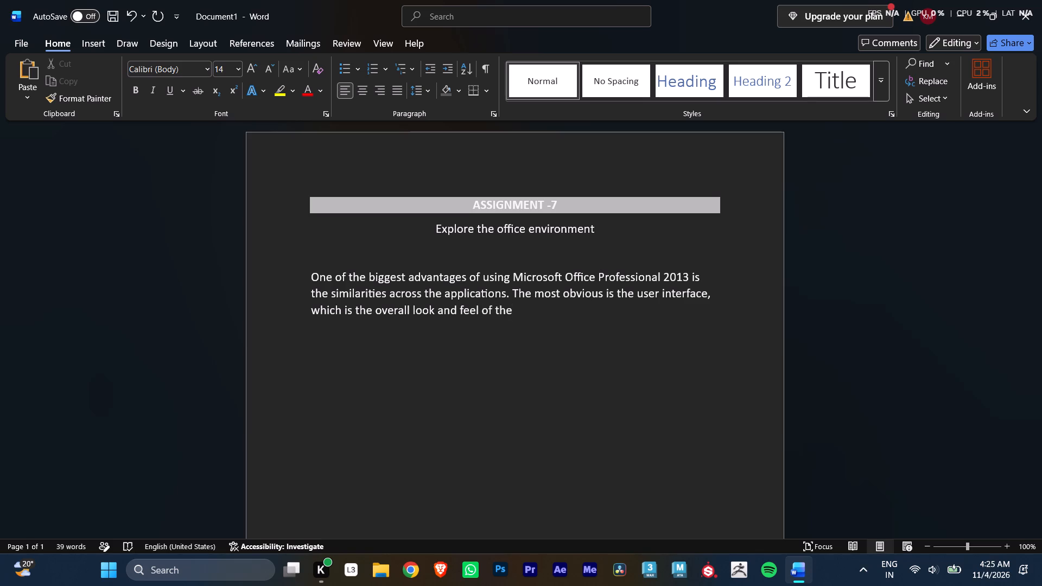
key(space)
text(applicatio)
key(n)
key(space)
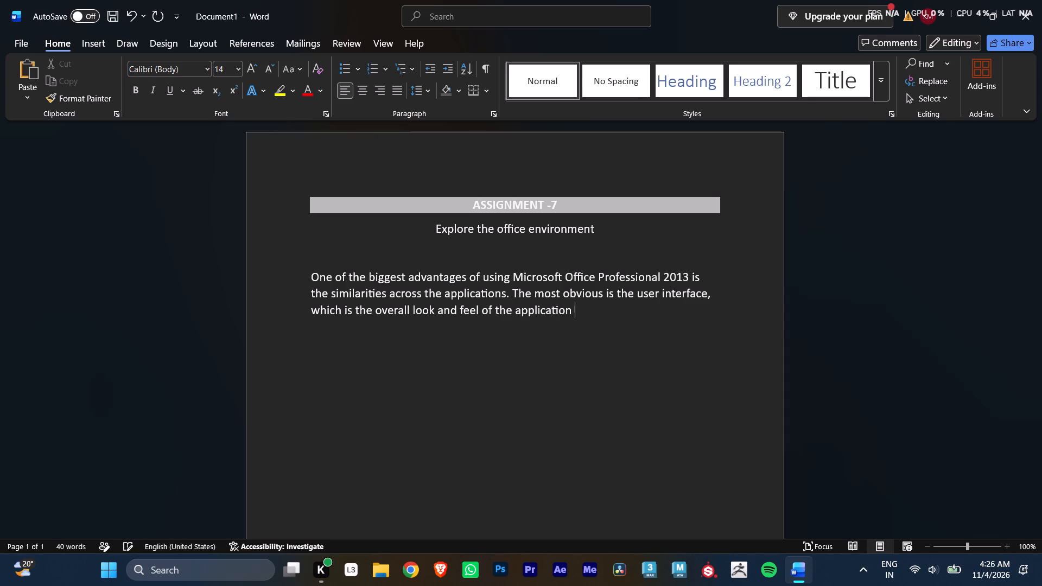
Finish the second sentence with "and how you intract with it.".
text(and ho)
text(w you in)
key(t)
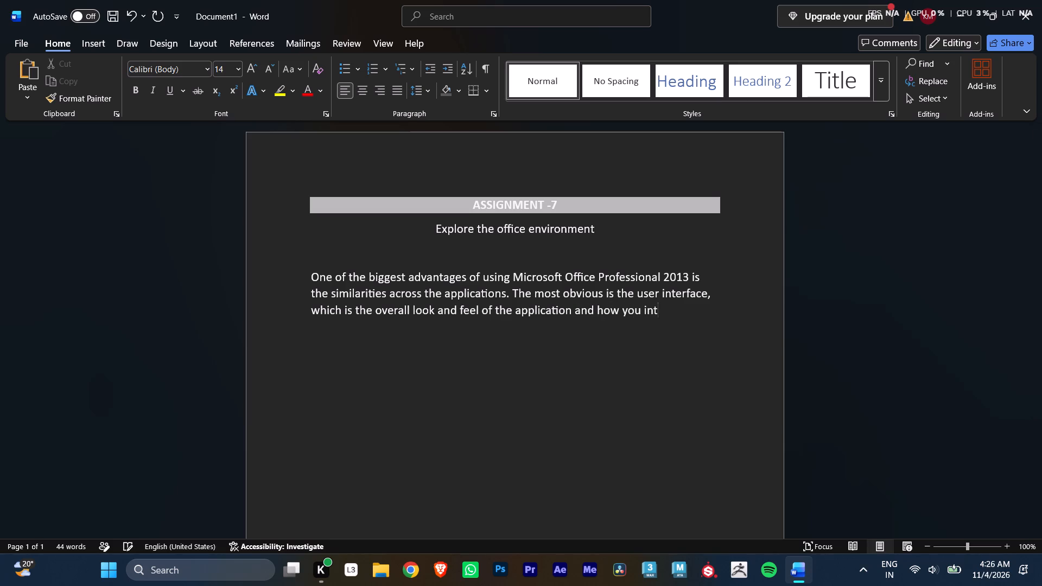
text(ract)
key(space)
text(with it)
text(.)
key(space)
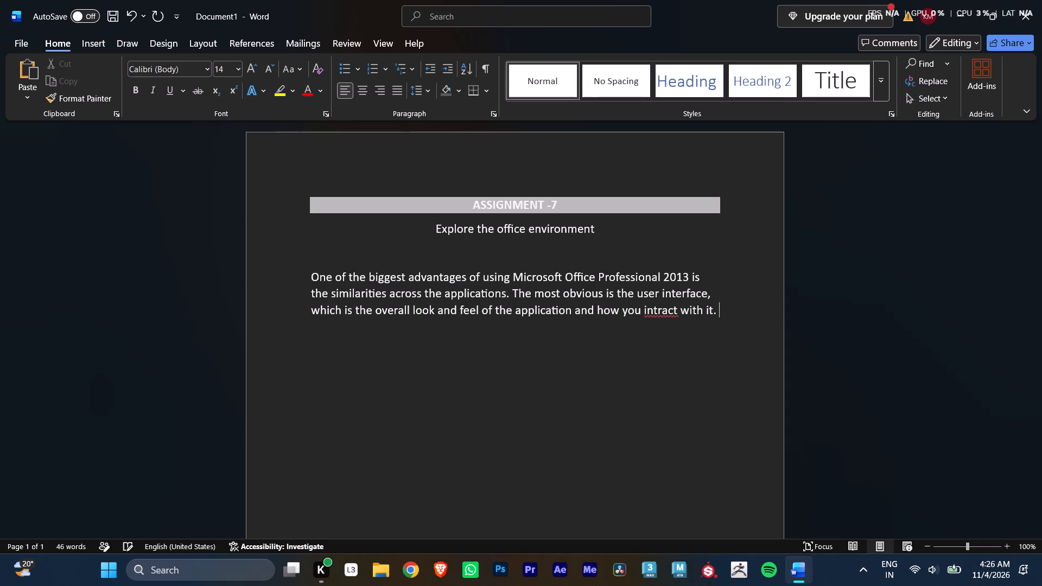
Start the third sentence of the paragraph with "If you've used previous version".
text(f you)
key(apostrophe)
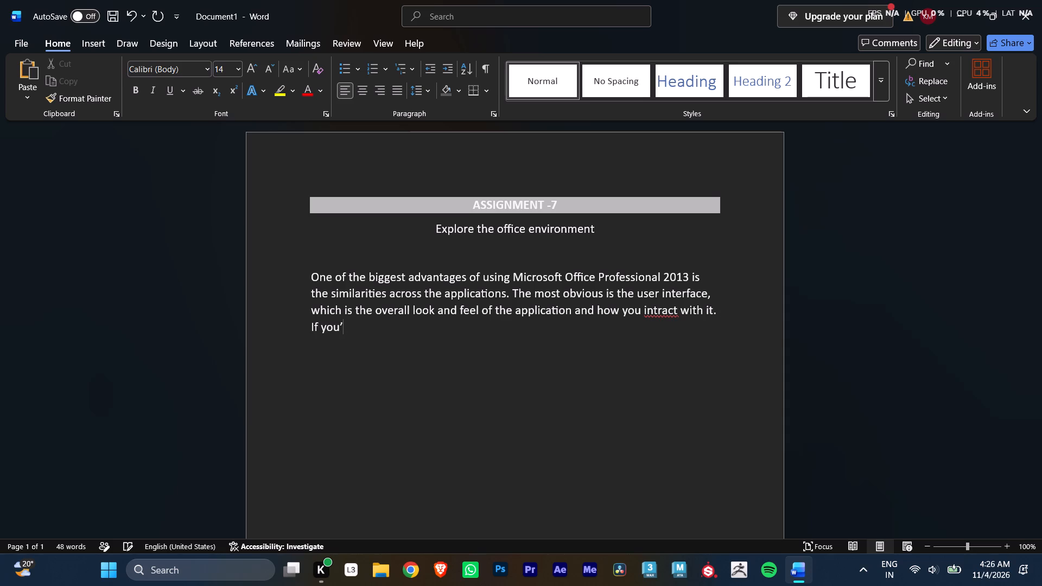
text(ve)
key(space)
text(used previous)
key(space)
text(version)
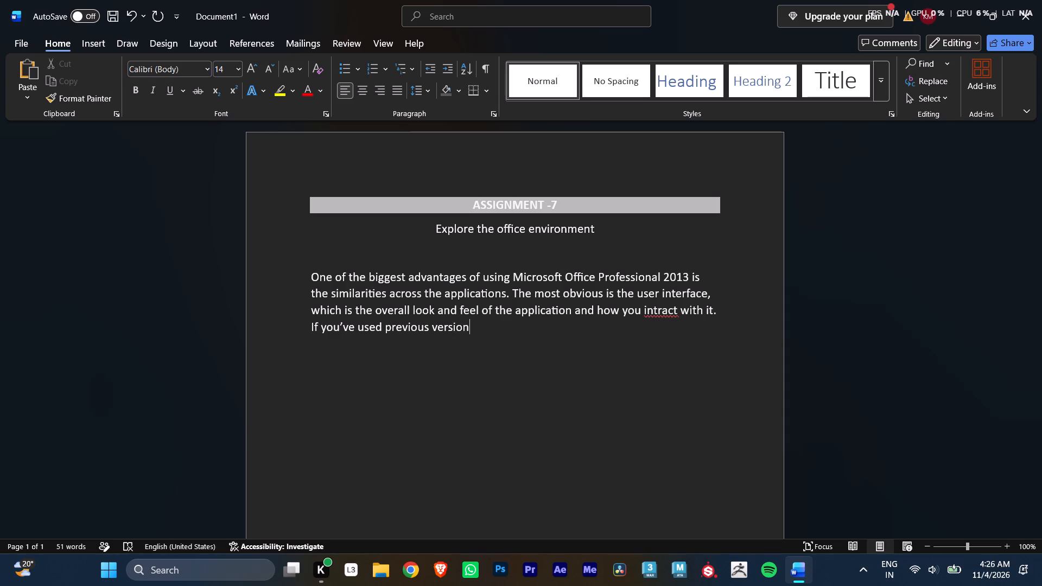
key(space)
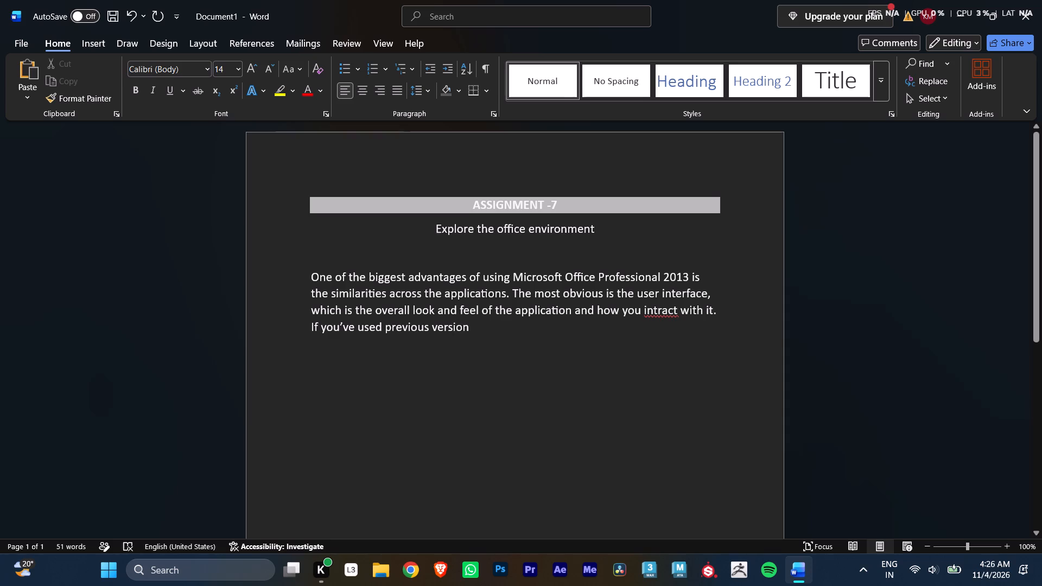
Correct the misspelled word before "with it" to the suggested spelling "interact".
right_click(651, 311)
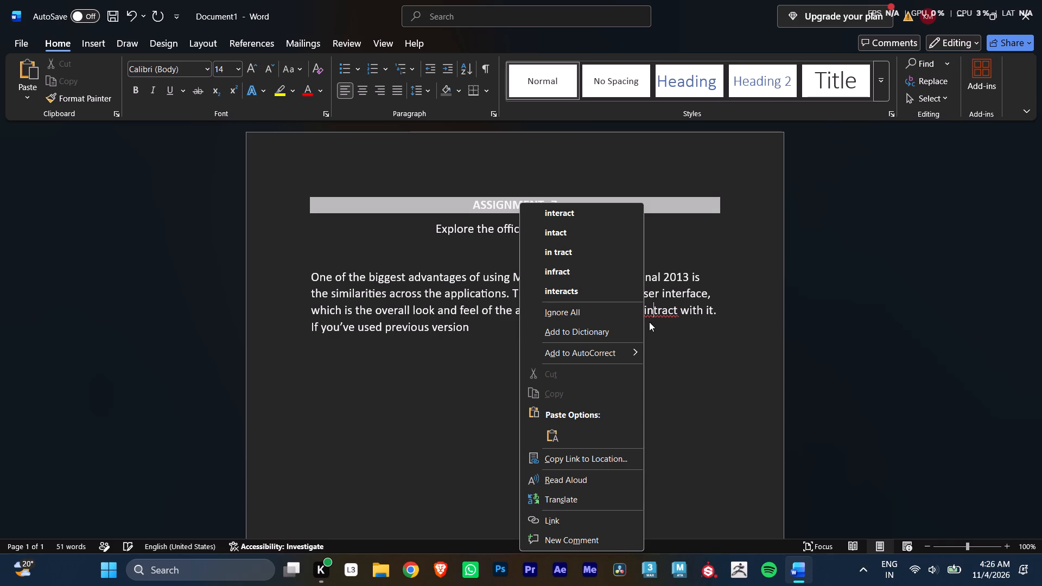
click(589, 214)
Resume at the end of the paragraph and continue the third sentence with "of Office, you may notice that".
click(578, 339)
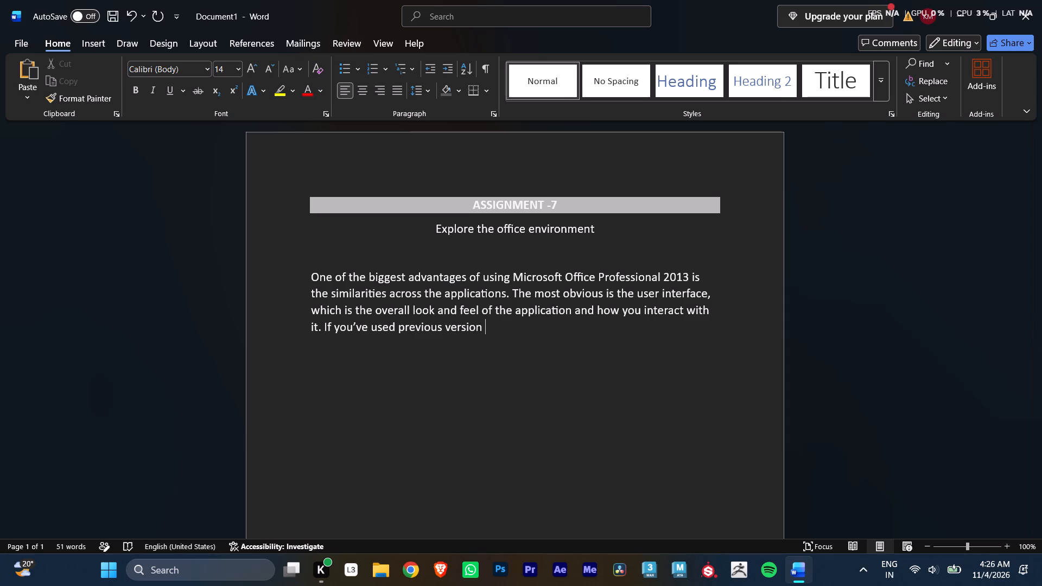
key(o)
text(f)
key(space)
text(ffice)
text(,)
key(space)
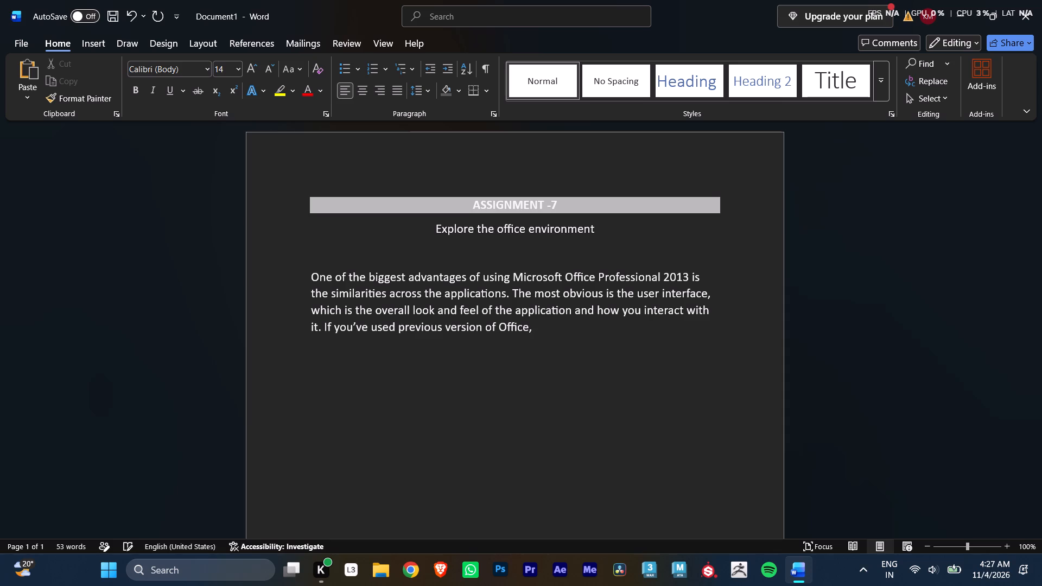
text(you may)
key(space)
text(notice)
key(space)
text(tha)
key(t)
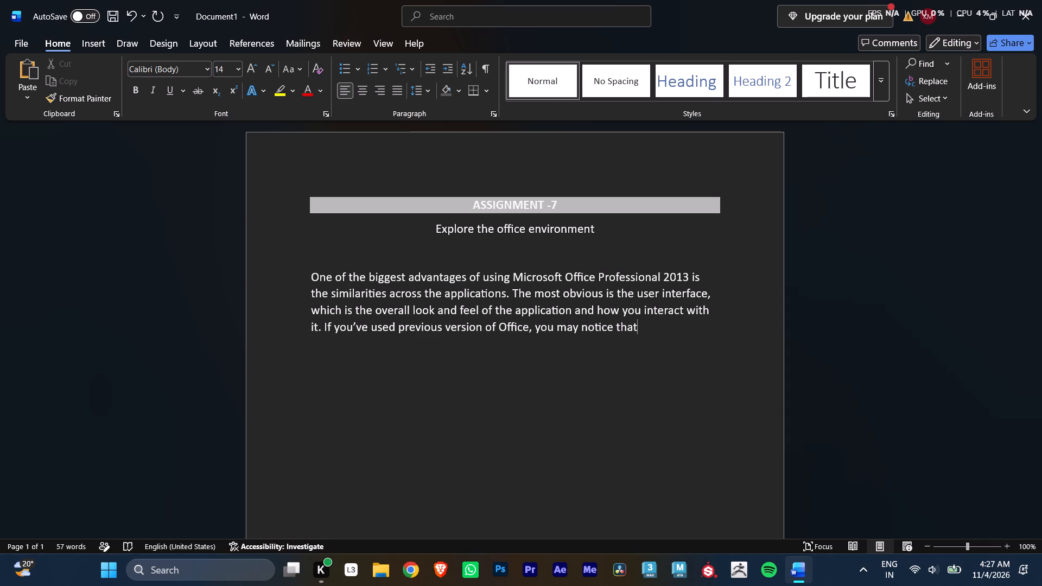
Continue the third sentence of the body paragraph with "many commands and features are".
key(space)
text(man)
text(y commands)
key(space)
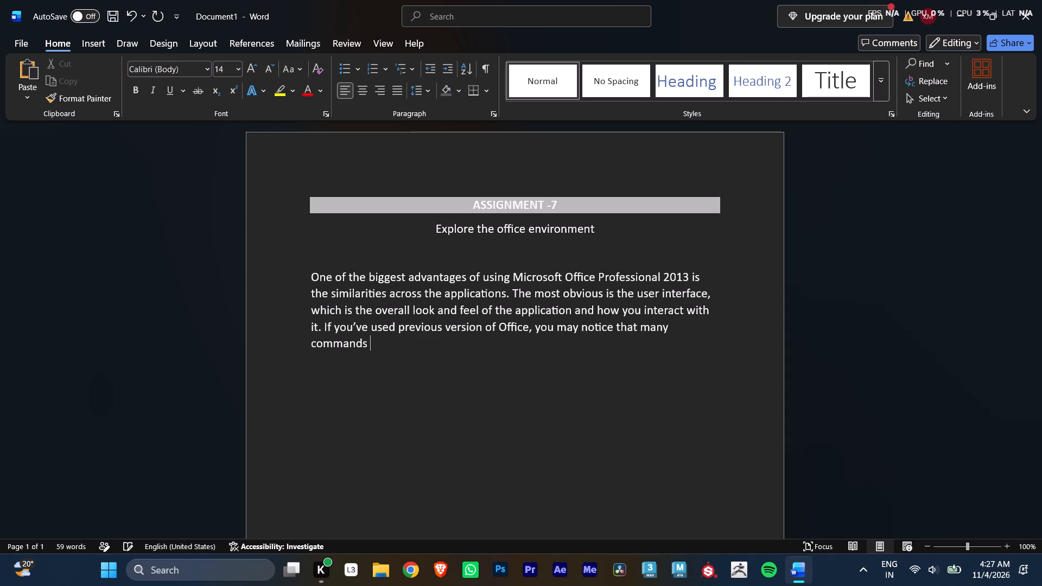
key(a)
key(n)
text(d)
key(space)
text(features are)
key(space)
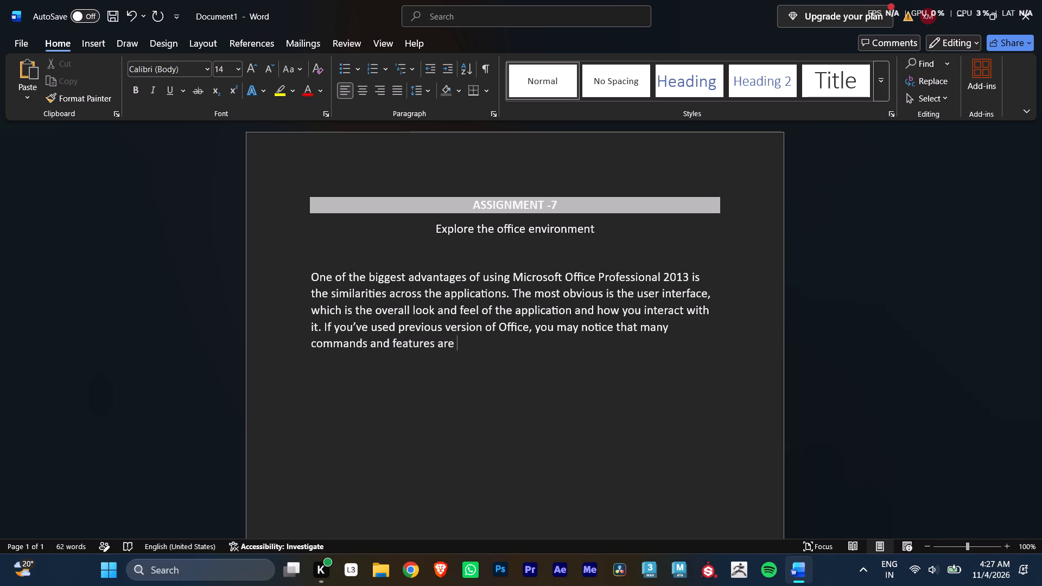
Extend the third sentence with "nearly identical to those in past release of office, if".
text(nearly)
key(space)
text(identic)
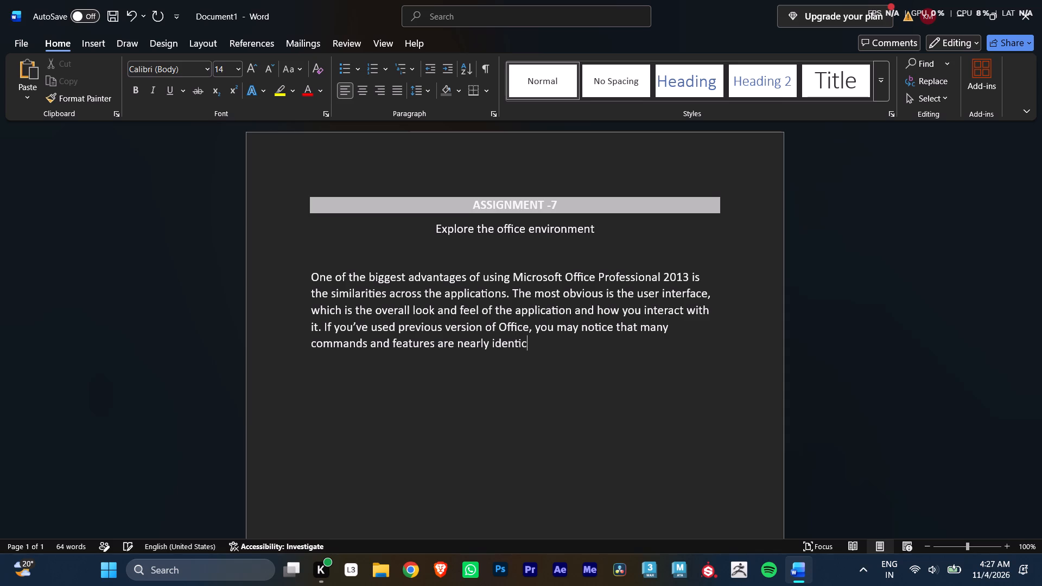
text(al to t)
text(hose i)
text(n past)
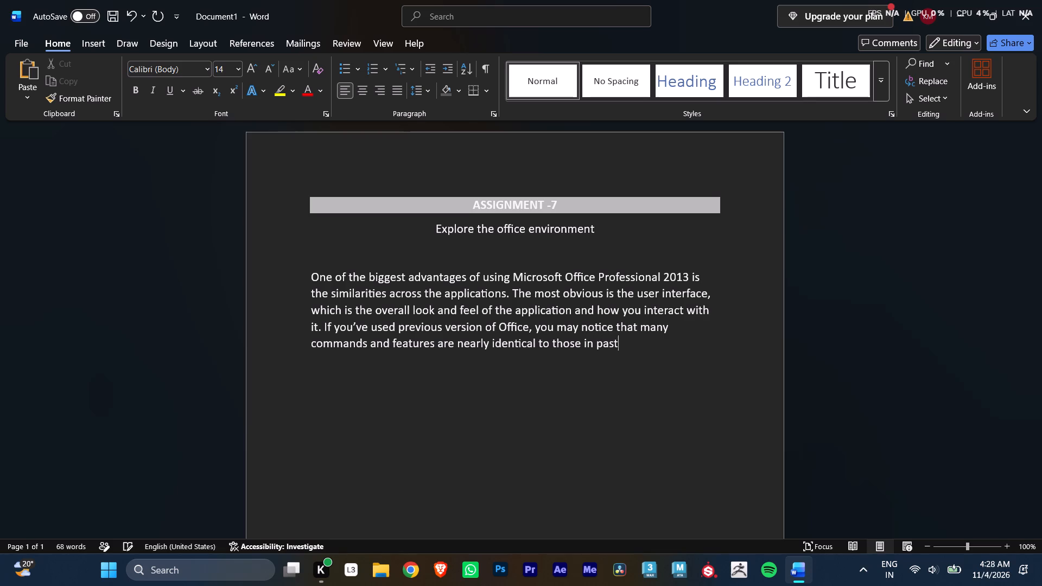
key(space)
text(releas)
text(e)
key(space)
text(of office, if)
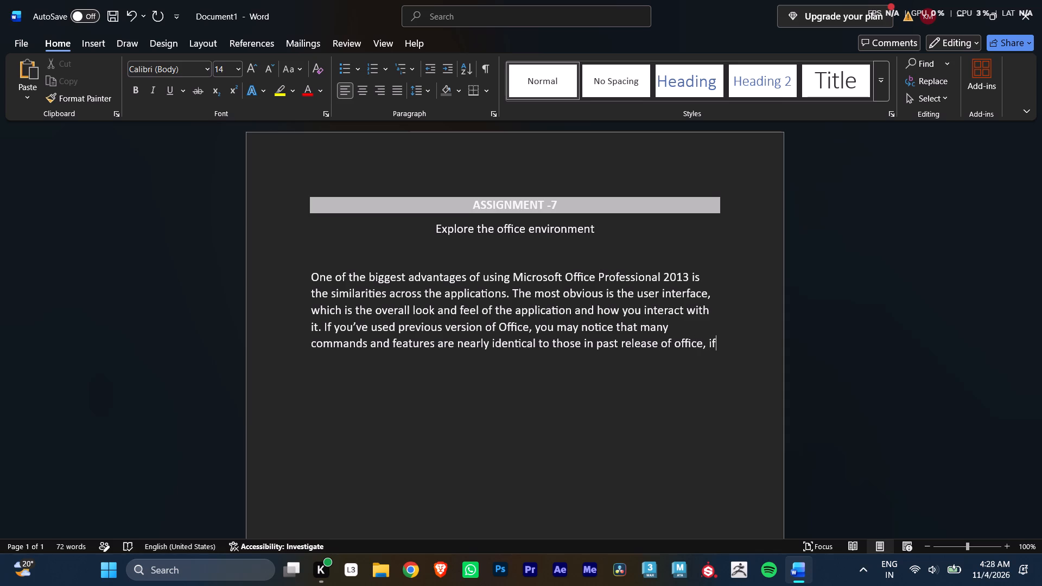
Continue the third sentence after "if" with "not exactly the same,".
key(space)
text(not)
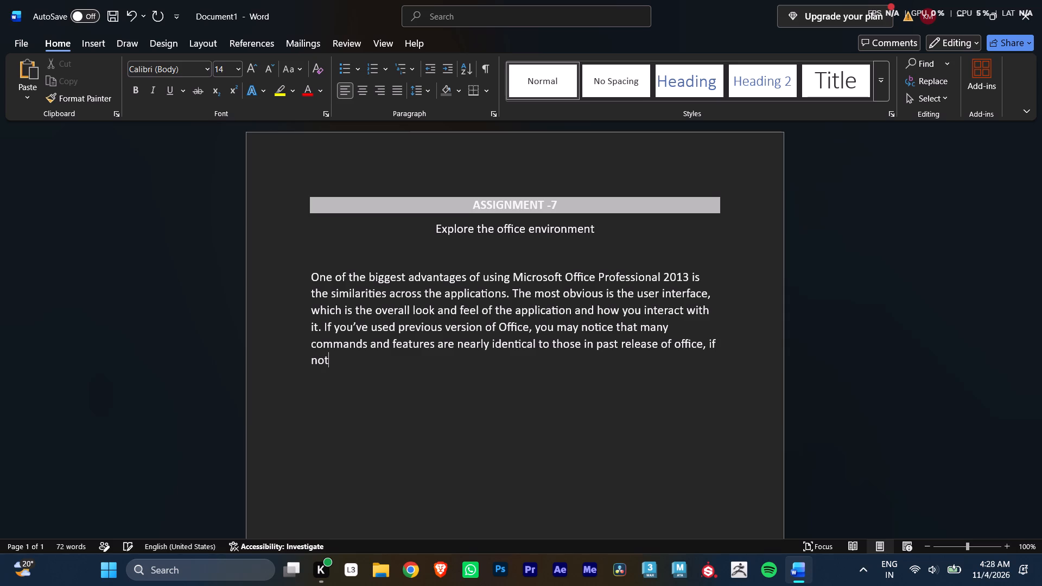
key(space)
text(exactly)
key(space)
text(the)
key(space)
text(same,)
key(space)
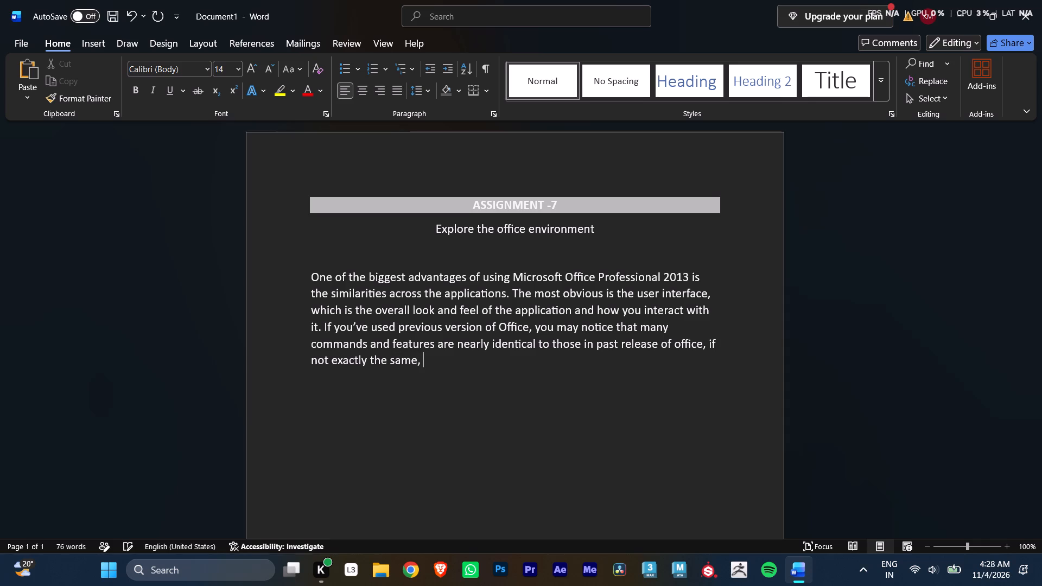
Add "such as the commands for copying and pasting information" to the third sentence.
text(suc)
text(h as)
key(space)
text(the commands for copying)
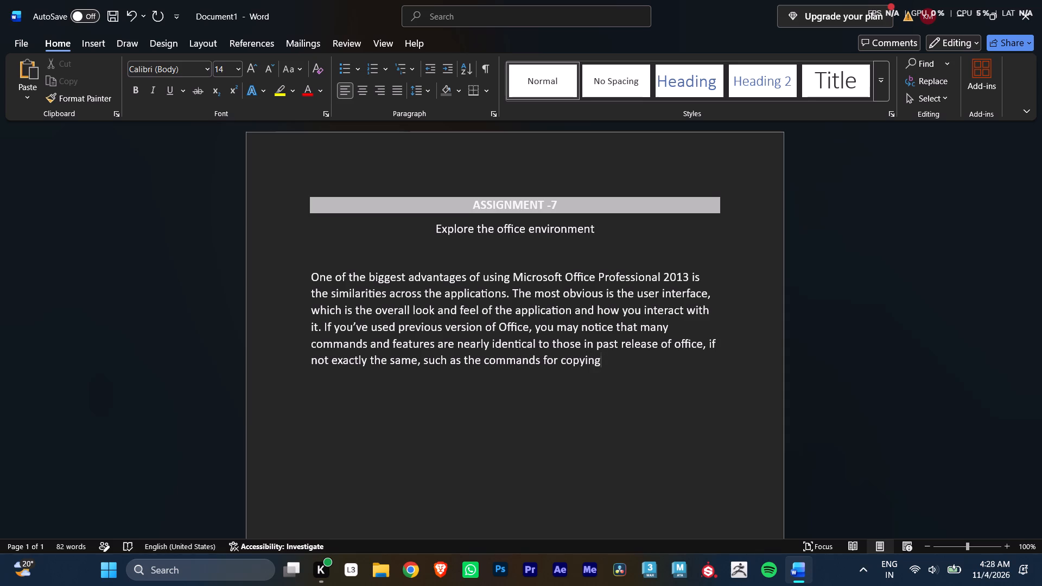
key(space)
text(and pasting)
key(space)
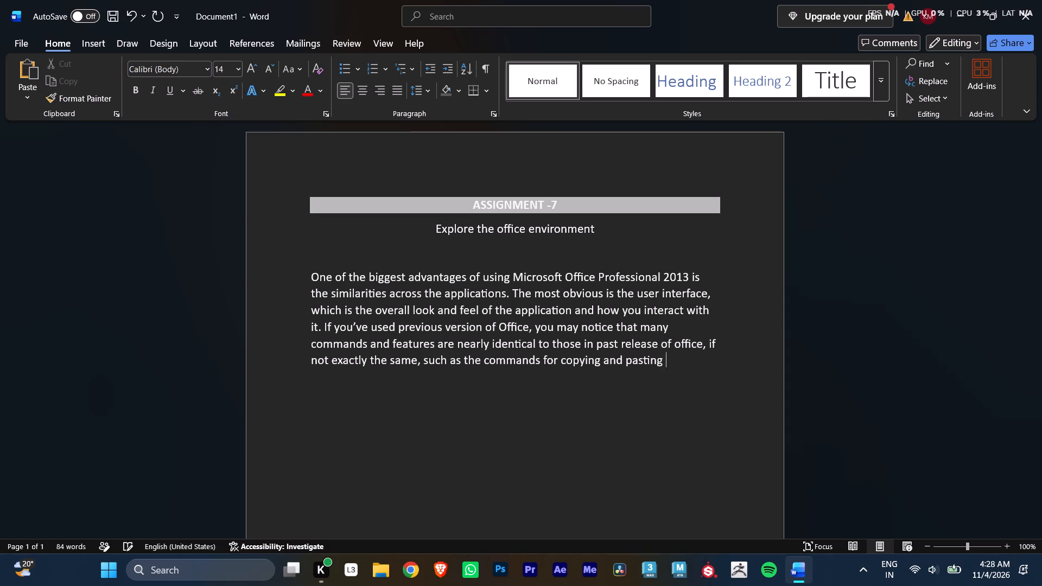
text(informati)
text(on)
Continue the list of commands in the third sentence with ", formatting text, creating charts".
text(, formati)
text(ng)
key(BackSpace)
key(BackSpace)
key(BackSpace)
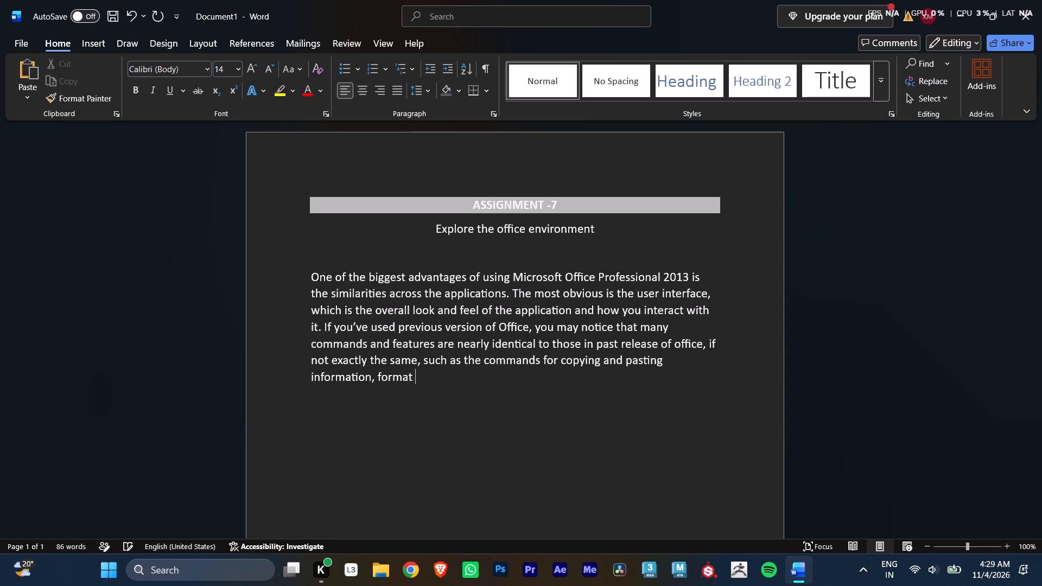
text(ting)
key(space)
text(text)
text(, crea)
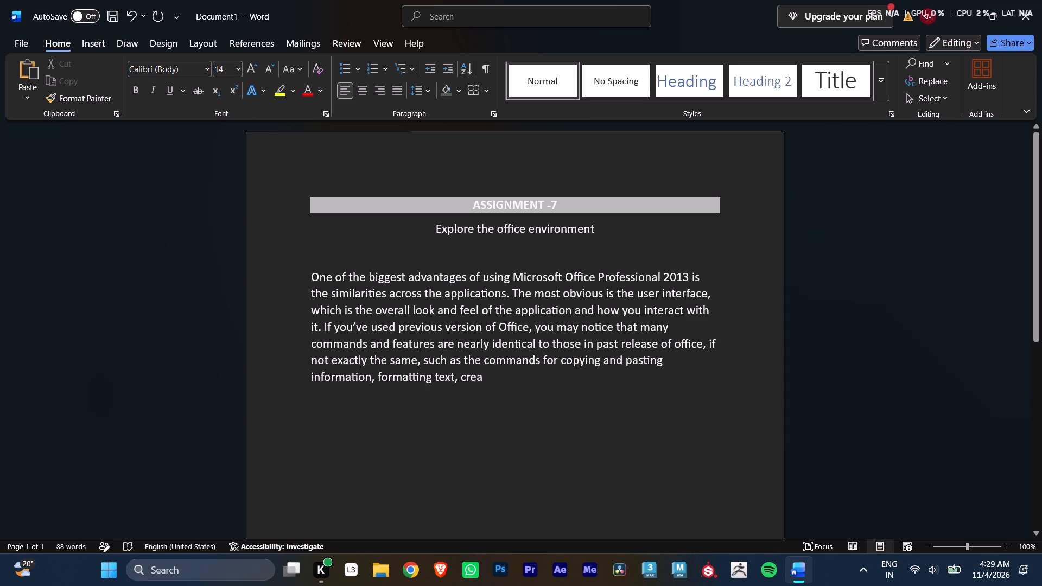
text(ting)
key(space)
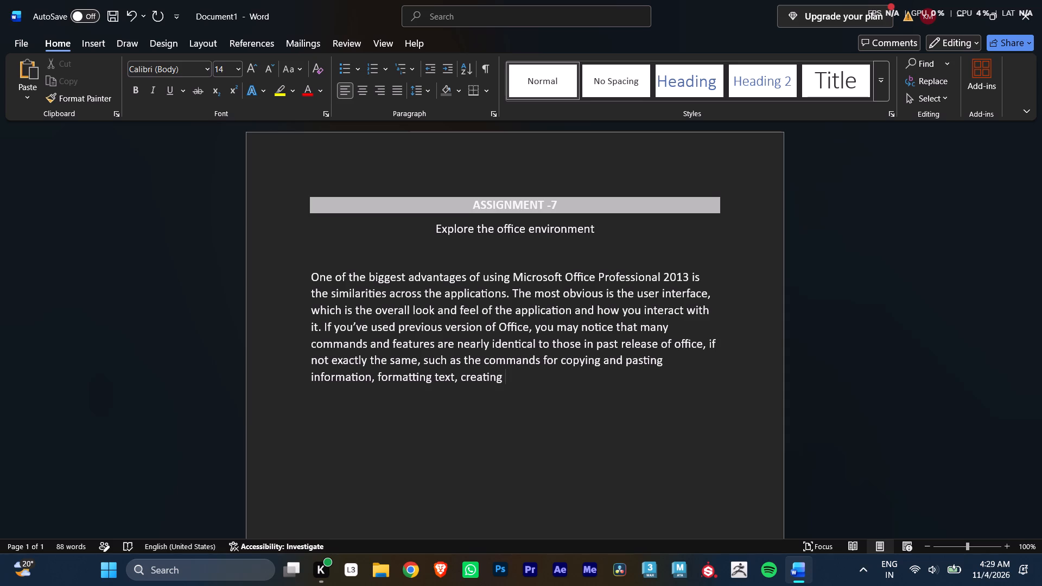
text(charts)
Finish the third sentence with ", or inserting pictures.".
text(, or inserting picture)
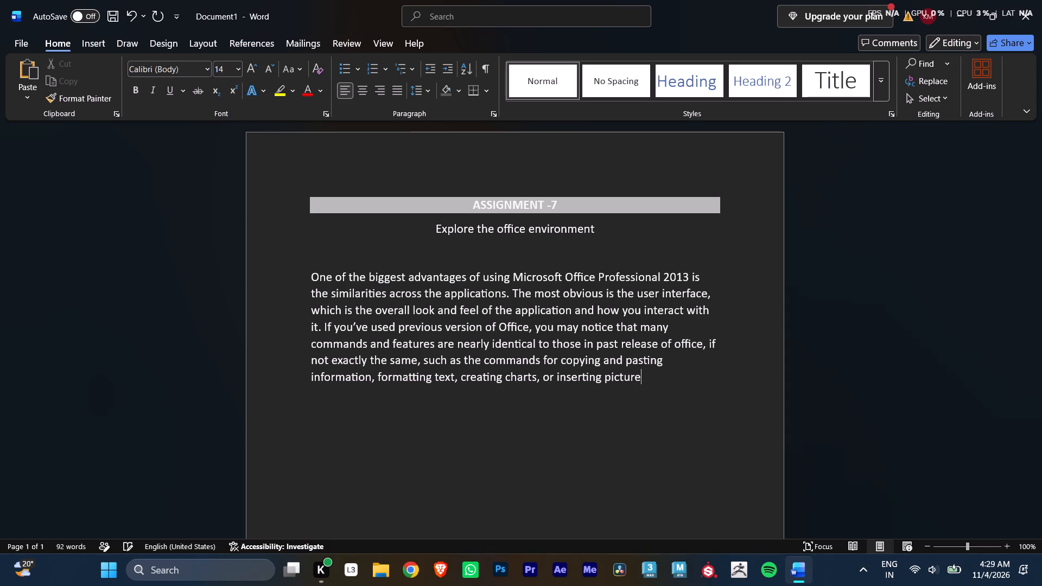
text(s,)
key(BackSpace)
text(.)
key(space)
Write the start of the fourth sentence as "All of these similarities greatly reduce the learning curve".
text(ll of these)
key(space)
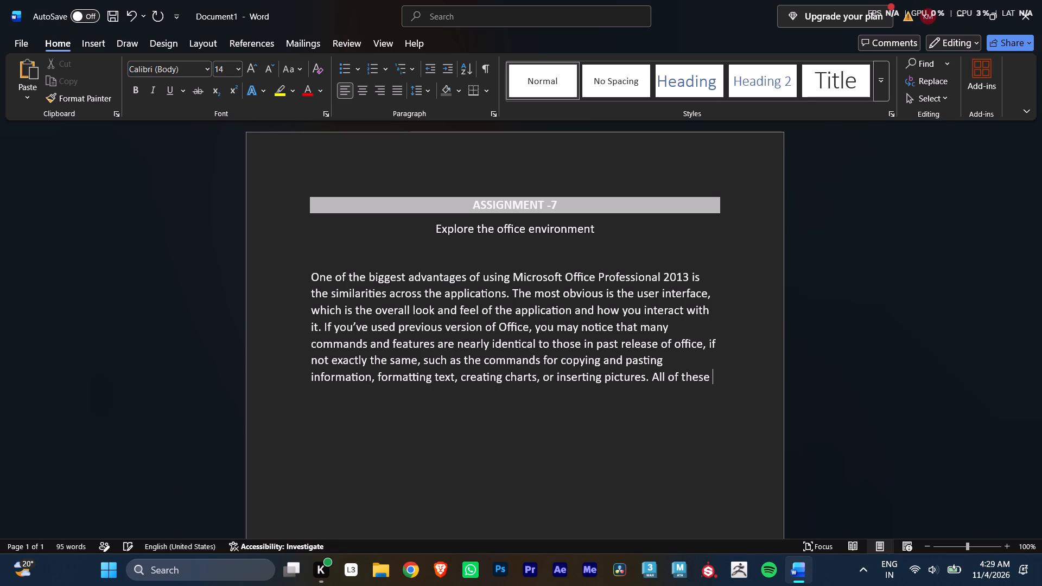
text(simi)
text(larities)
key(space)
text(greatly)
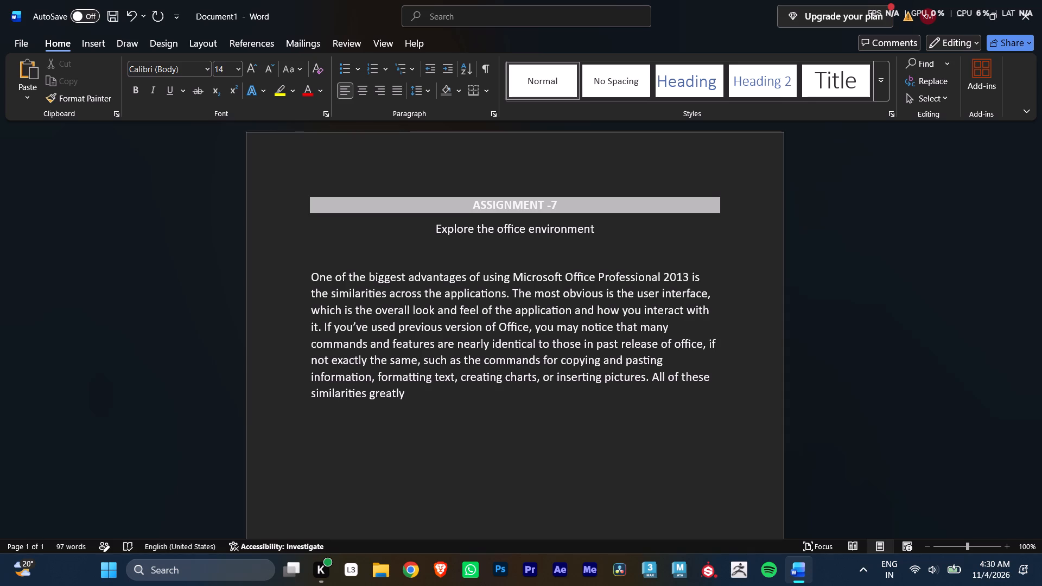
key(space)
text(re)
text(duce the learning)
key(space)
text(curve)
Continue the fourth sentence with ", which allows you to apply".
text(, which allows)
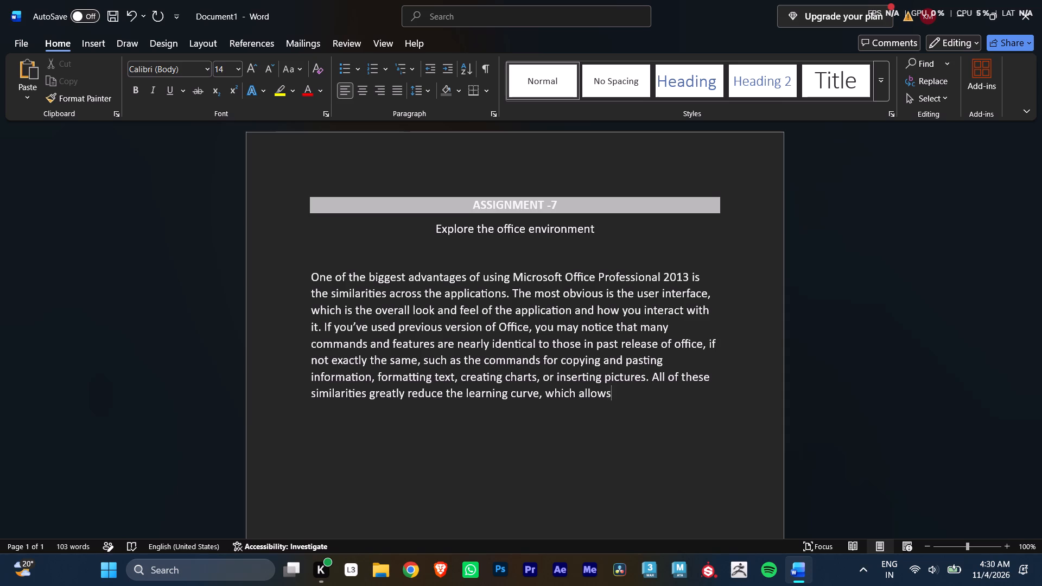
key(space)
key(y)
key(o)
key(u)
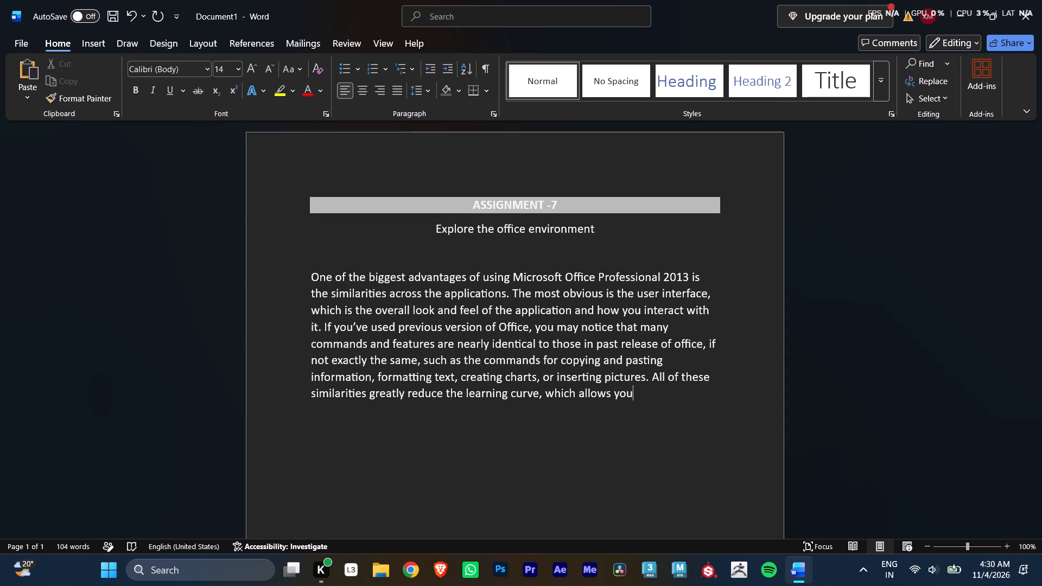
key(space)
key(t)
text(o)
key(space)
text(ap)
key(p)
text(ly)
key(space)
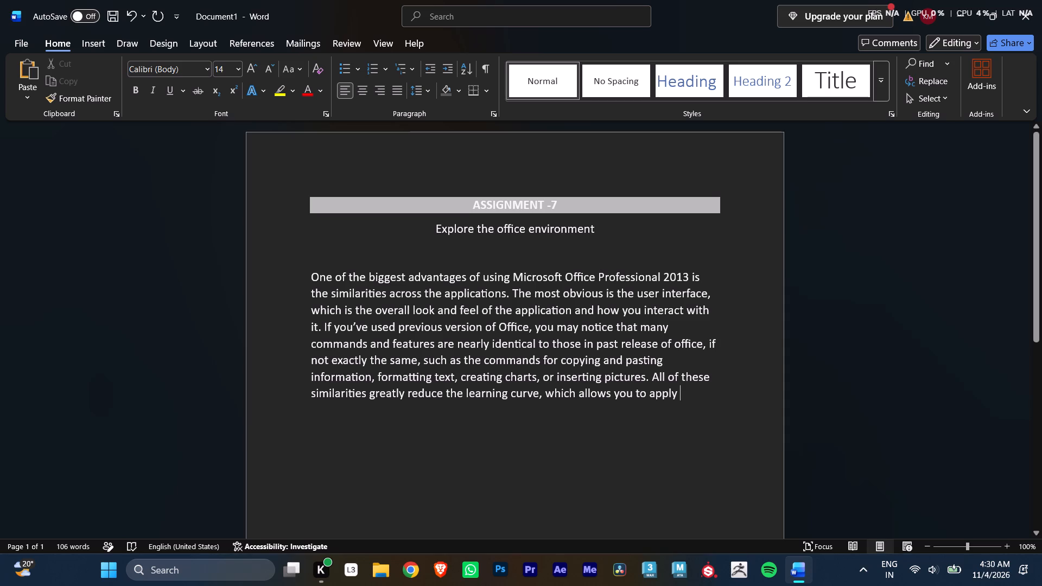
Finish the fourth sentence with "the entire Office suite.".
key(t)
key(h)
key(e)
key(space)
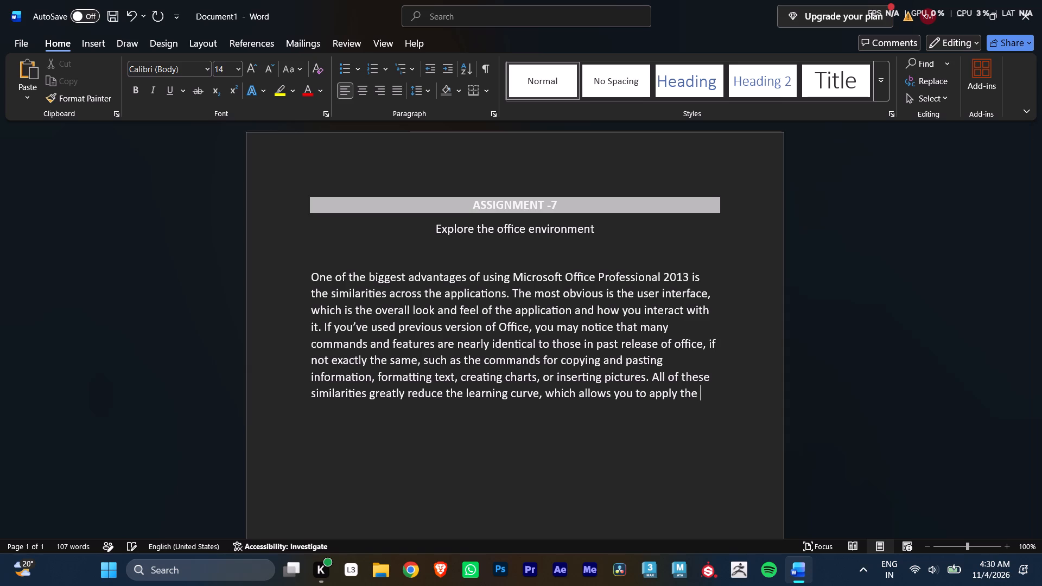
key(e)
key(n)
text(ti)
text(re)
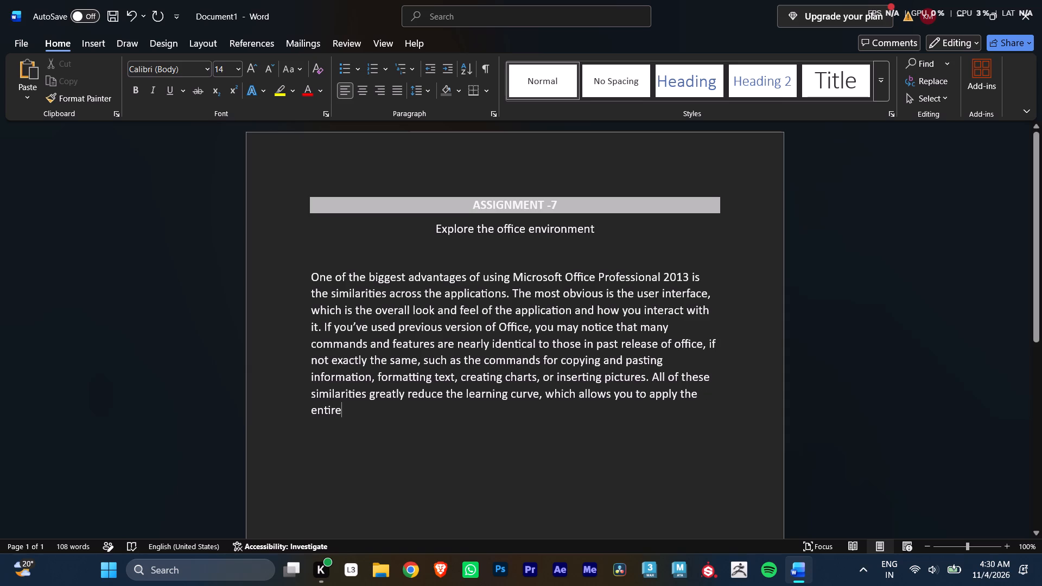
key(space)
key(o)
text(ffice)
key(space)
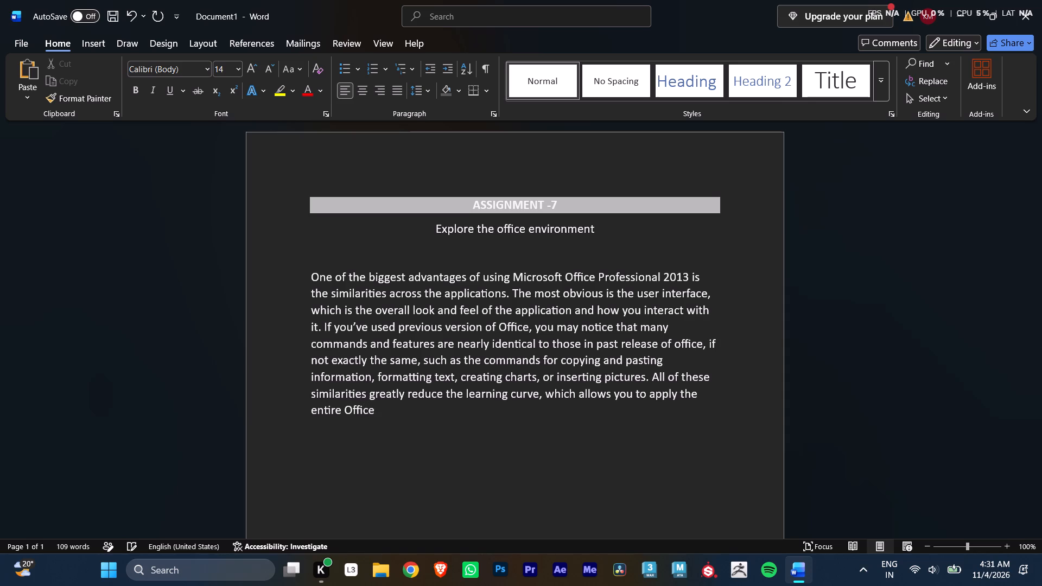
text(s)
text(ui)
text(te.)
Start the fifth sentence of the body paragraph with "As you apply".
key(space)
key(s)
key(space)
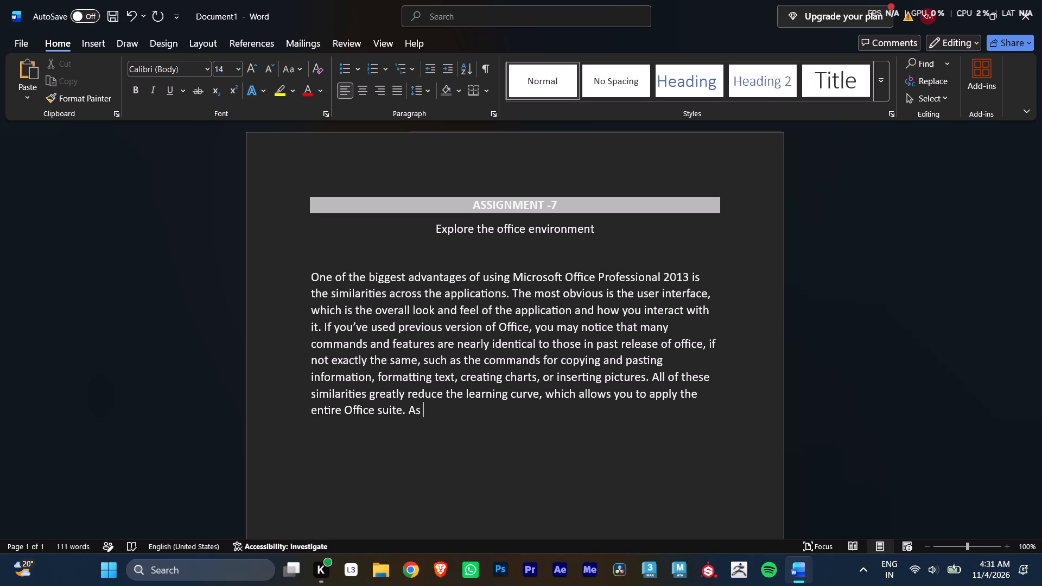
key(y)
key(o)
key(u)
key(space)
key(a)
text(ppl)
key(y)
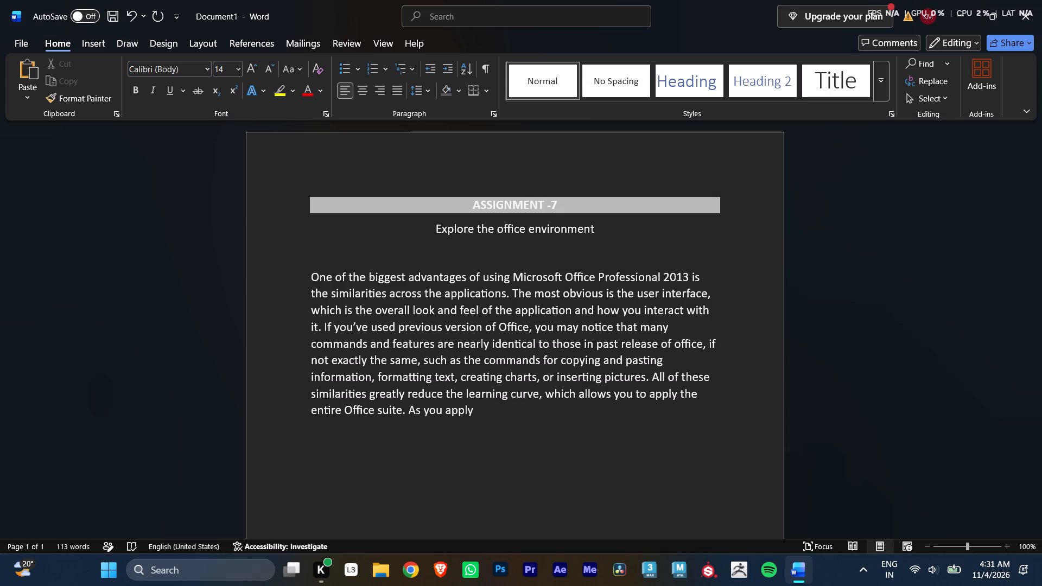
Continue the fifth sentence with "that knowledge".
key(space)
key(t)
key(h)
key(a)
key(t)
key(space)
text(k)
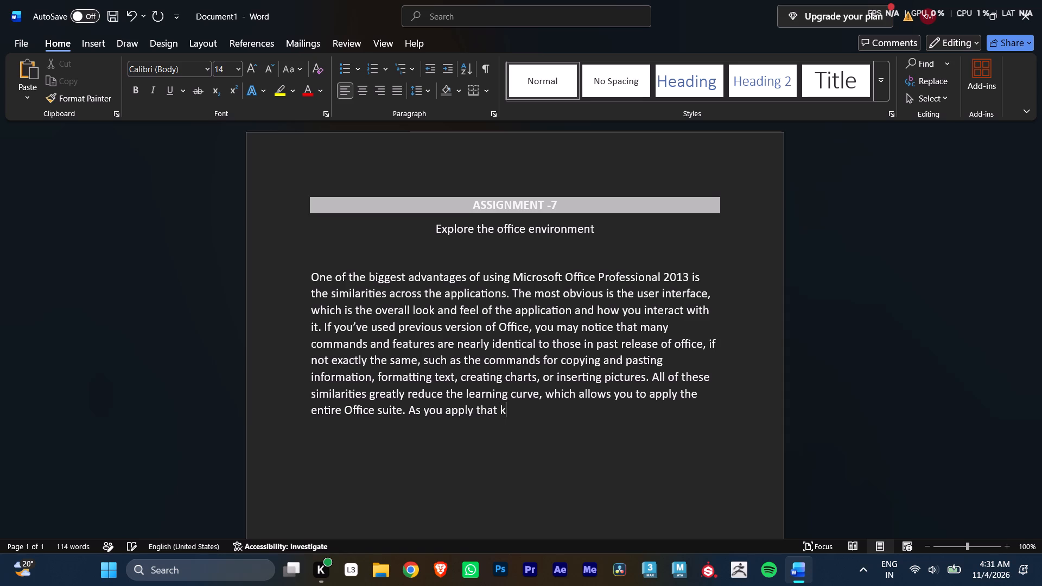
key(n)
key(o)
key(w)
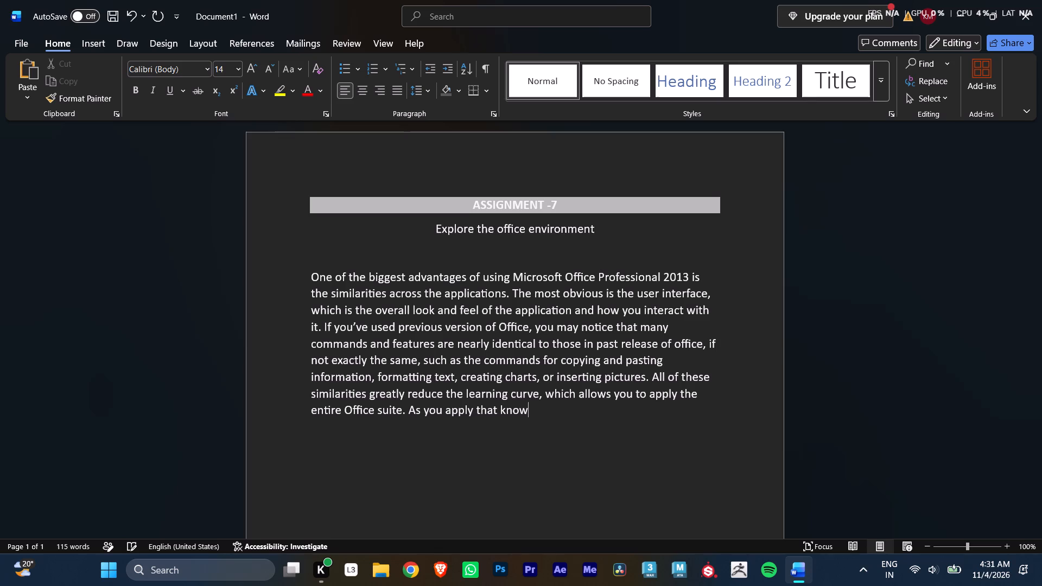
key(l)
text(edge)
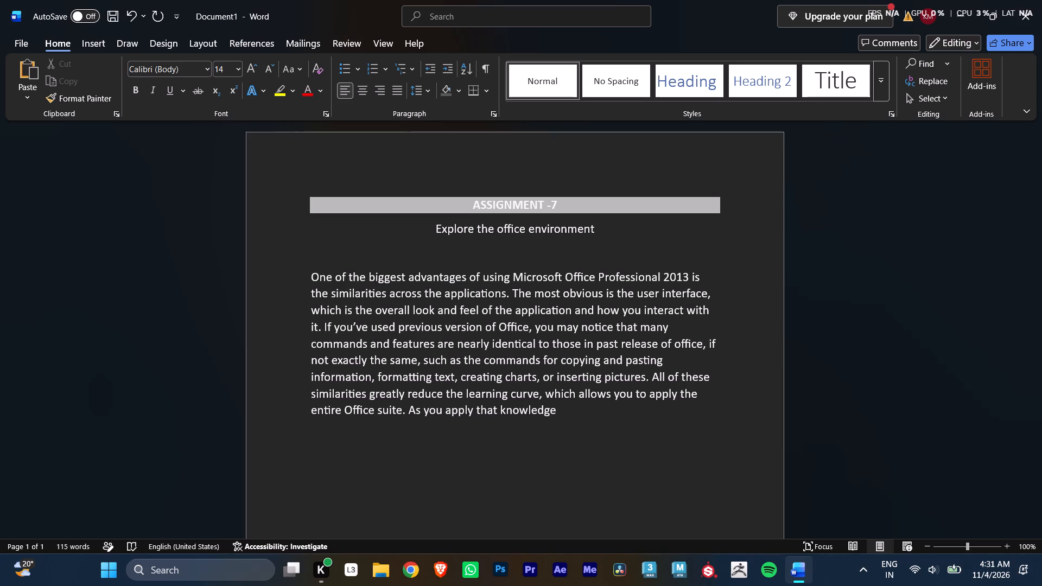
Continue the fifth sentence of the body paragraph with "and learn more".
key(space)
key(a)
text(nd)
key(space)
text(l)
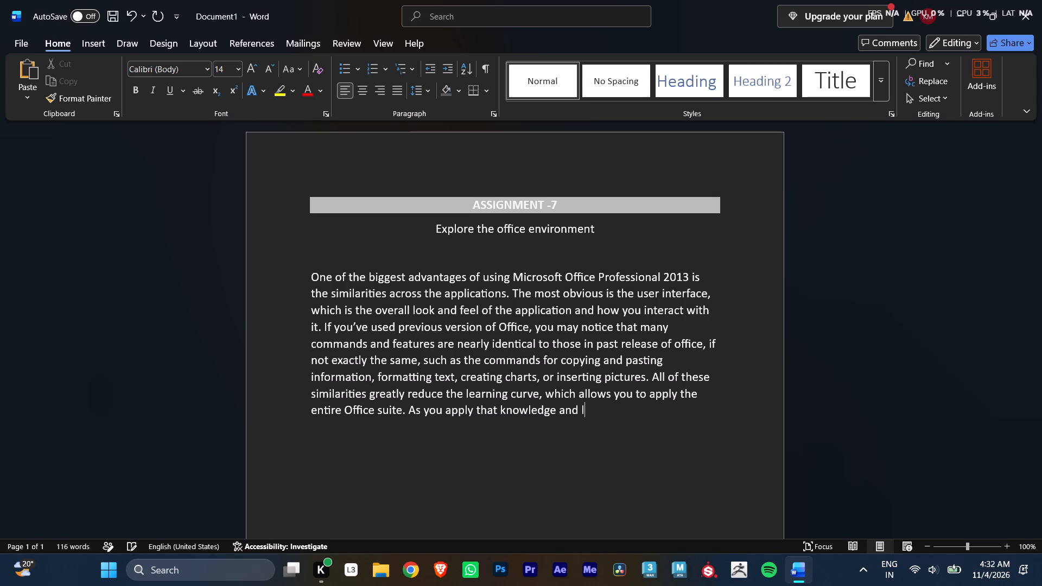
text(ear)
key(n)
key(space)
text(m)
key(o)
text(re)
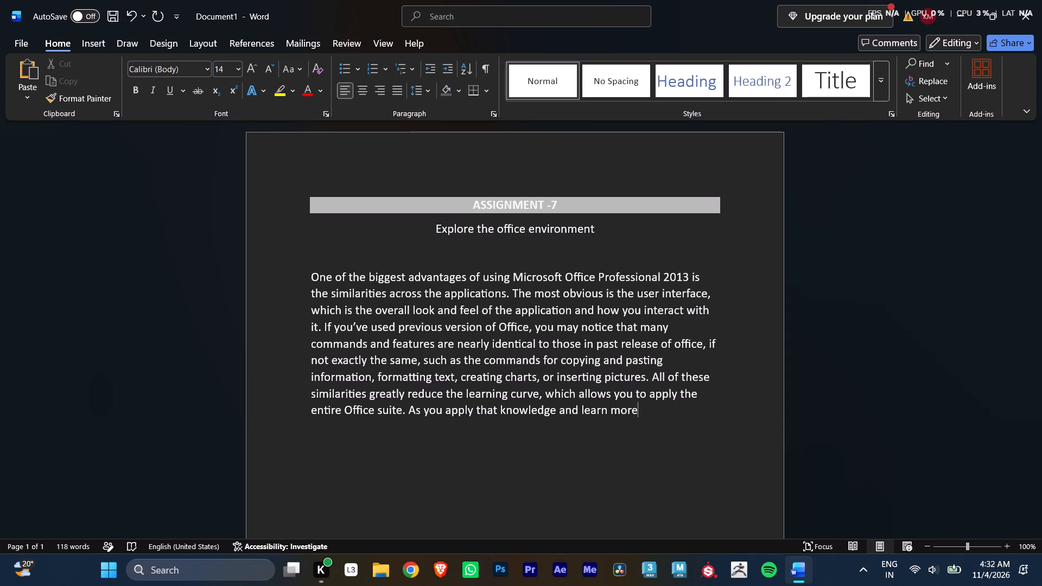
Continue the fifth sentence with "about each application,".
key(space)
text(ab)
key(o)
key(u)
key(t)
key(space)
key(e)
key(a)
key(c)
key(h)
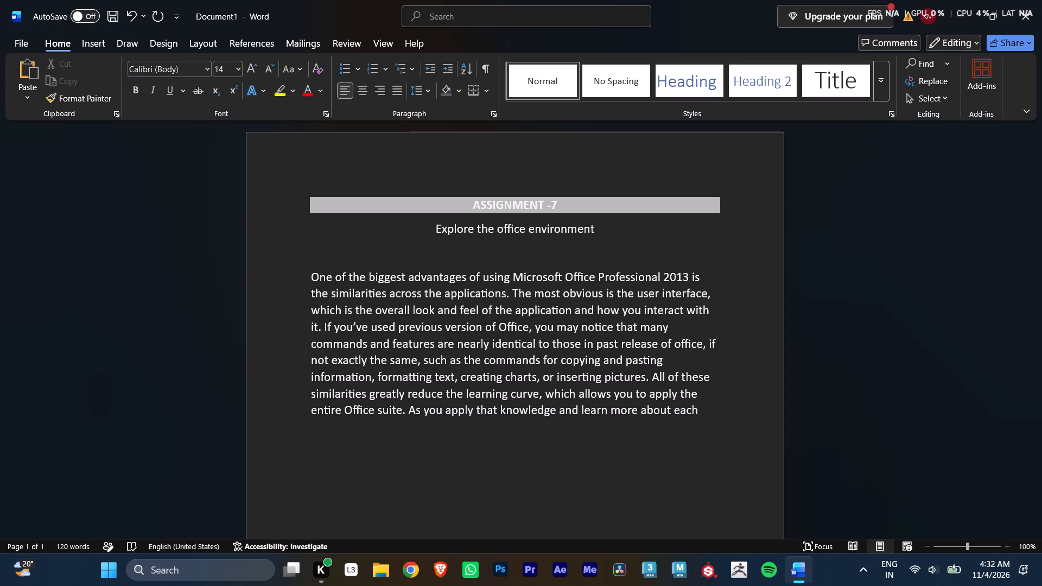
key(space)
key(a)
text(pp)
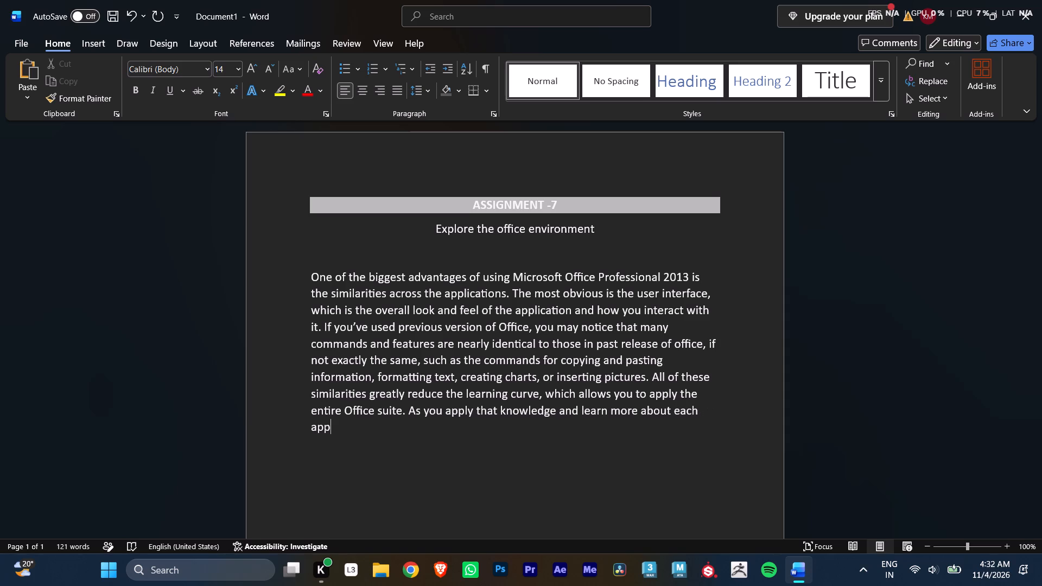
text(lica)
text(tion)
text(,)
Continue the fifth sentence with "you'll likely descover".
key(space)
text(you)
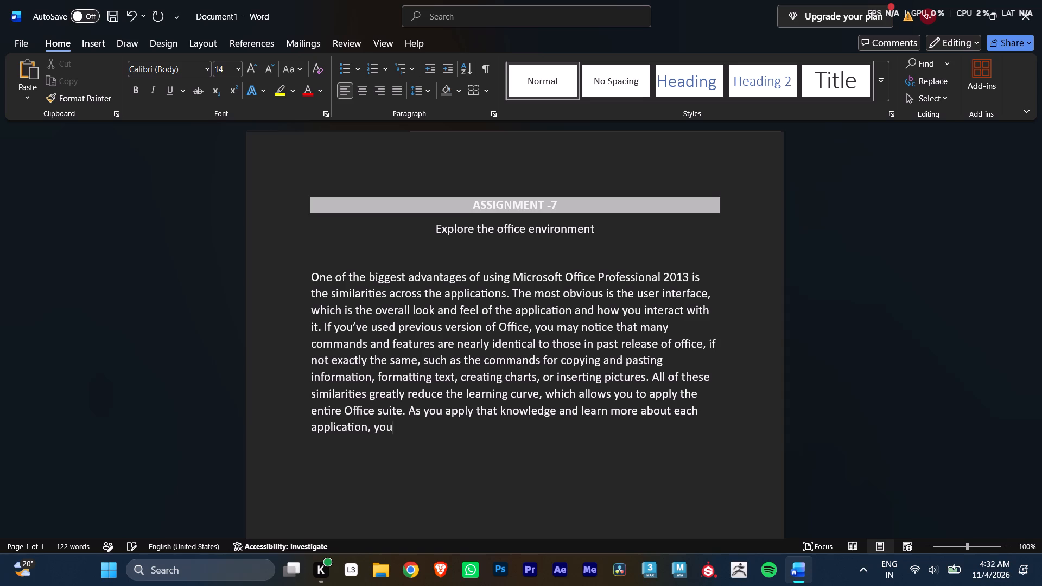
key(apostrophe)
text(ll)
key(space)
text(like)
text(ly)
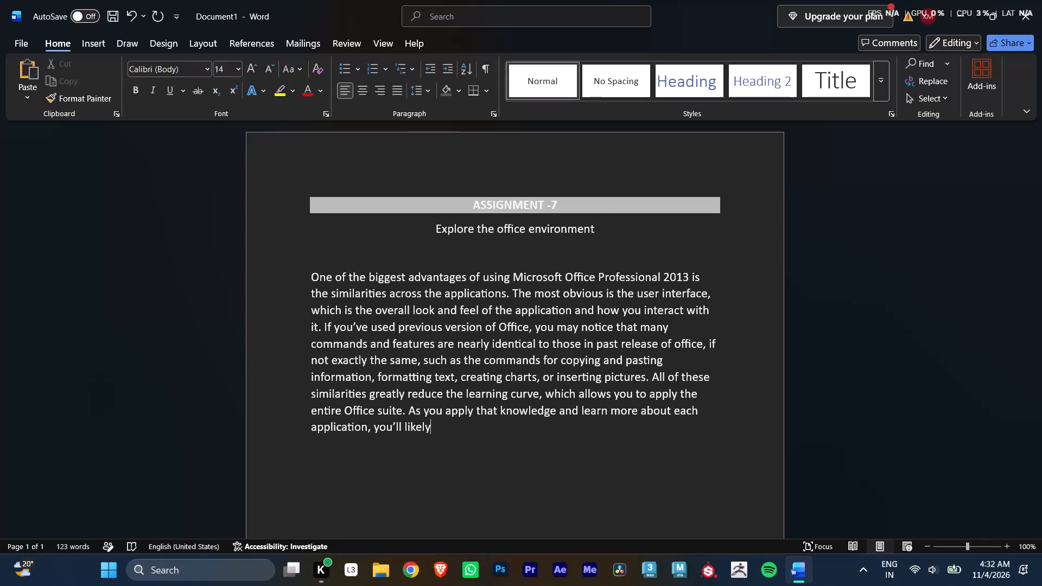
key(space)
text(desco)
key(v)
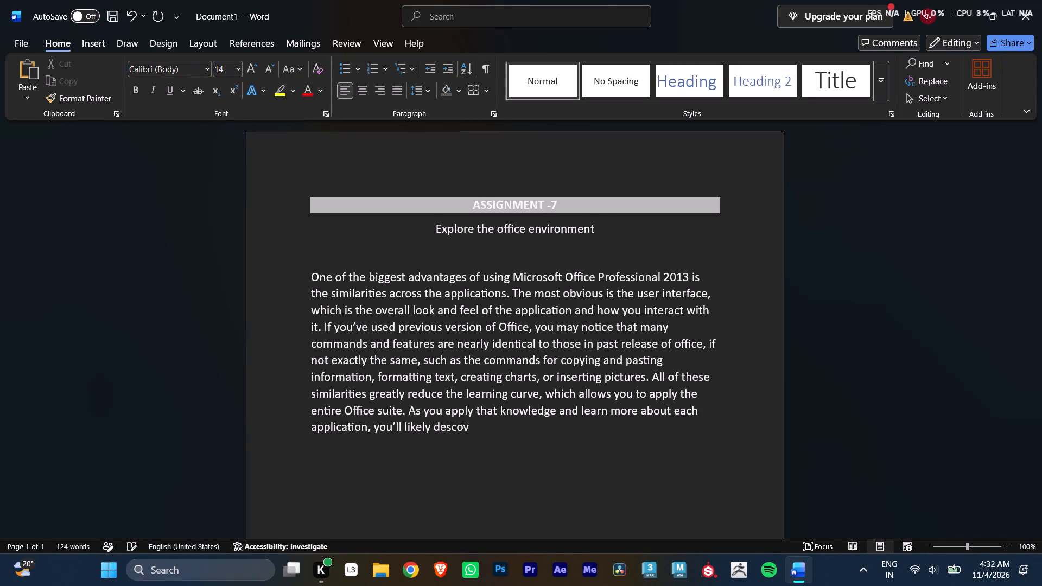
text(er)
Continue the fifth sentence with "similar functionality".
key(space)
text(simi)
key(l)
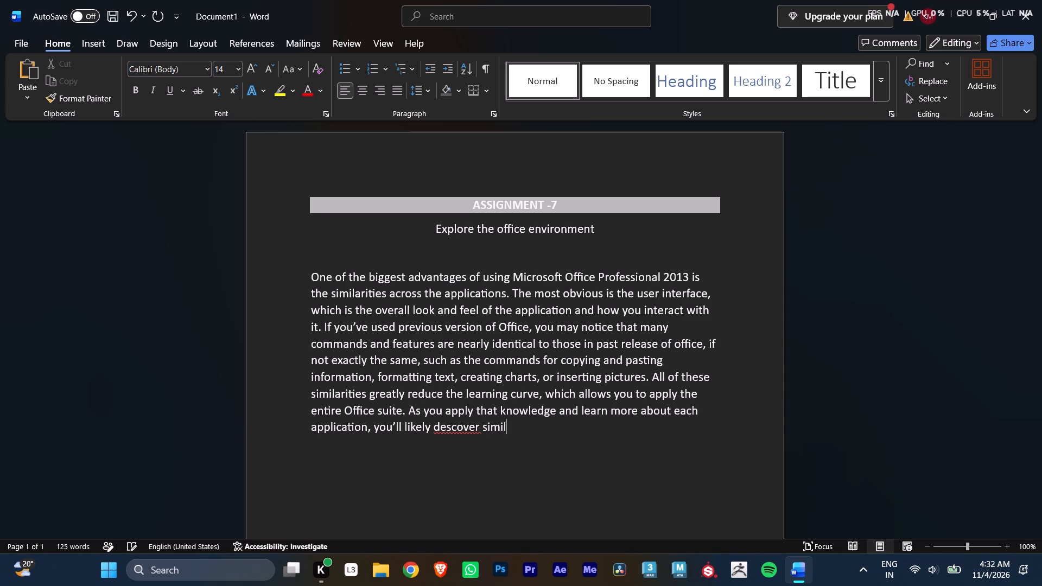
key(a)
key(r)
key(space)
text(f)
key(u)
key(n)
text(ctio)
key(n)
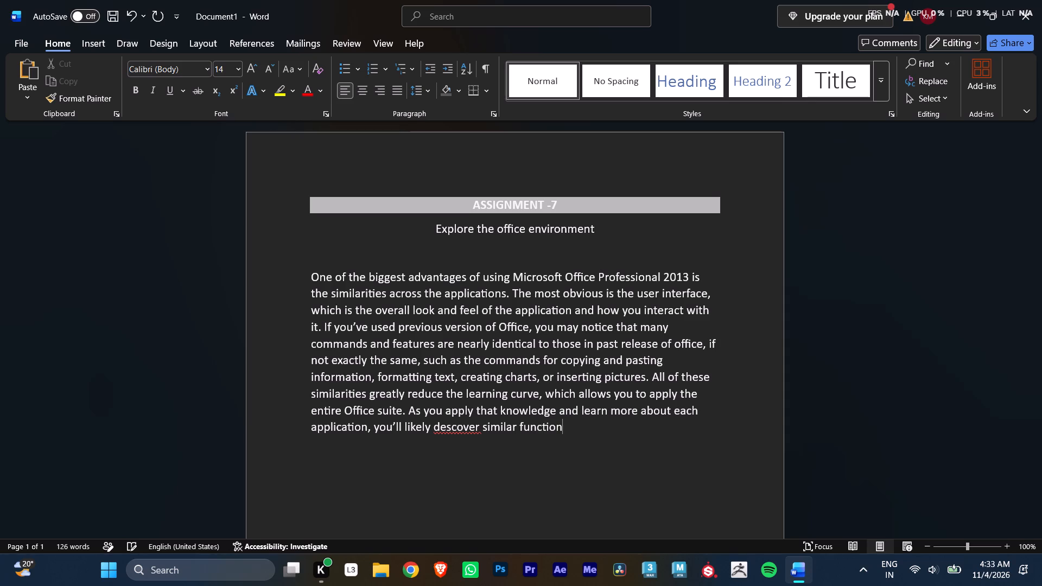
text(ality)
key(space)
Correct the misspelled word "descover" in the fifth sentence using the spelling suggestion "discover".
click(455, 428)
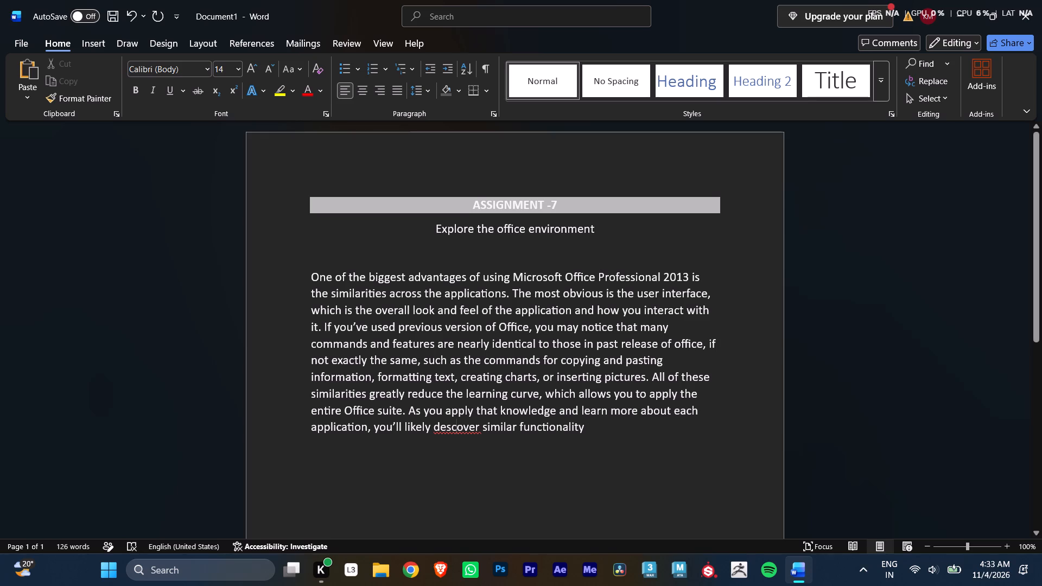
right_click(455, 428)
double_click(455, 428)
click(455, 428)
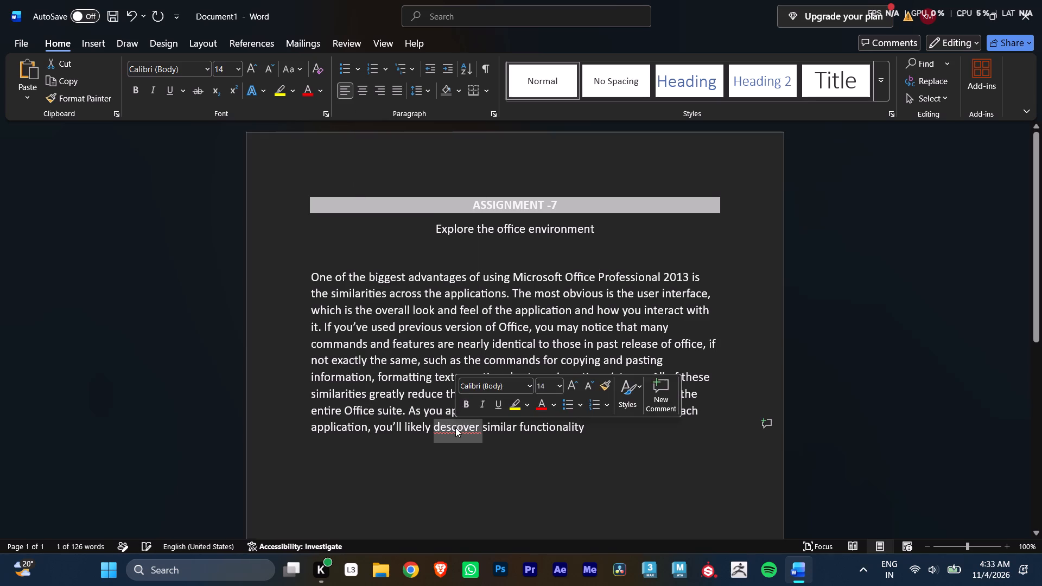
right_click(455, 428)
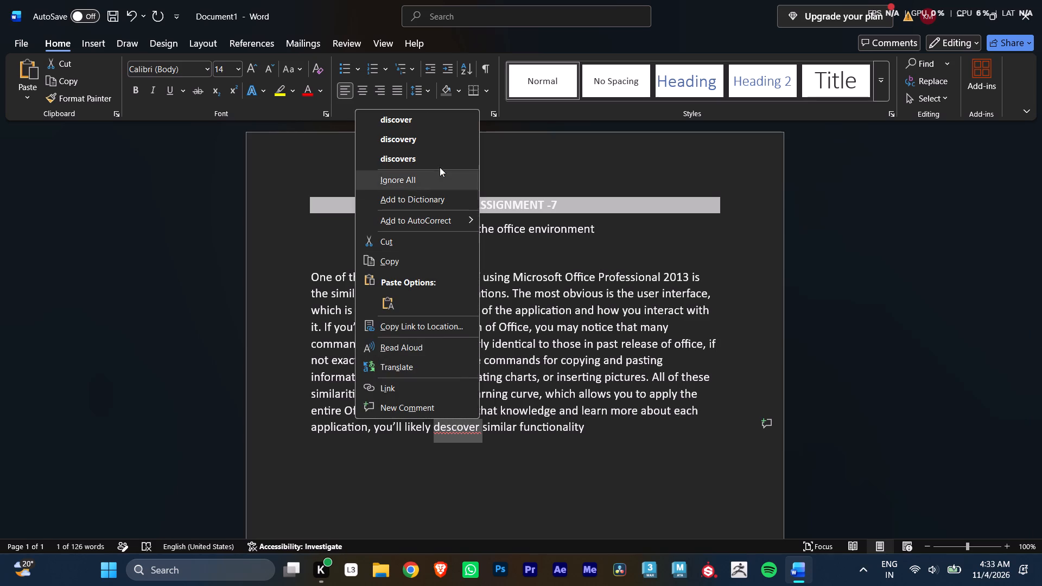
click(424, 118)
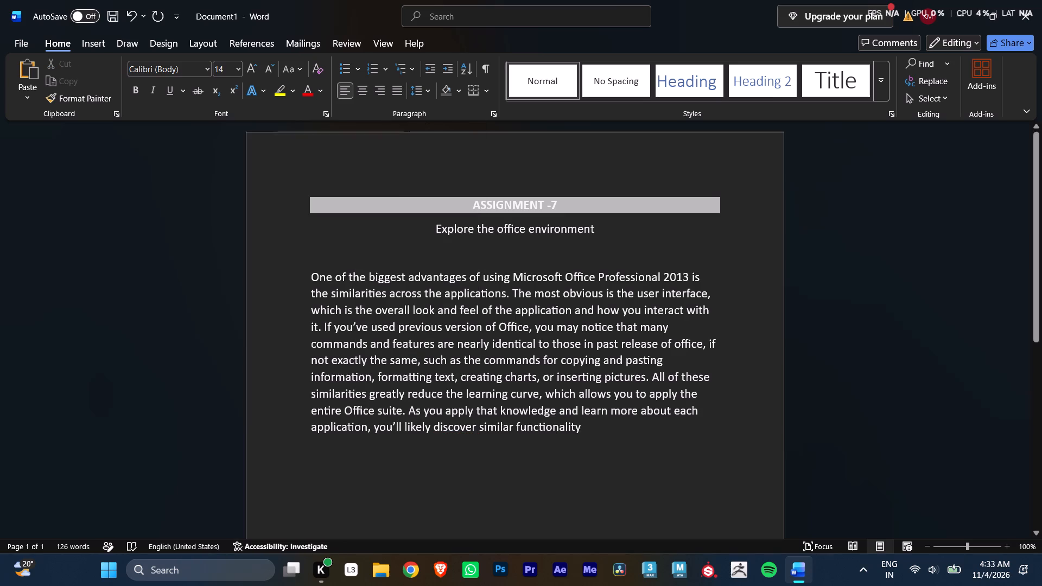
Continue the fifth sentence after "similar functionality" with "that may not".
click(619, 426)
text(tha)
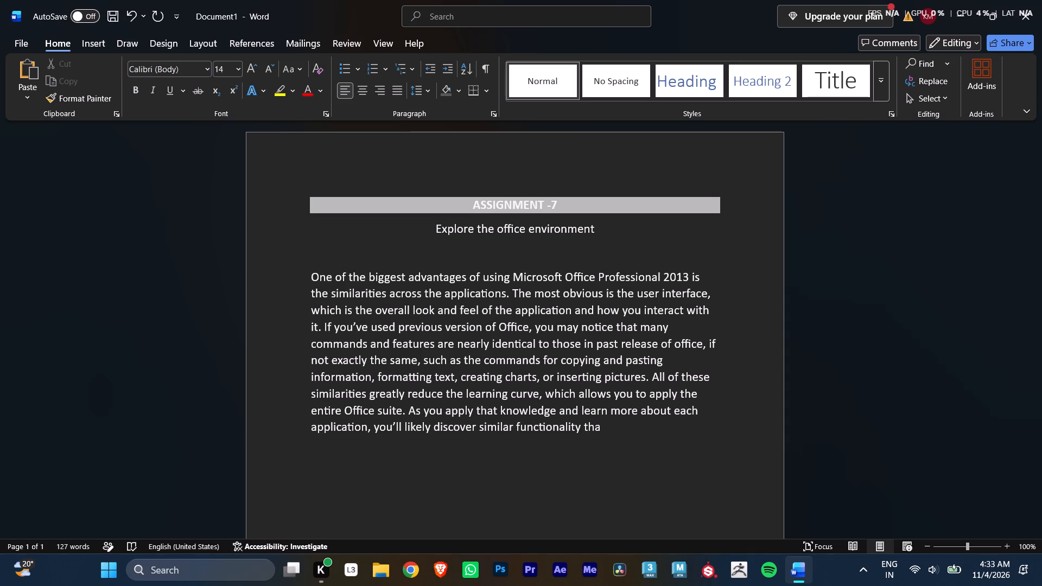
text(t)
key(space)
key(m)
key(a)
key(y)
key(space)
key(n)
key(o)
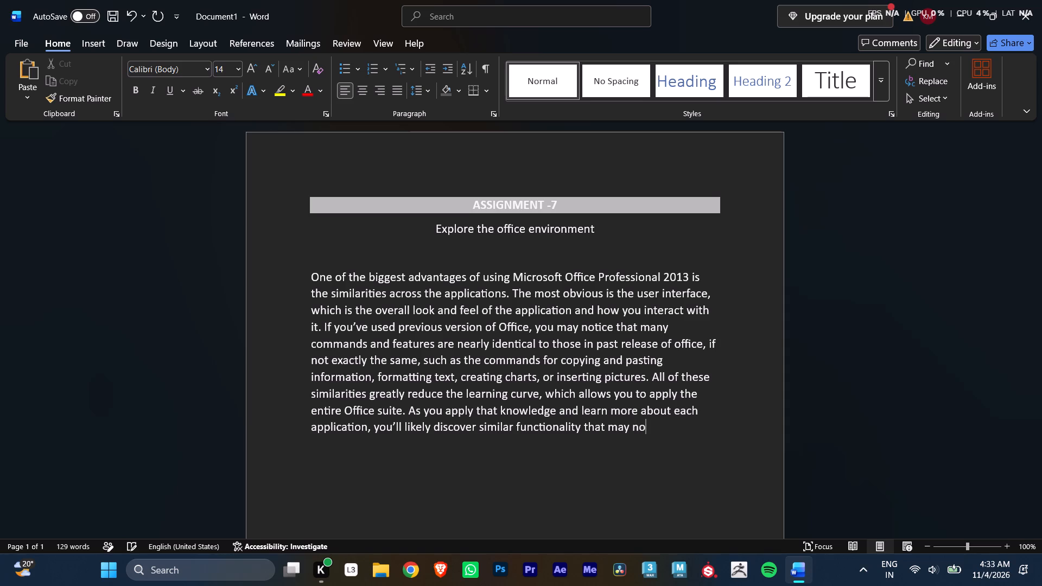
text(t)
key(space)
Finish the fifth sentence of the body paragraph with "be initially obvious.".
key(b)
text(e i)
text(nitia)
key(l)
key(l)
key(y)
key(space)
key(o)
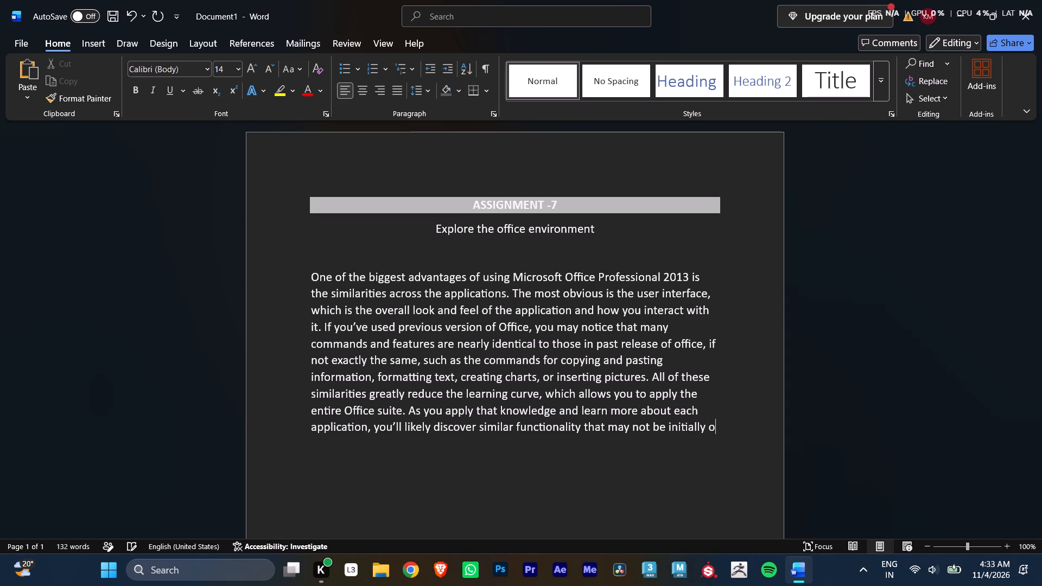
text(bv)
text(io)
key(u)
key(s)
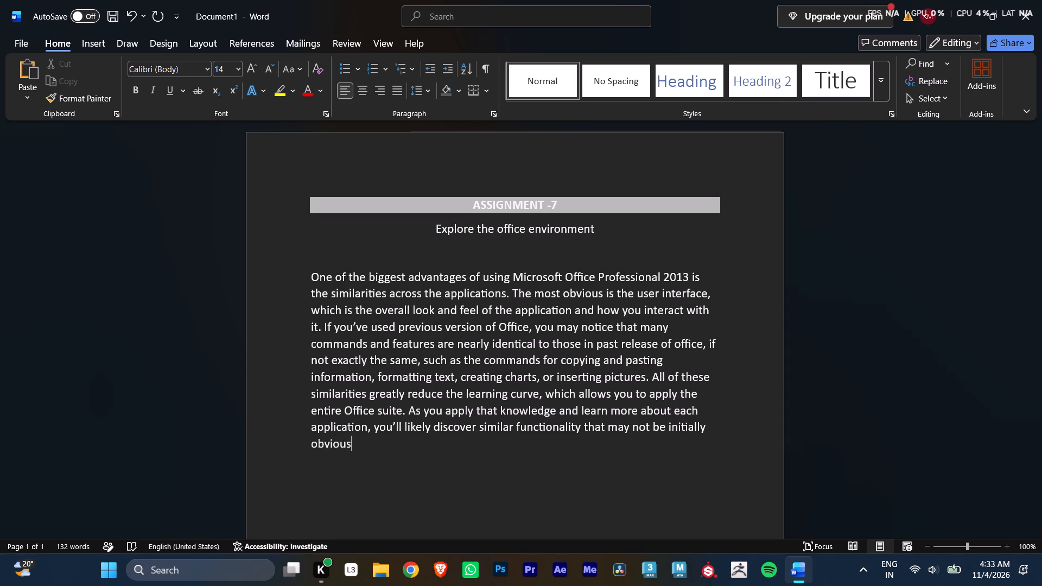
text(.)
Begin the sixth sentence of the body paragraph with "For example, you can create a".
key(space)
key(f)
key(o)
key(r)
key(space)
text(exampl)
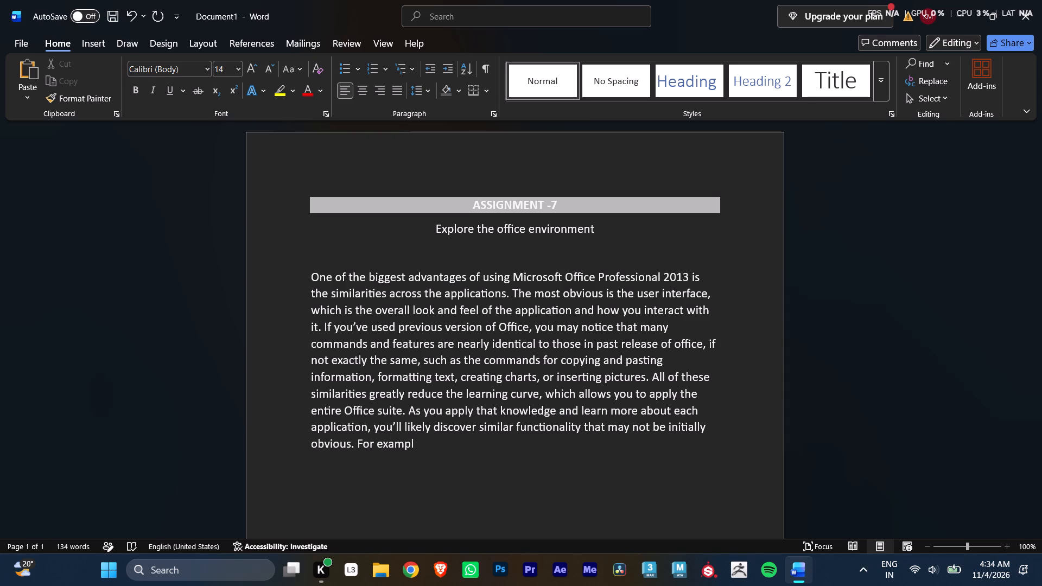
text(e,)
key(space)
text(you)
key(space)
text(can c)
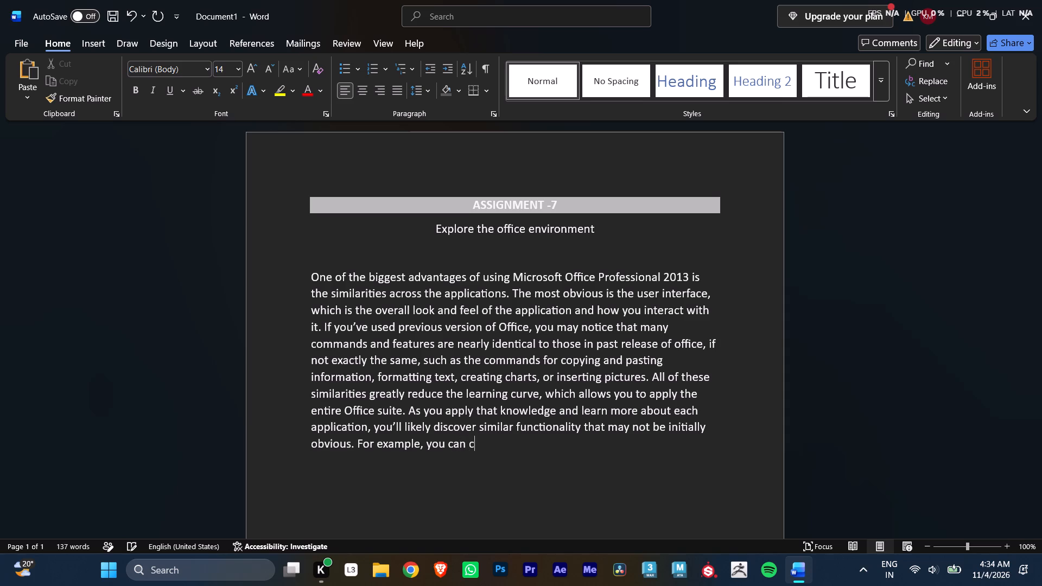
text(reate a)
key(space)
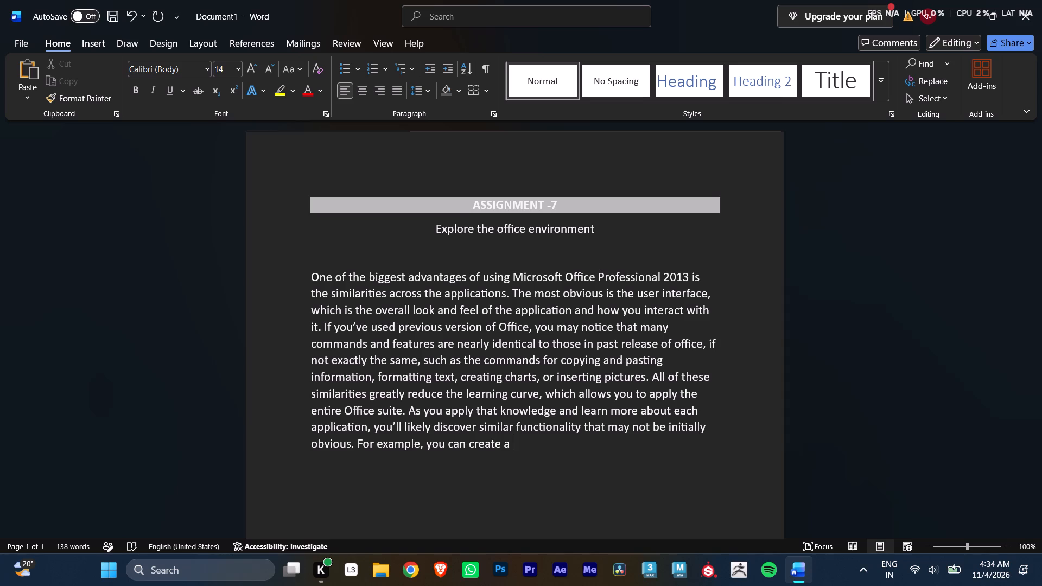
Continue the sixth sentence with "company newsletter".
text(co)
key(m)
text(pan)
key(y)
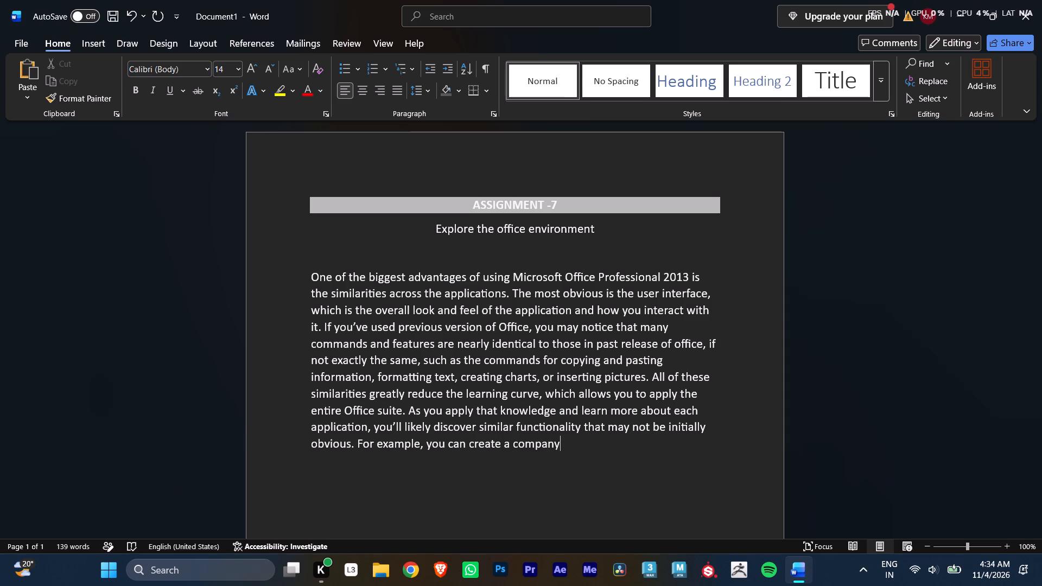
key(space)
key(n)
text(ew)
text(slette)
key(r)
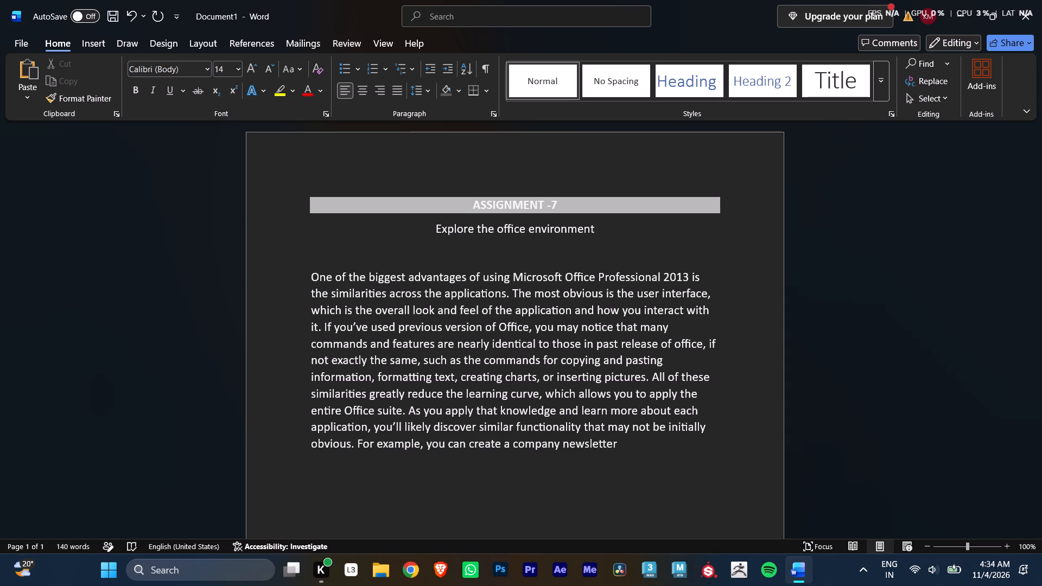
Continue the sixth sentence after "company newsletter" with "by using Microsoft Word,".
key(space)
text(b)
key(y)
key(space)
text(using)
key(space)
text(ic)
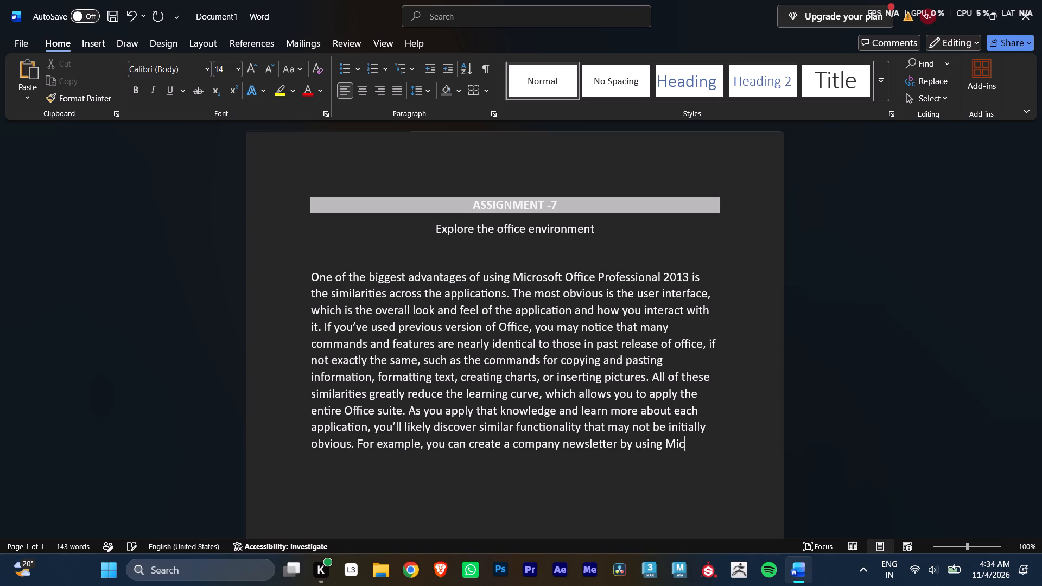
text(rosoft)
key(space)
text(ord,)
key(space)
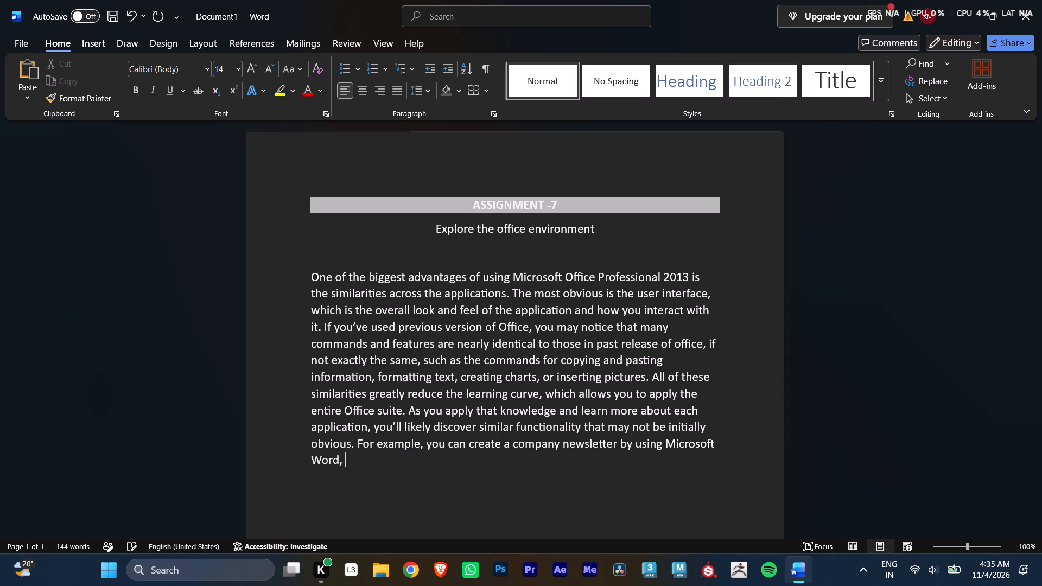
Finish the sixth sentence of the body paragraph with "Publisher, or PowerPoint.".
text(ubli)
text(sher)
key(comma)
key(space)
text(or)
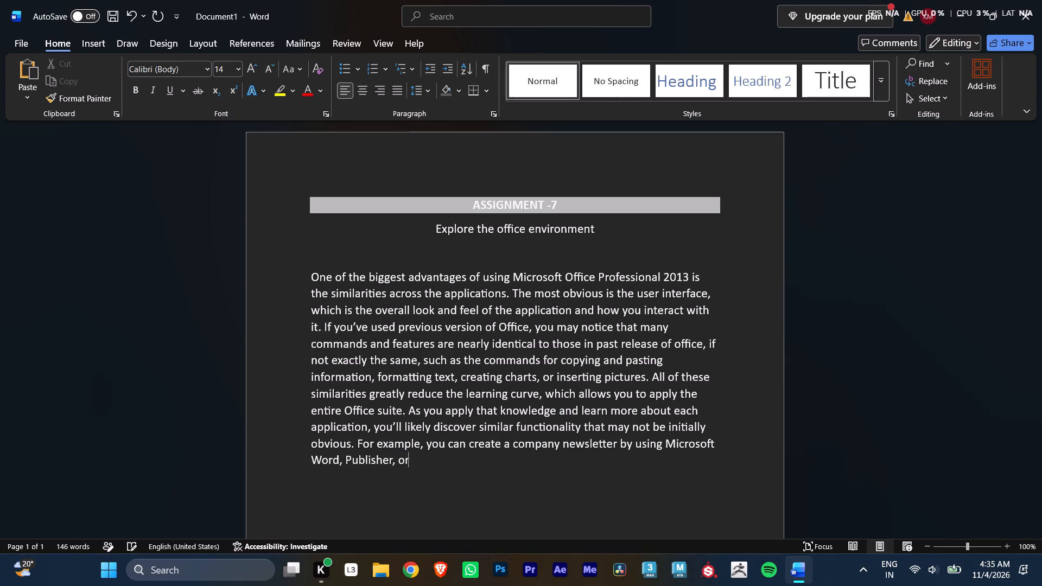
key(space)
text(ower)
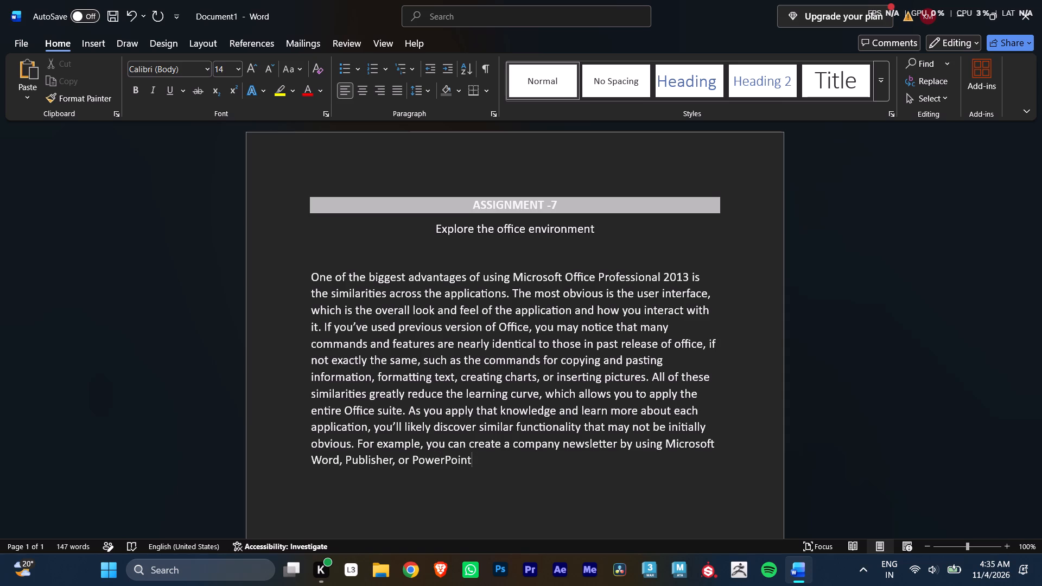
key(period)
Begin the seventh sentence of the body paragraph with "You can document company meeting notes in".
key(space)
text(ou)
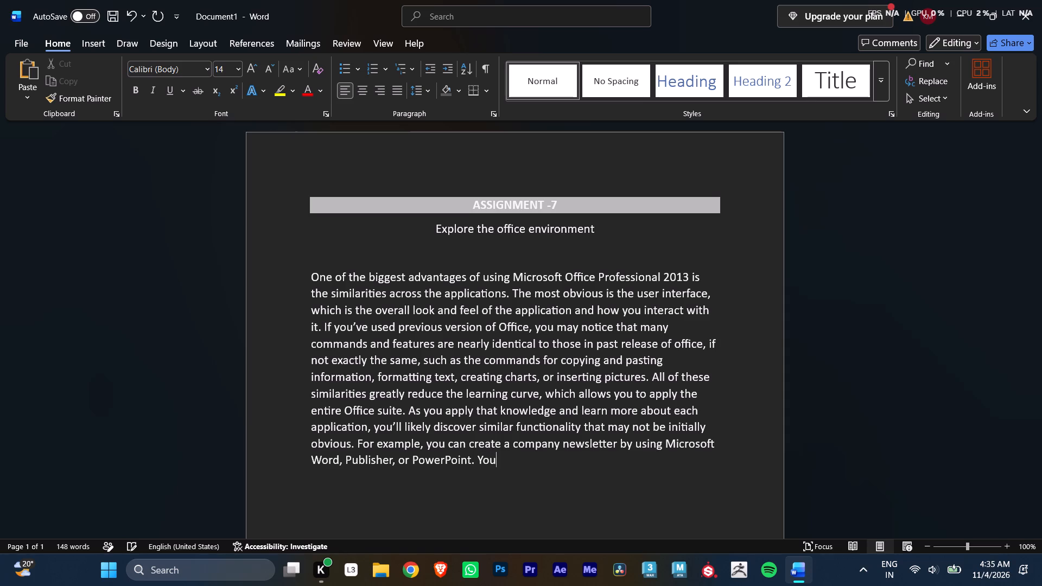
key(space)
text(c)
text(an document)
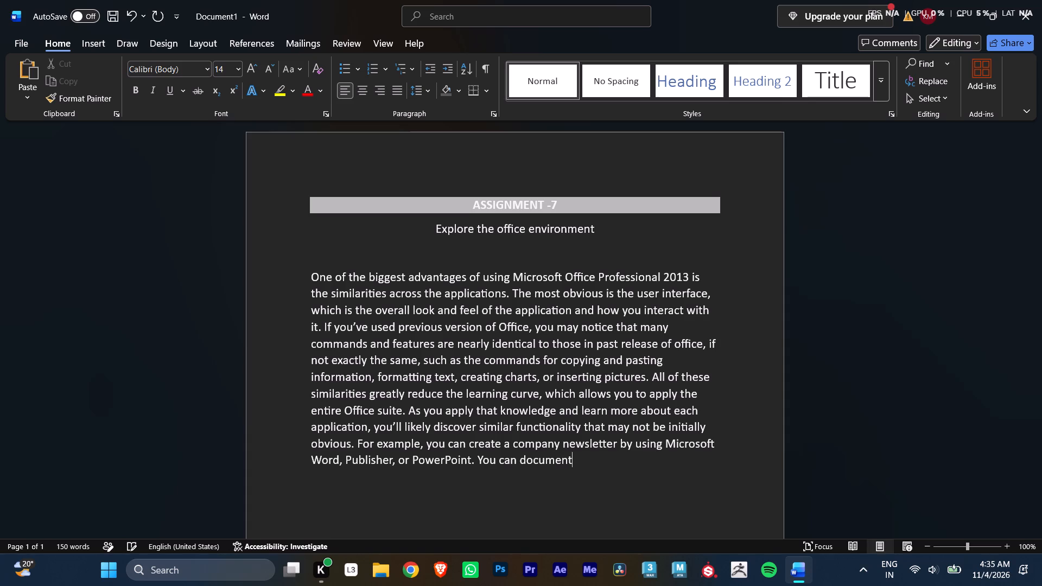
key(space)
text(company)
key(space)
text(meeting notes)
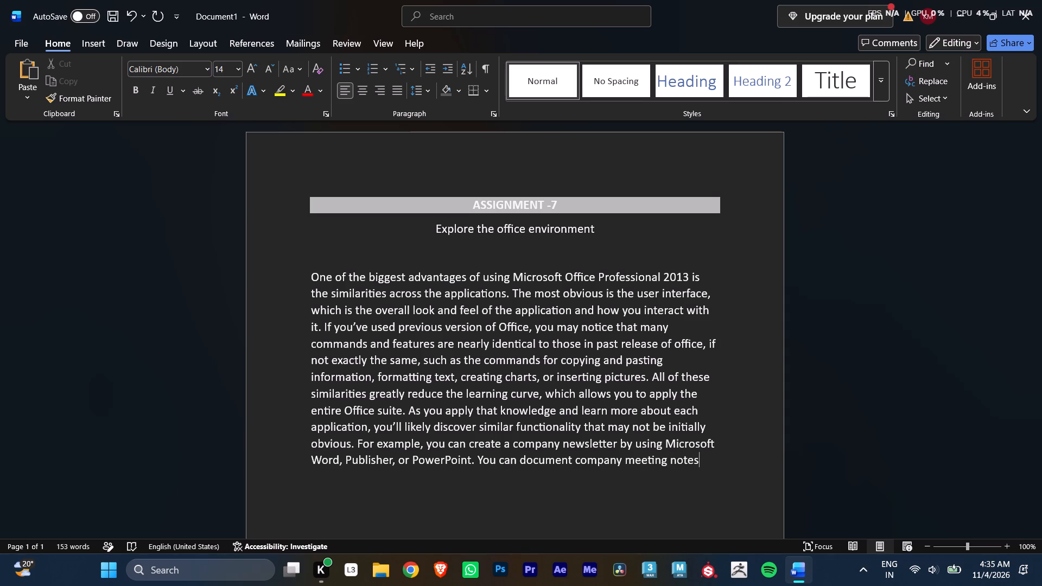
key(space)
text(in)
key(space)
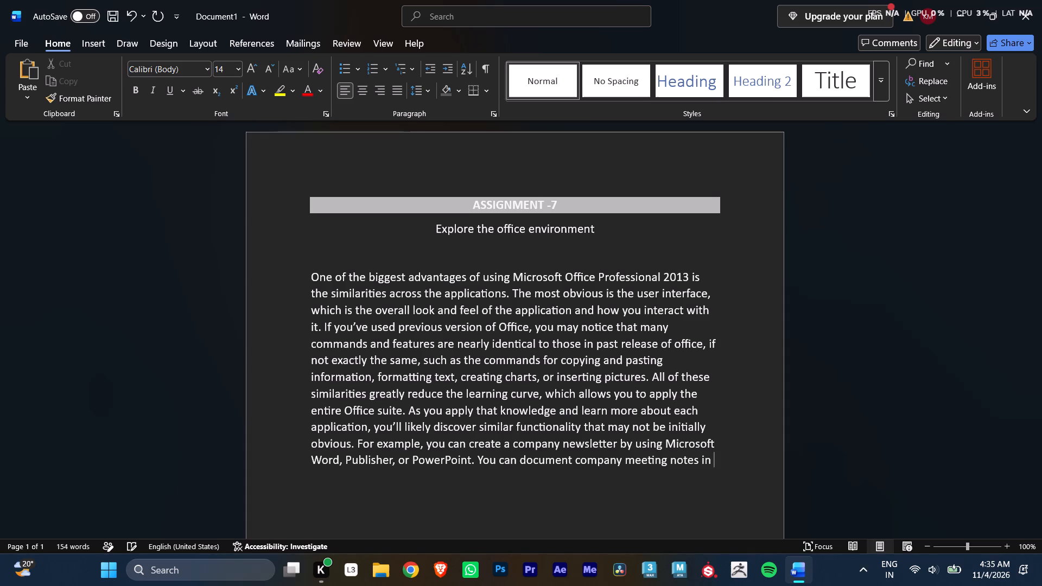
Finish the seventh sentence of the body paragraph with "Microsoft OneNote or Word.".
key(m)
text(icrosoft)
key(space)
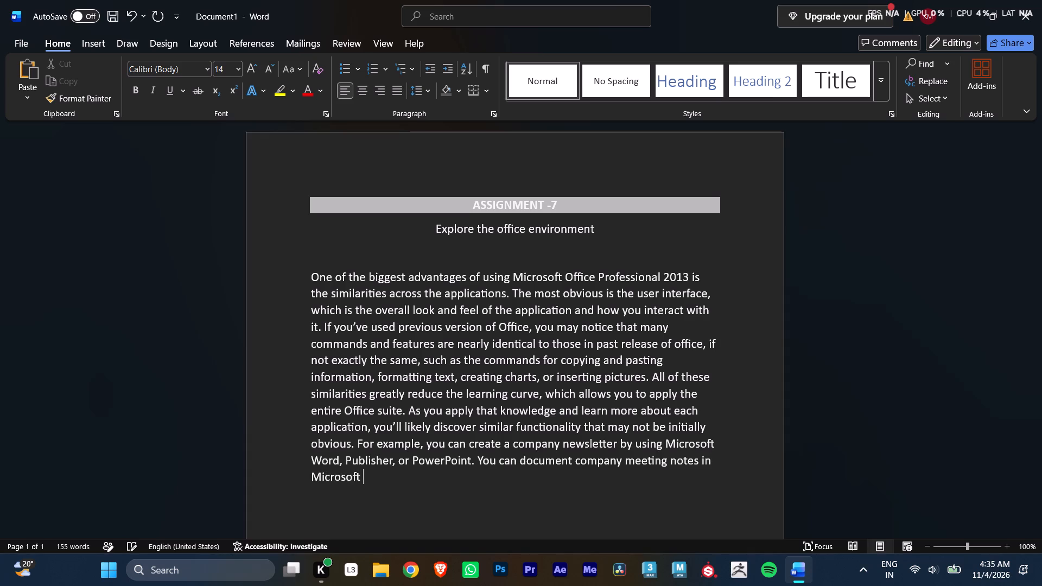
text(ne)
text(ote)
key(space)
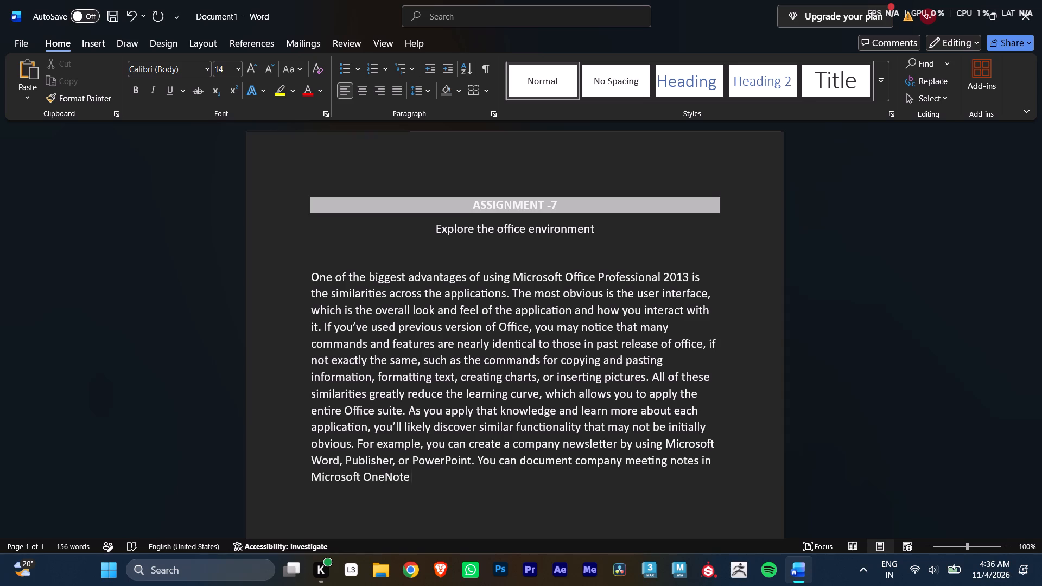
text(or)
key(space)
text(ord)
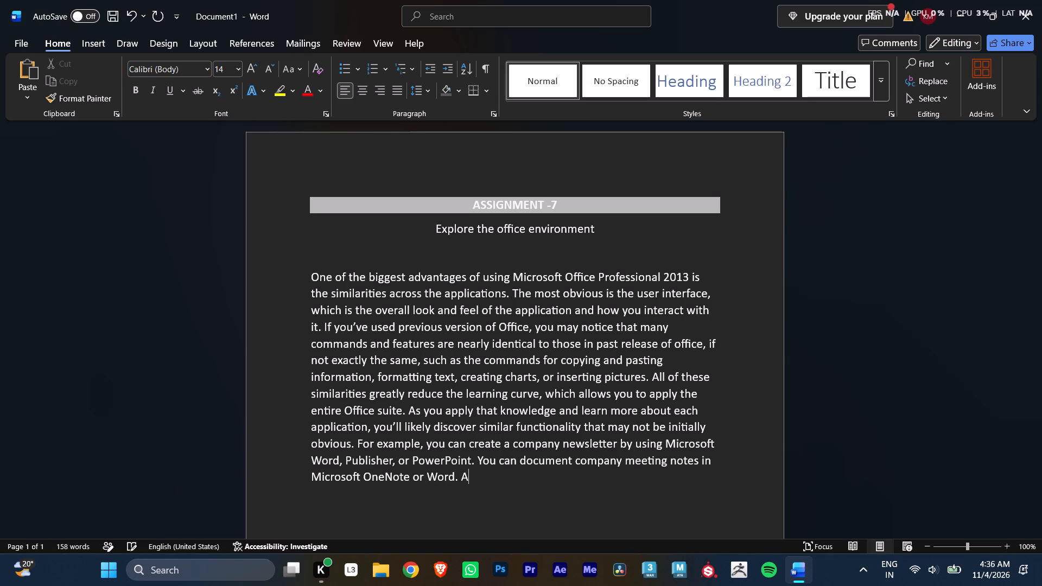
Begin the eighth sentence of the body paragraph with "And you can store lists of data in both".
text(nd)
key(space)
text(you)
key(space)
text(can storee lists)
key(space)
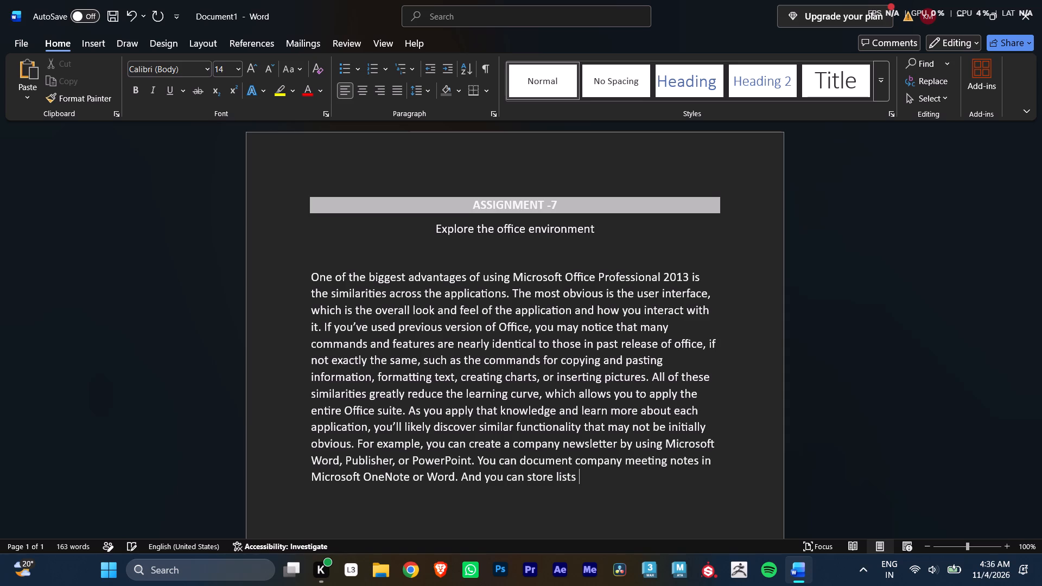
text(of da)
text(ta in bot)
text(h)
key(space)
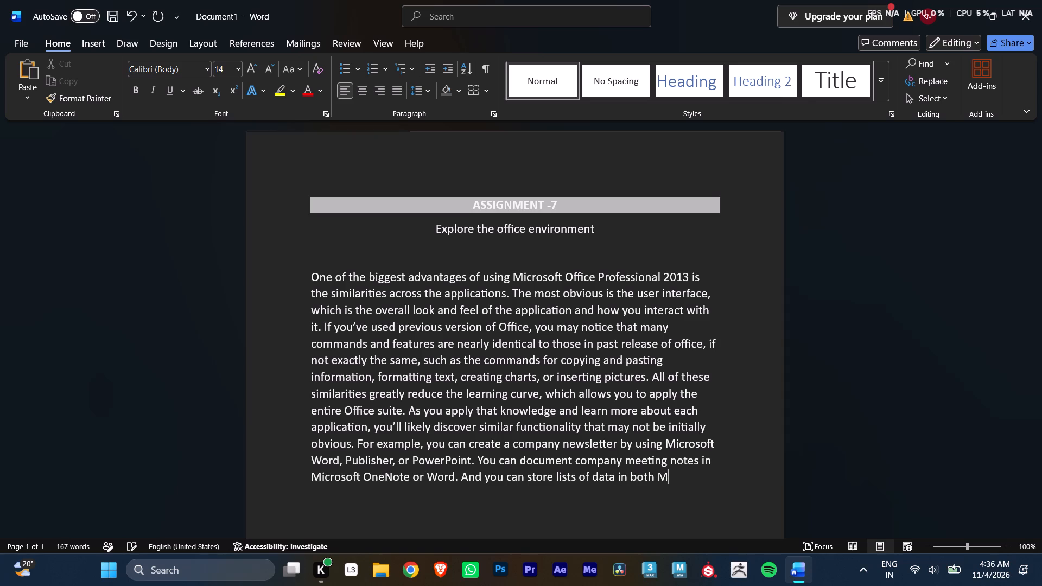
Finish the eighth sentence of the body paragraph with "Microsoft Access and Excel.".
text(icrosoft)
key(space)
text(ccess a)
text(nd)
key(space)
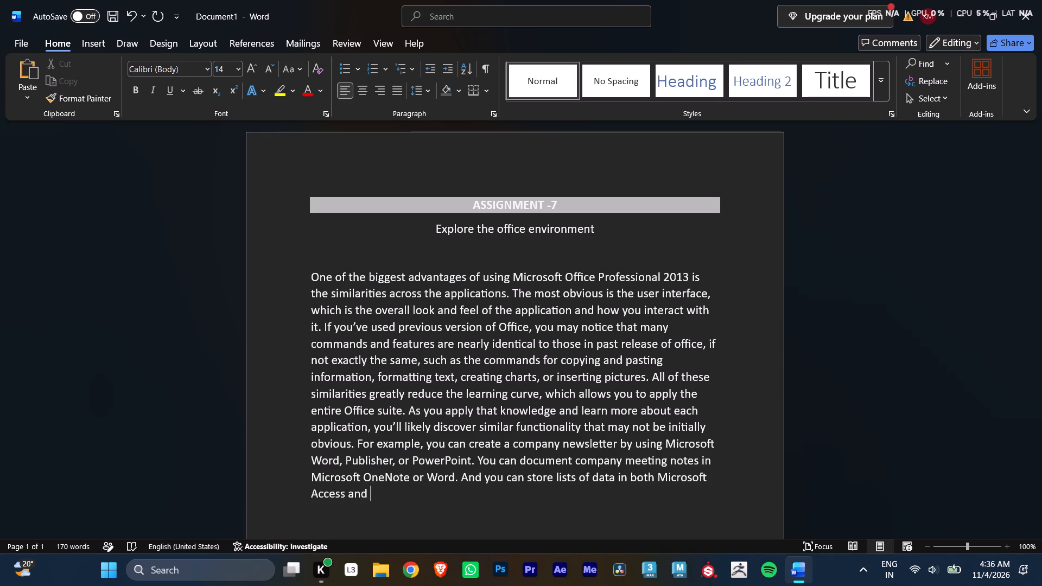
key(e)
text(xcel)
key(period)
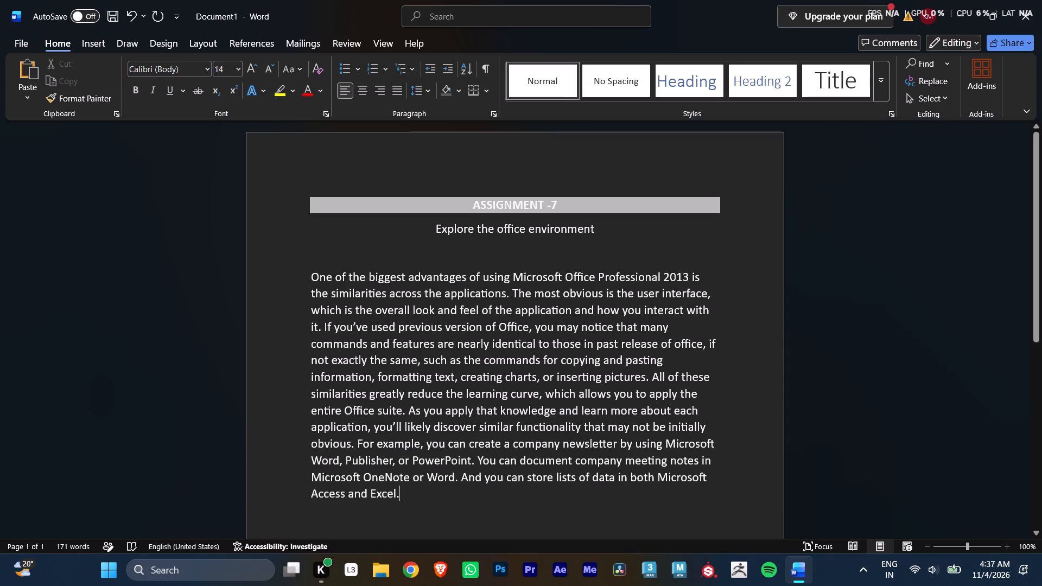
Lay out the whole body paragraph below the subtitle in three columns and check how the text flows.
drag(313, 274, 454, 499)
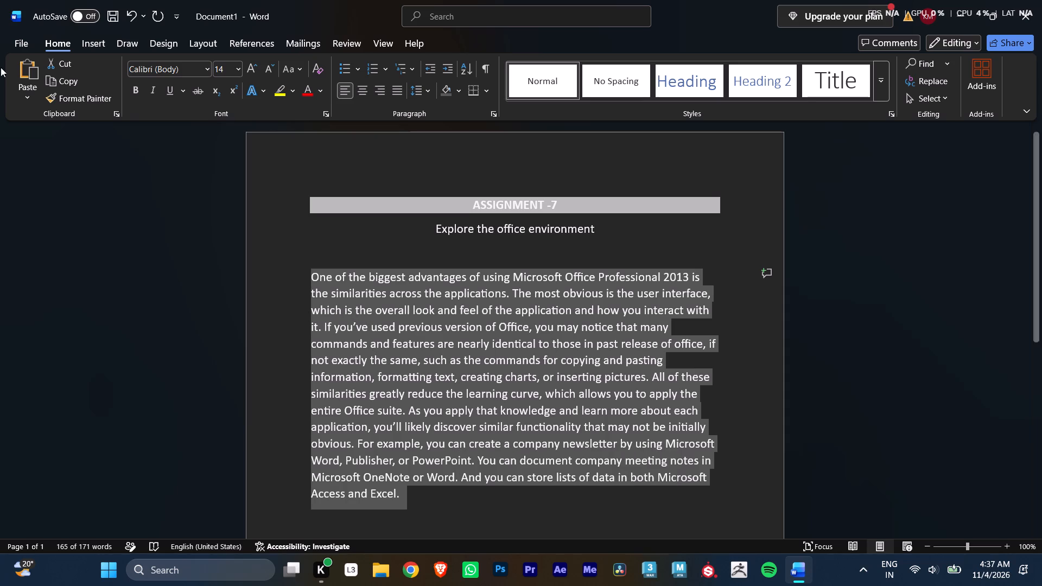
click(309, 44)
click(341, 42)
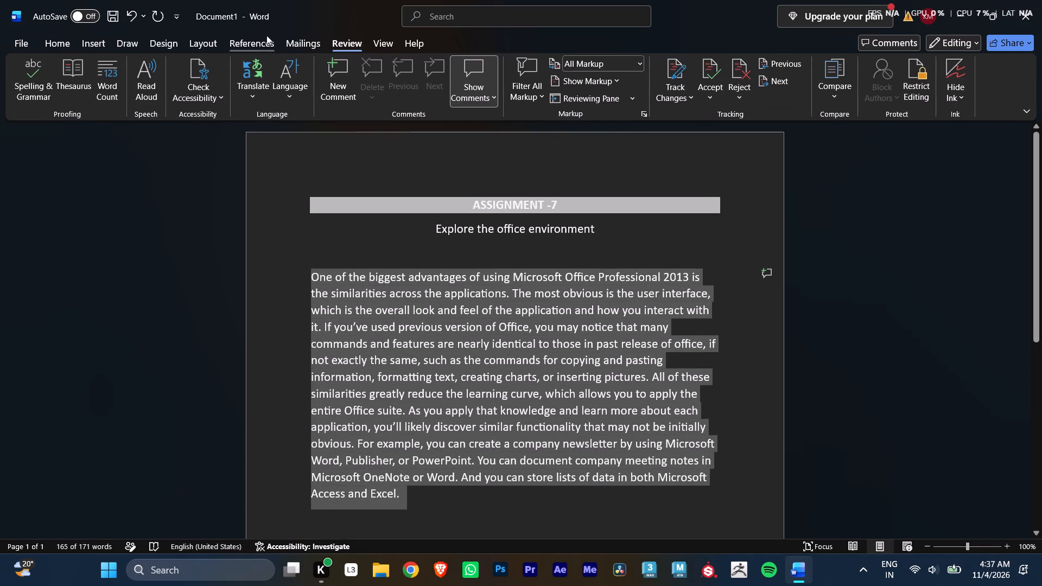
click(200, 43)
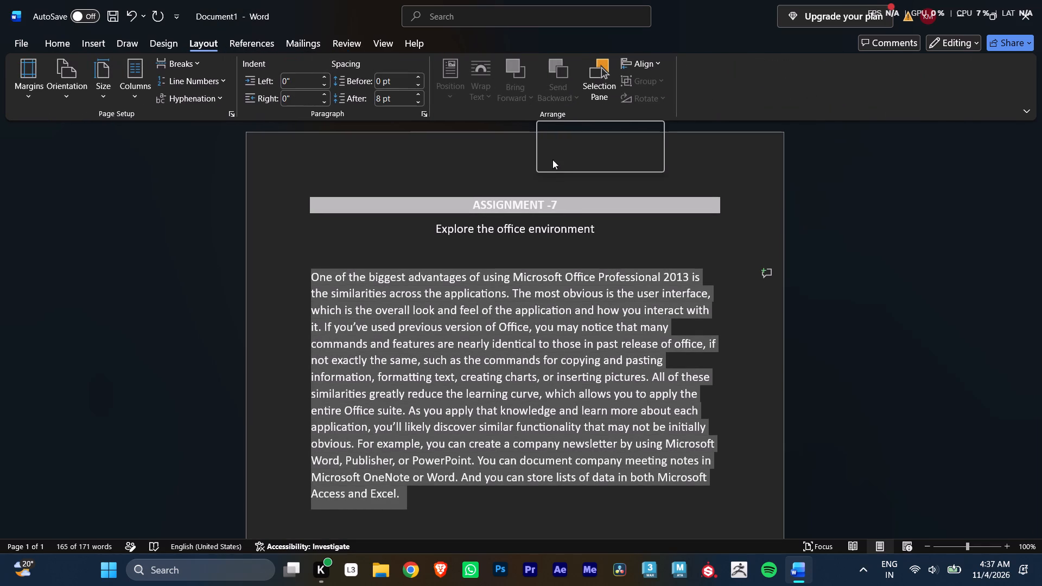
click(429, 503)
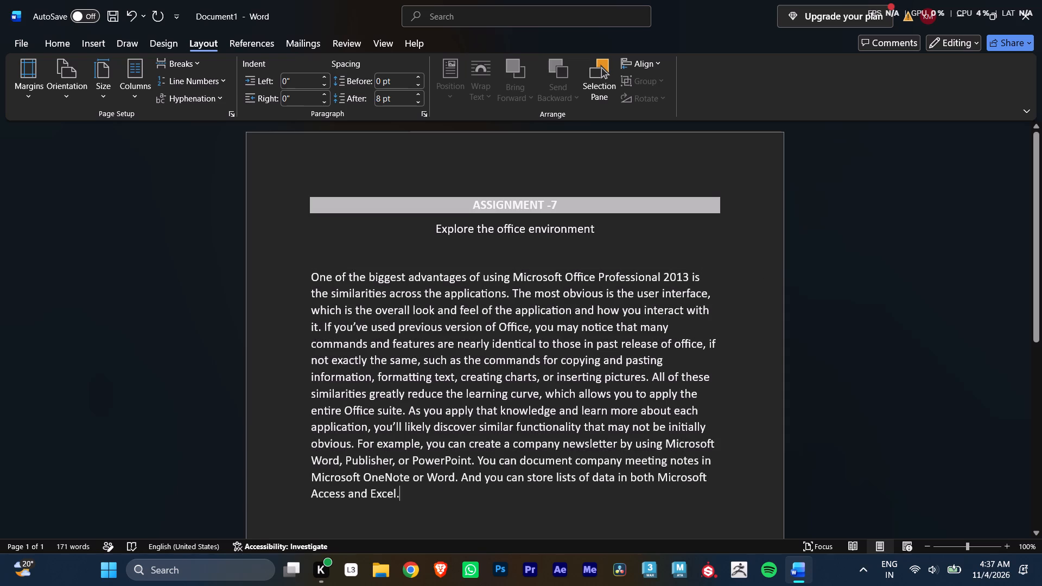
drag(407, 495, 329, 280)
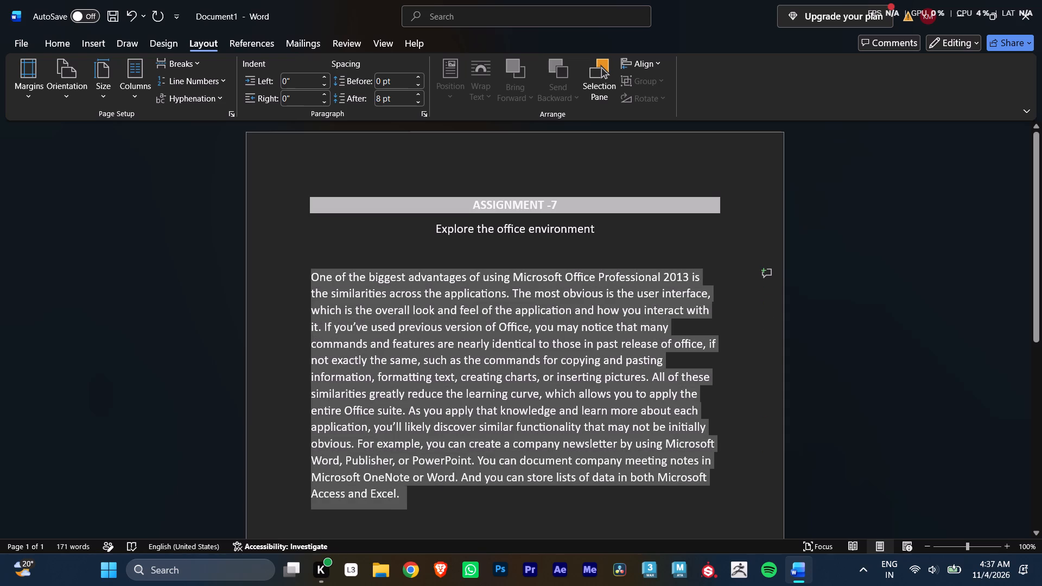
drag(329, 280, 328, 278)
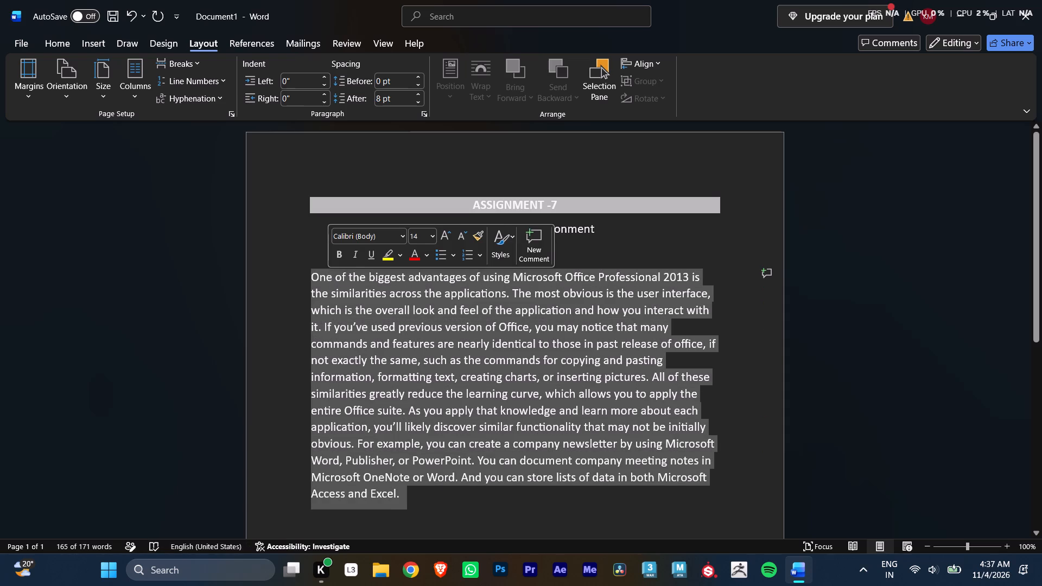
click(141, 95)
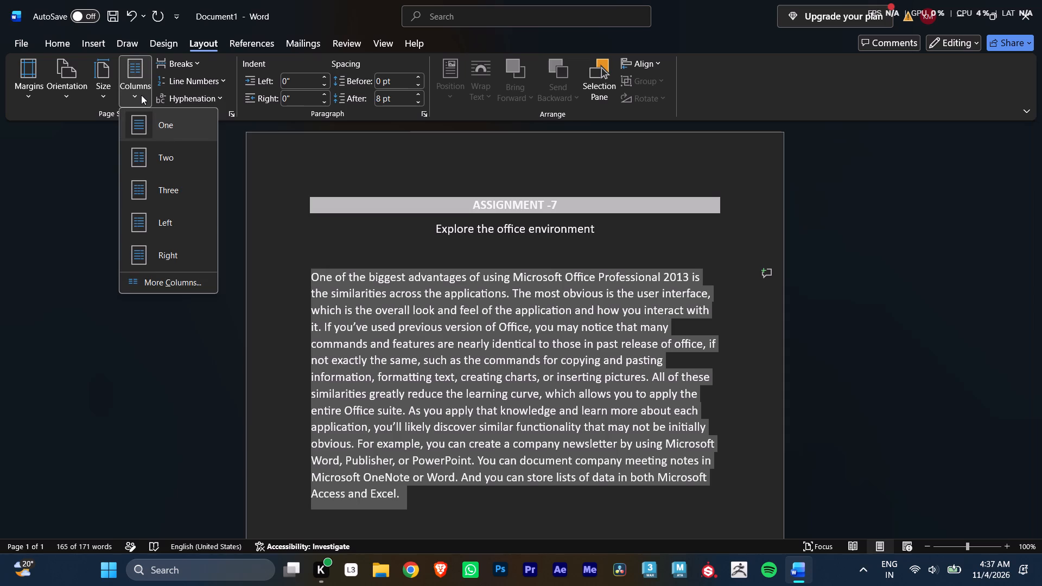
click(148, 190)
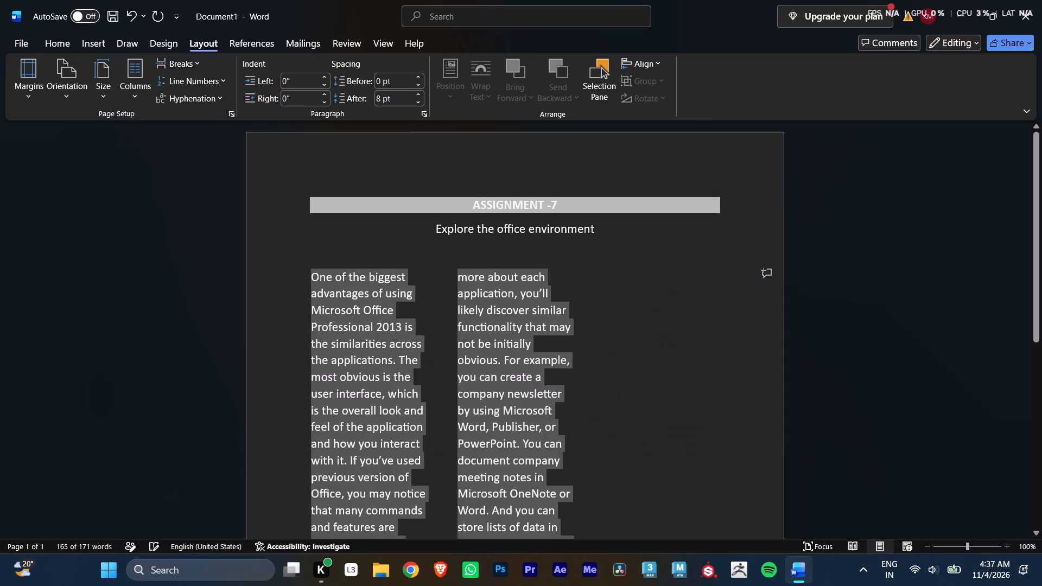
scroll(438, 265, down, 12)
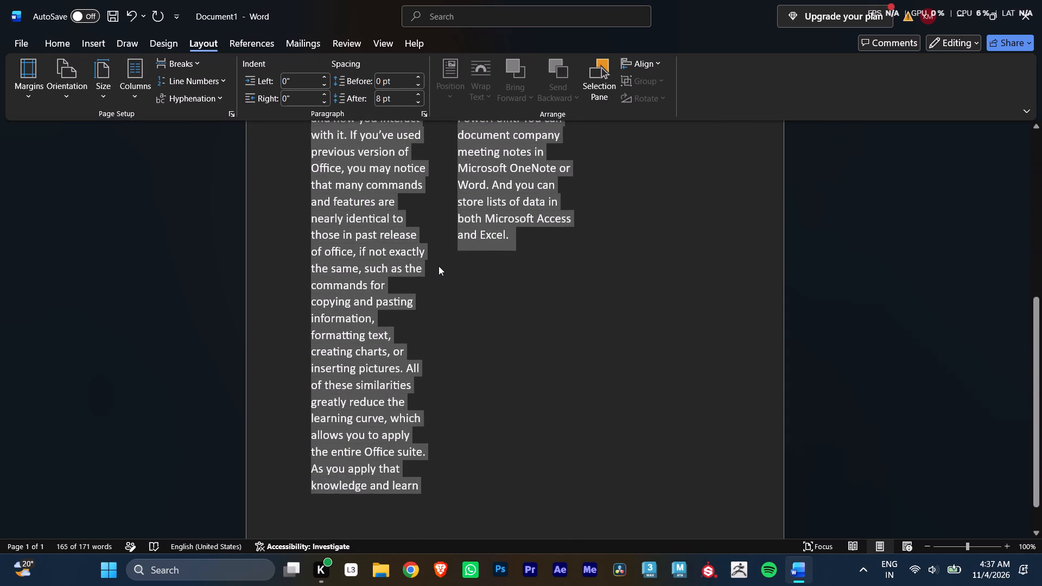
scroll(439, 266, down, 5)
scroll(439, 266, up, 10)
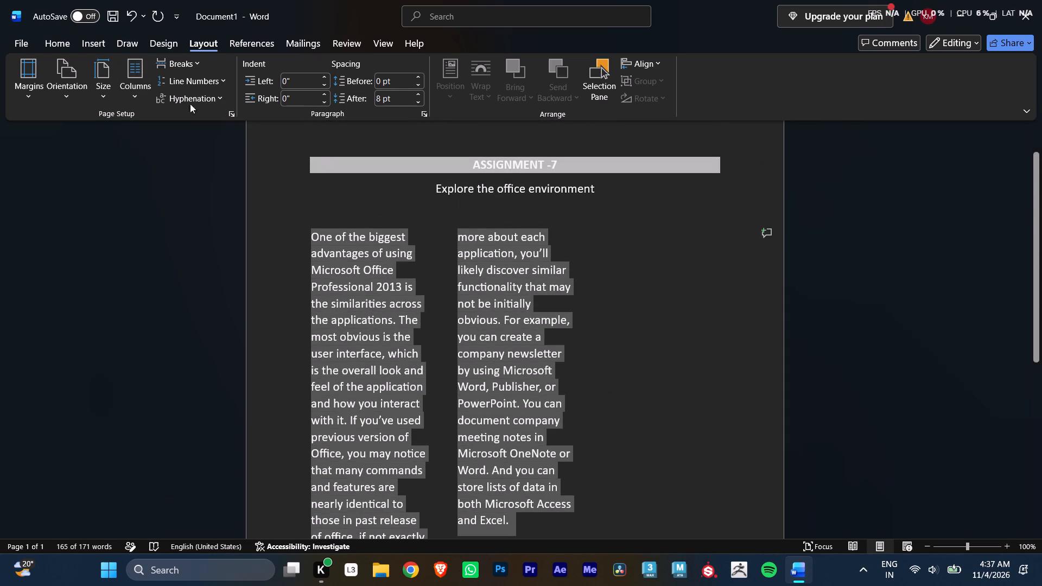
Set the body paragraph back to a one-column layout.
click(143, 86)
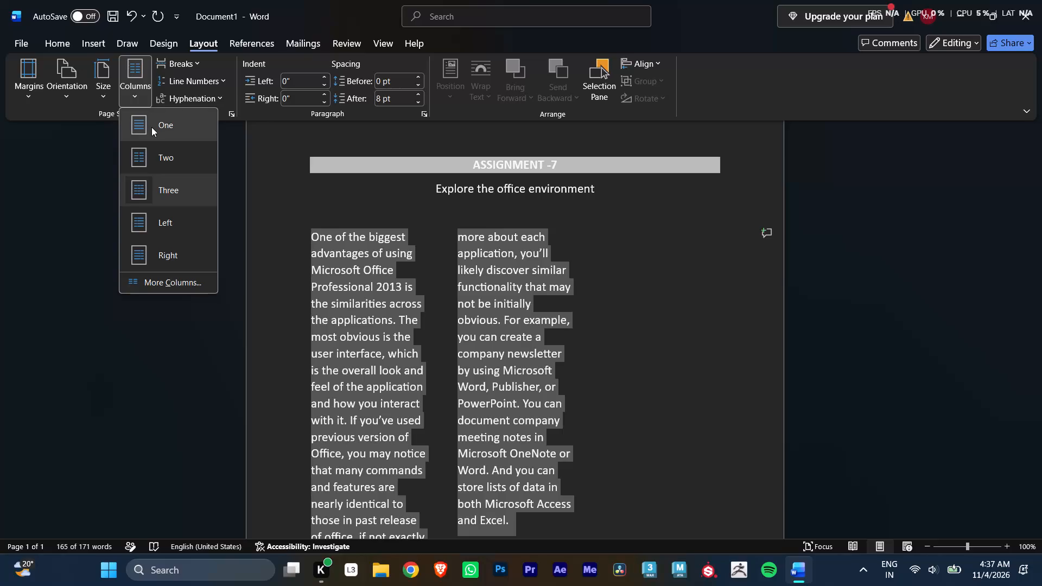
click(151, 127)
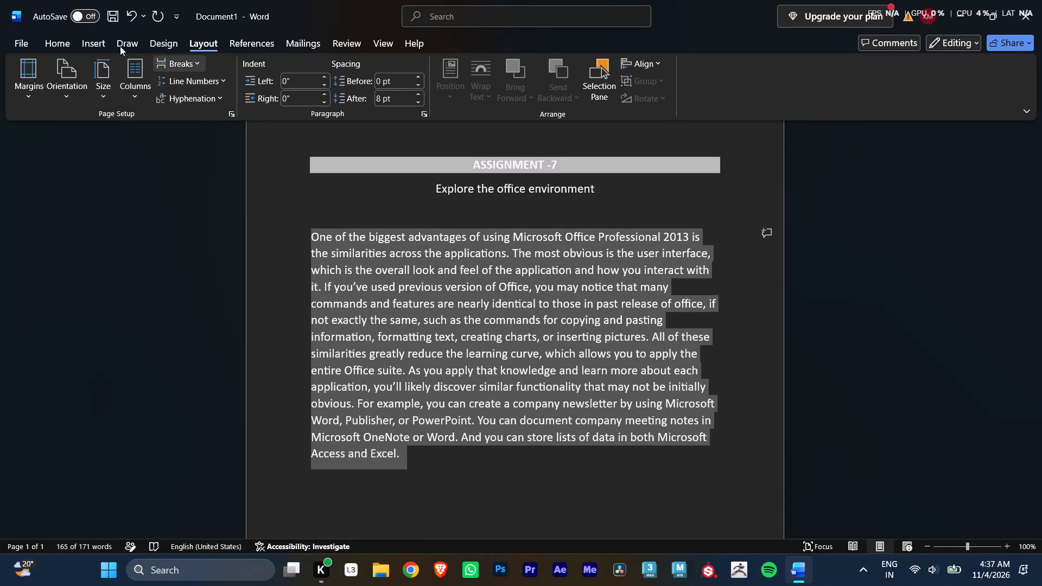
Reduce the font size of the selected body paragraph to 11.
click(61, 39)
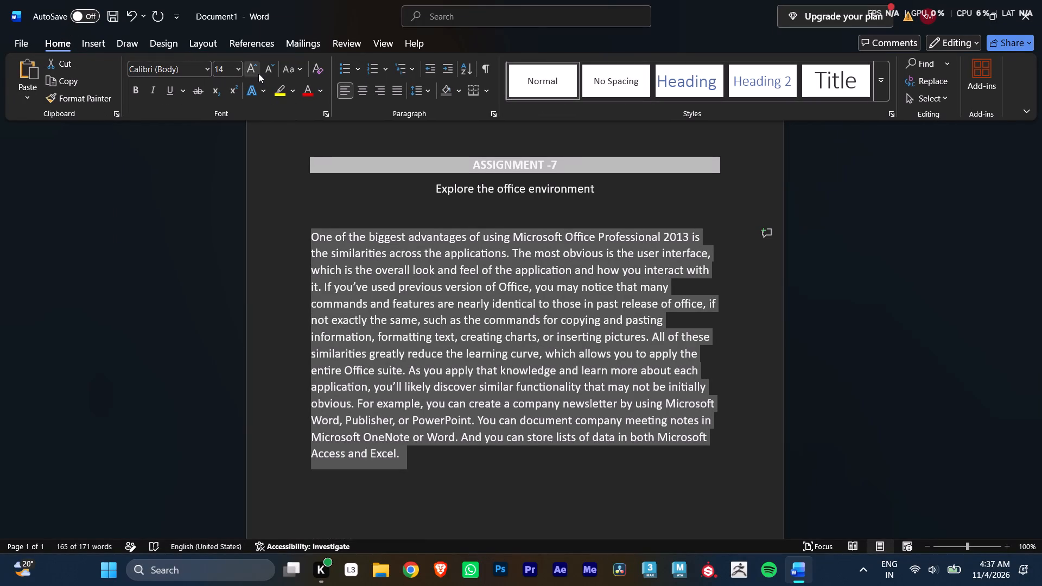
click(264, 71)
click(264, 71)
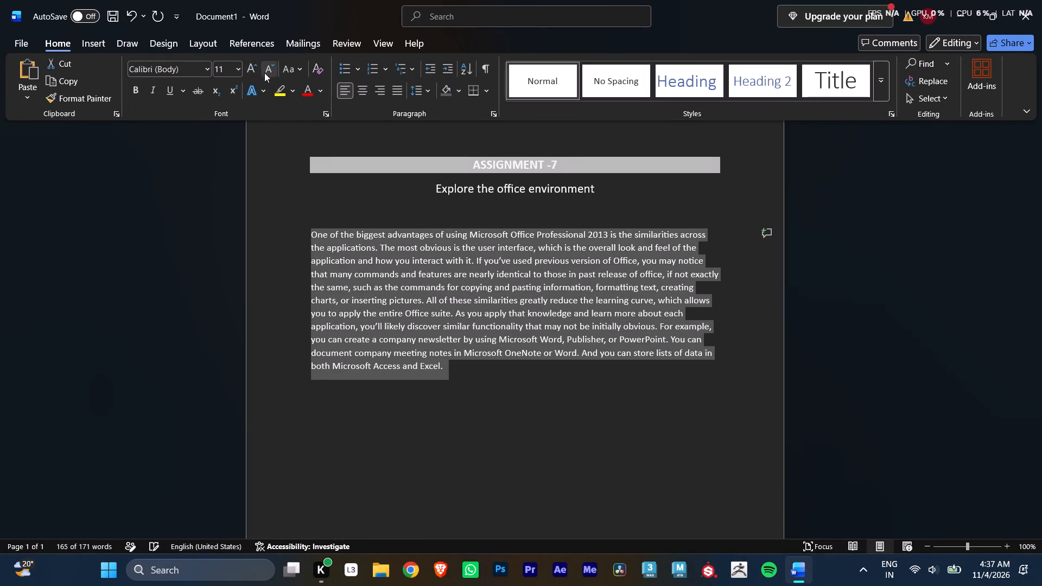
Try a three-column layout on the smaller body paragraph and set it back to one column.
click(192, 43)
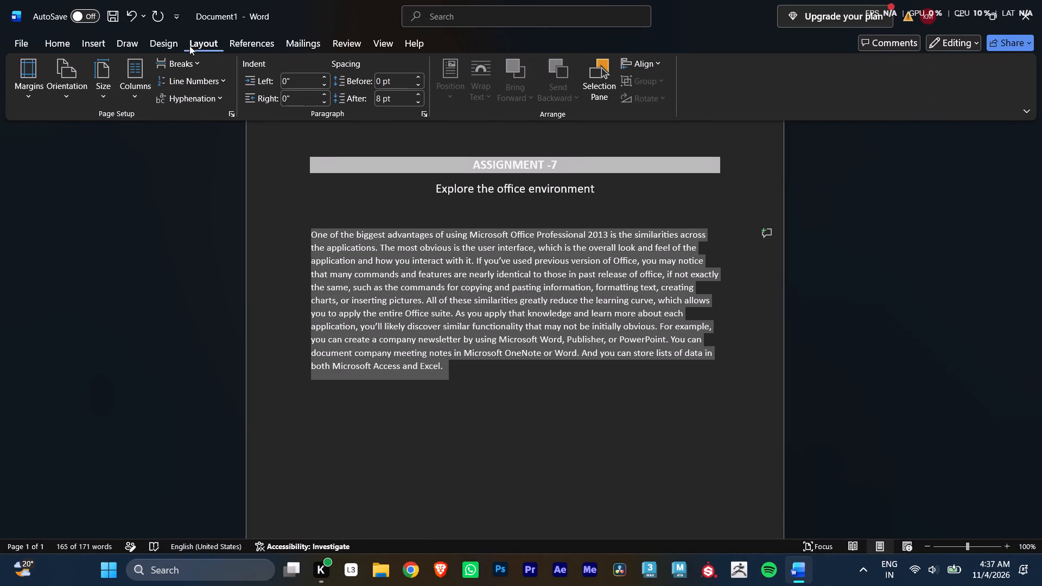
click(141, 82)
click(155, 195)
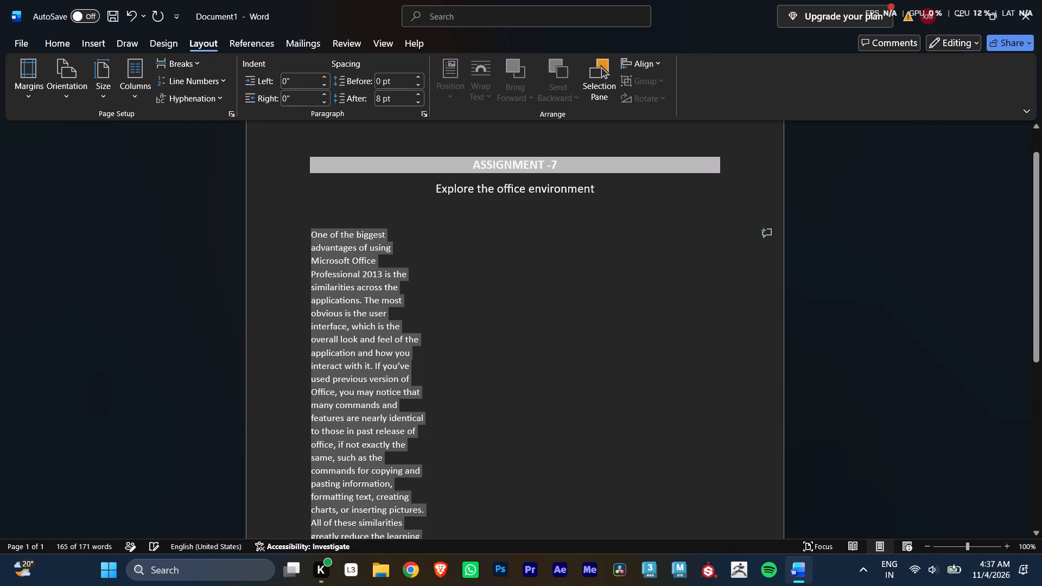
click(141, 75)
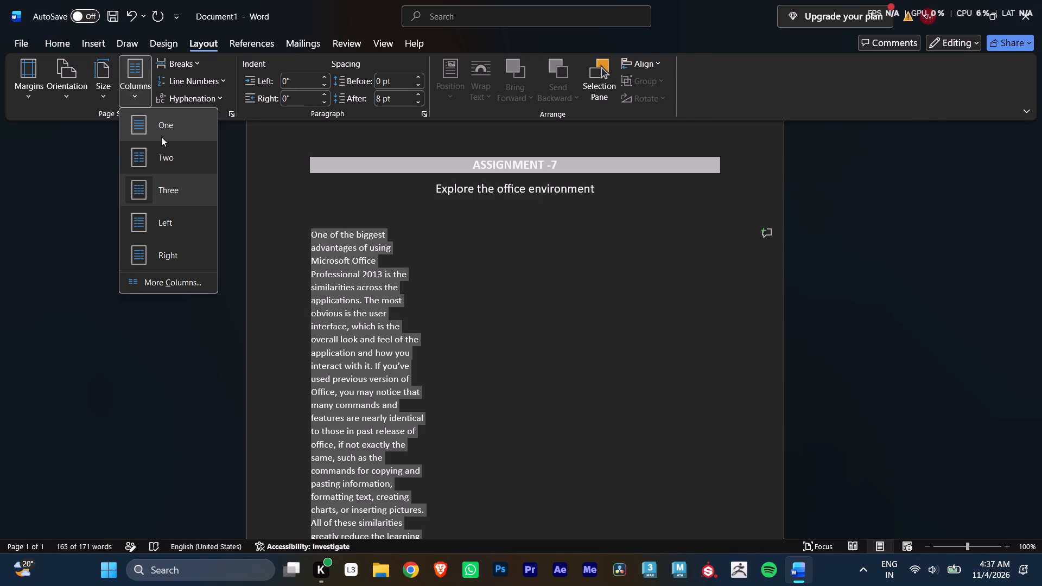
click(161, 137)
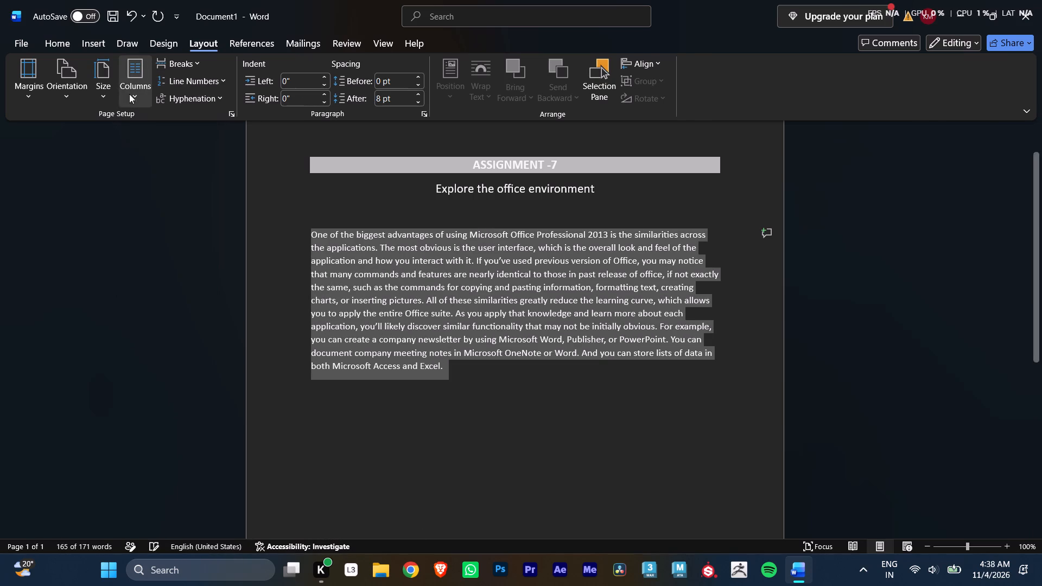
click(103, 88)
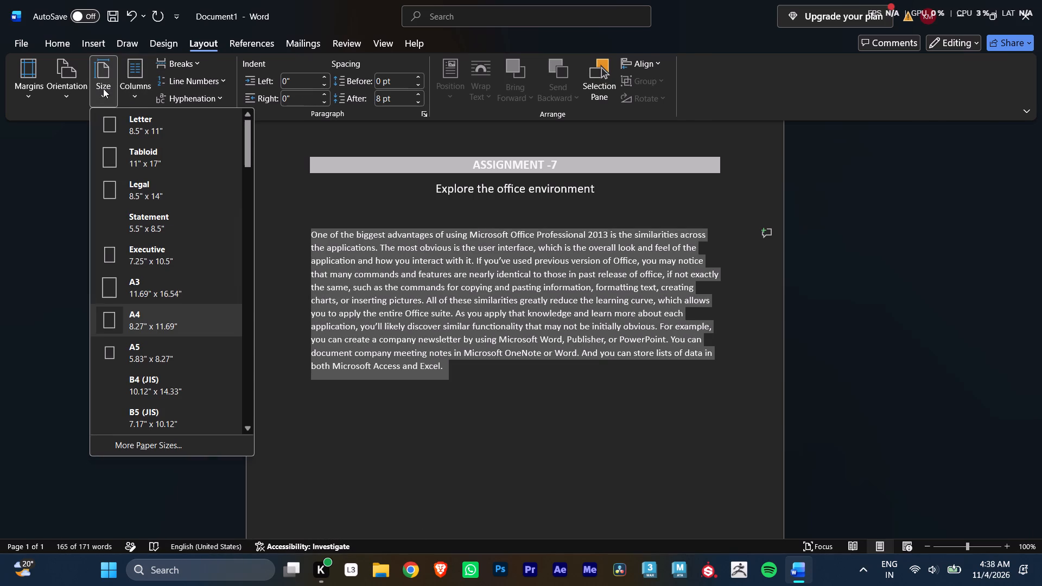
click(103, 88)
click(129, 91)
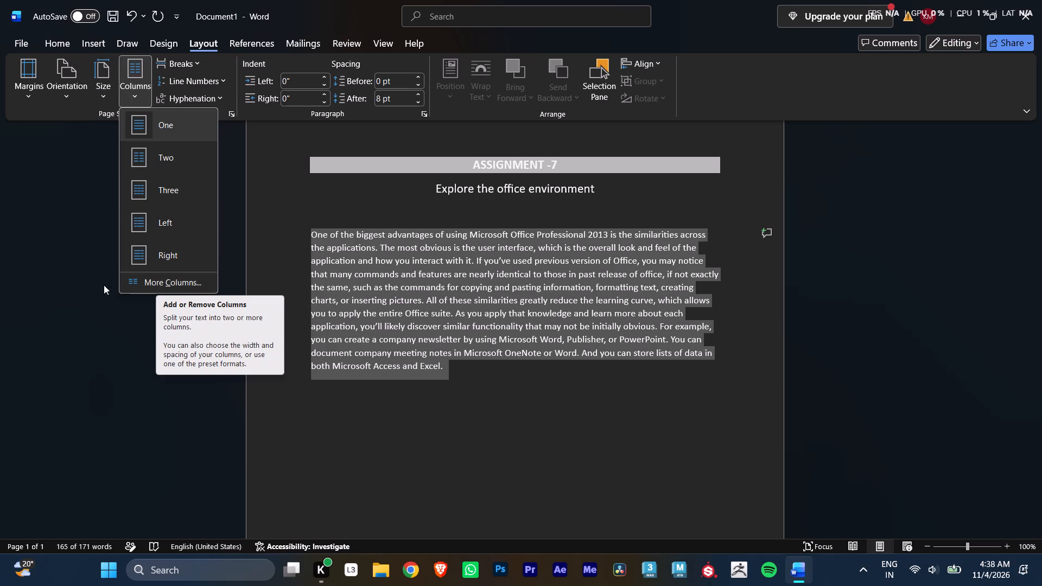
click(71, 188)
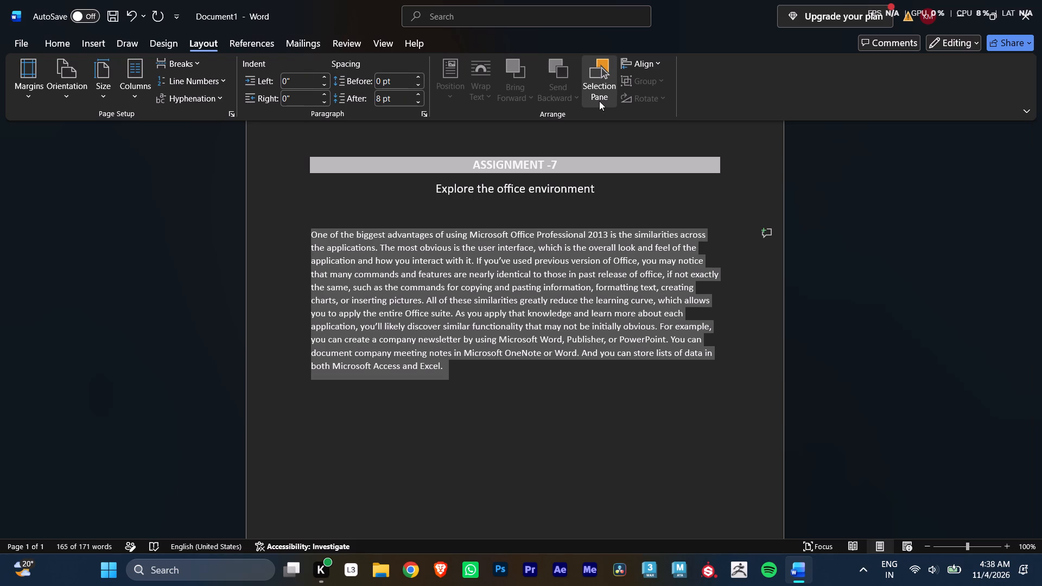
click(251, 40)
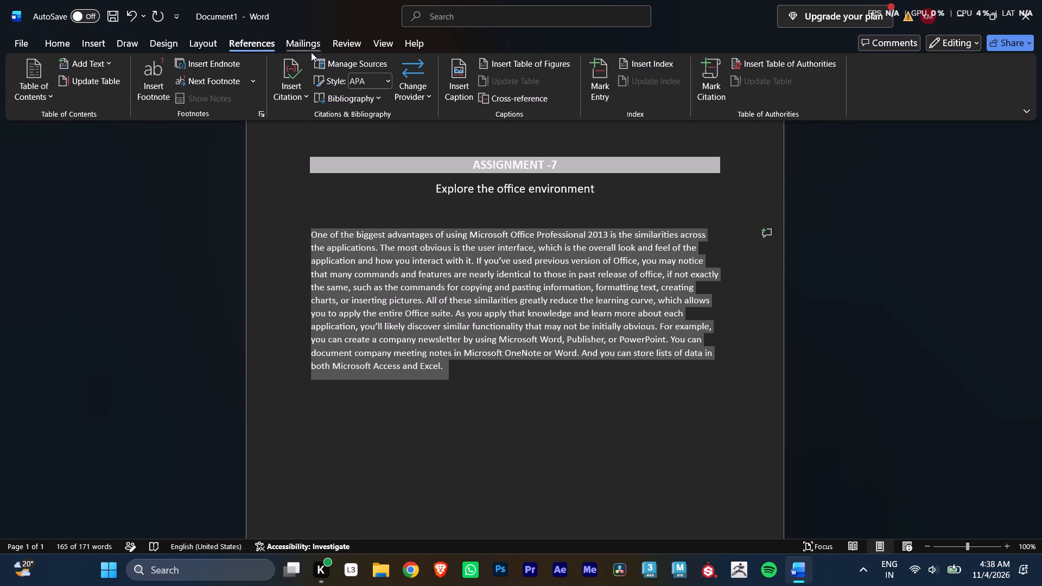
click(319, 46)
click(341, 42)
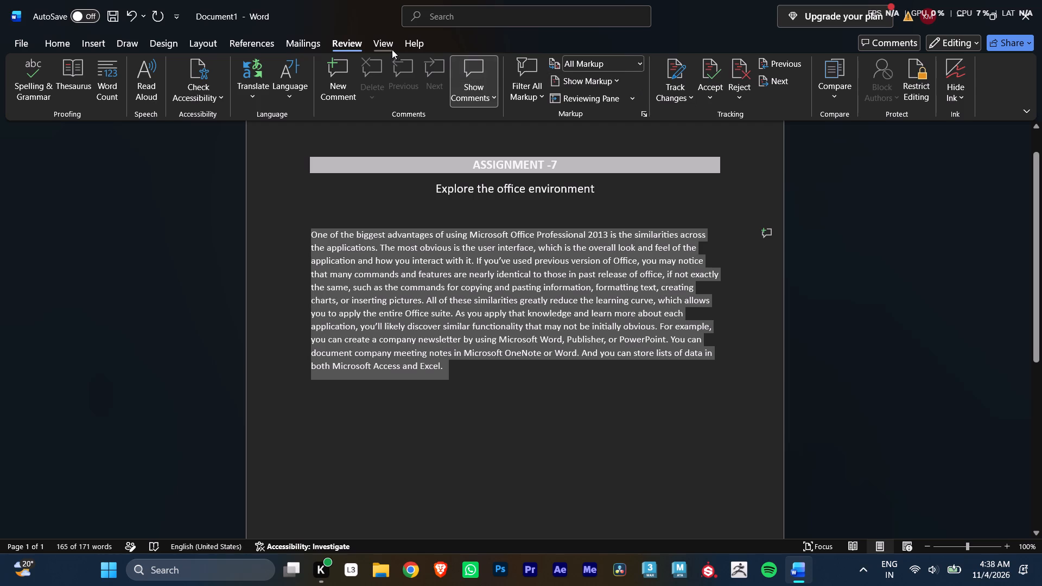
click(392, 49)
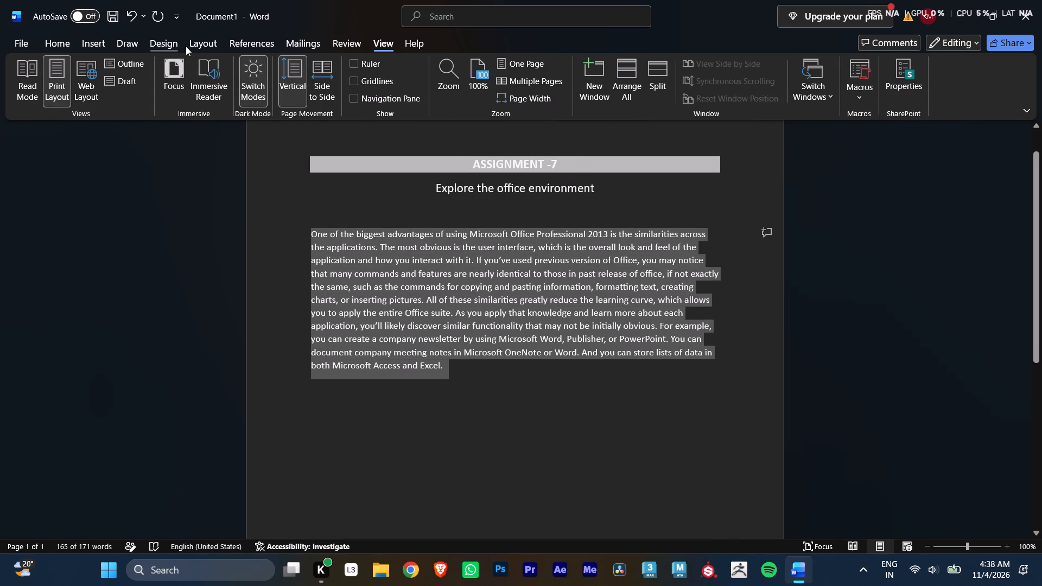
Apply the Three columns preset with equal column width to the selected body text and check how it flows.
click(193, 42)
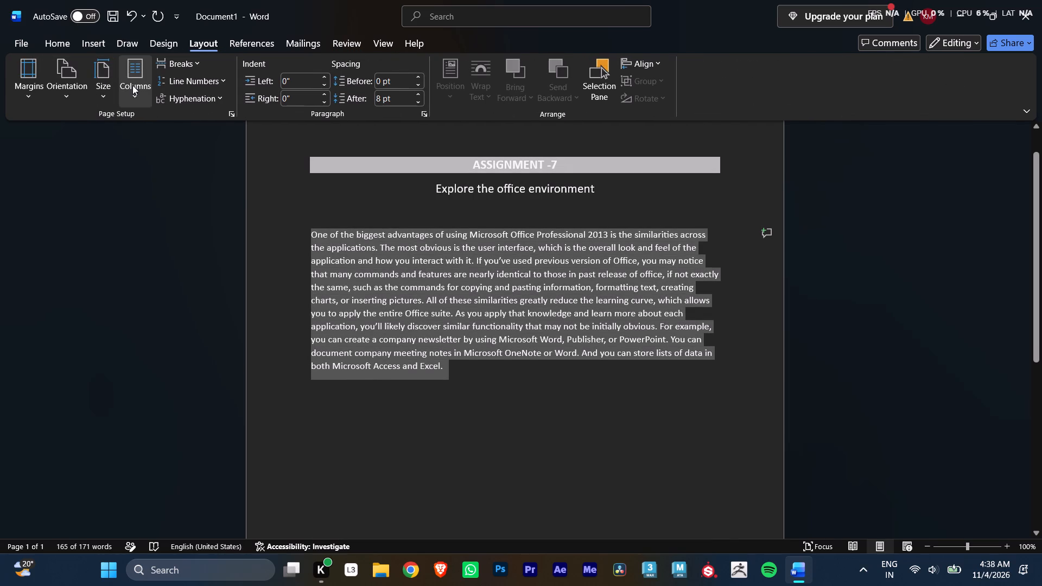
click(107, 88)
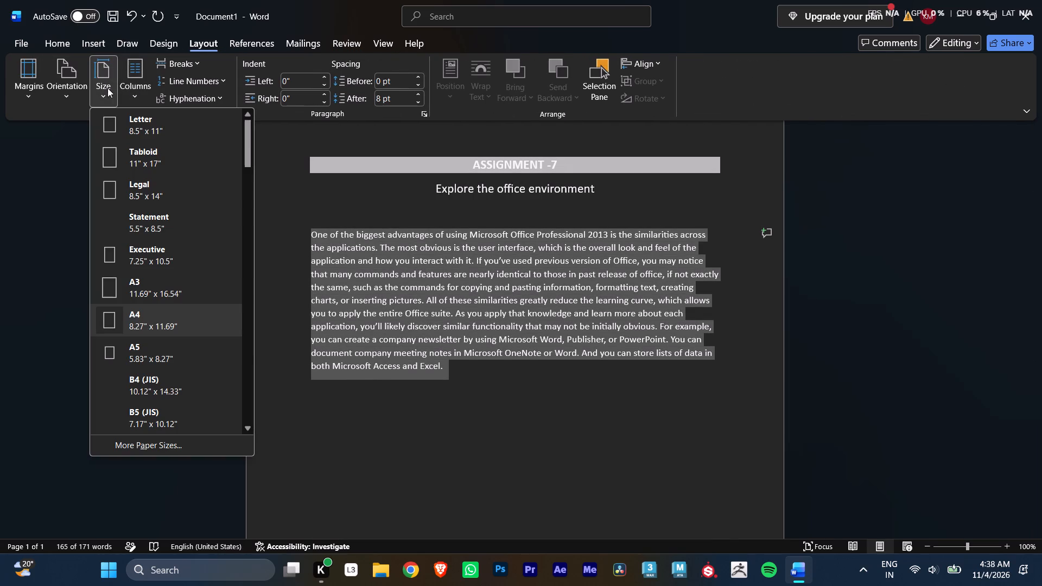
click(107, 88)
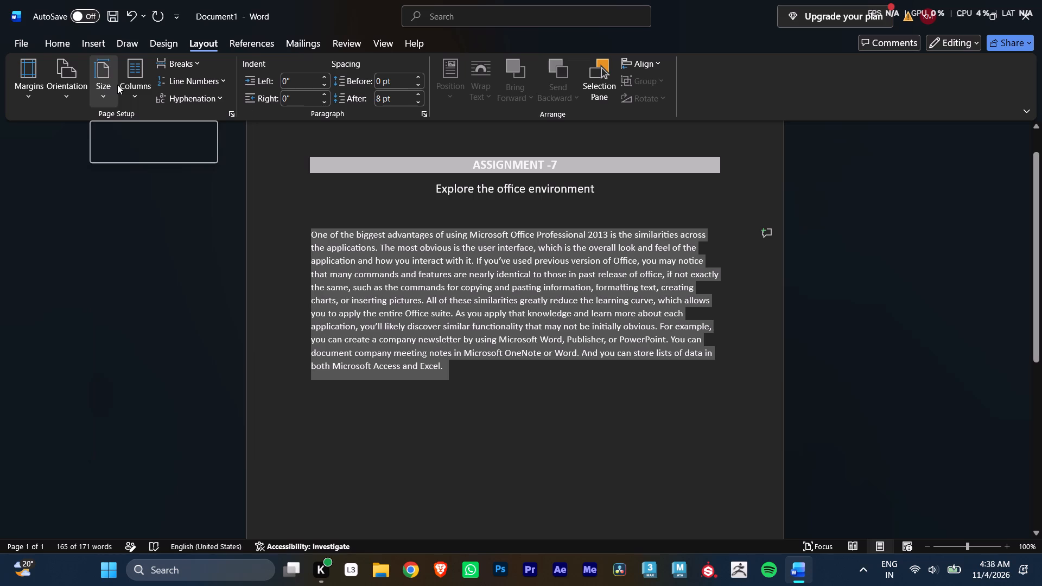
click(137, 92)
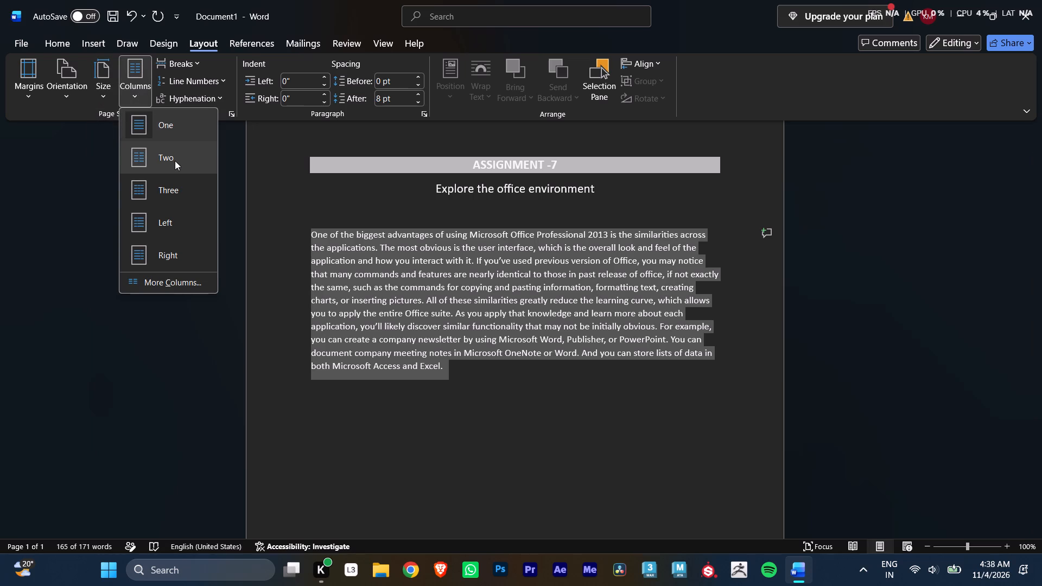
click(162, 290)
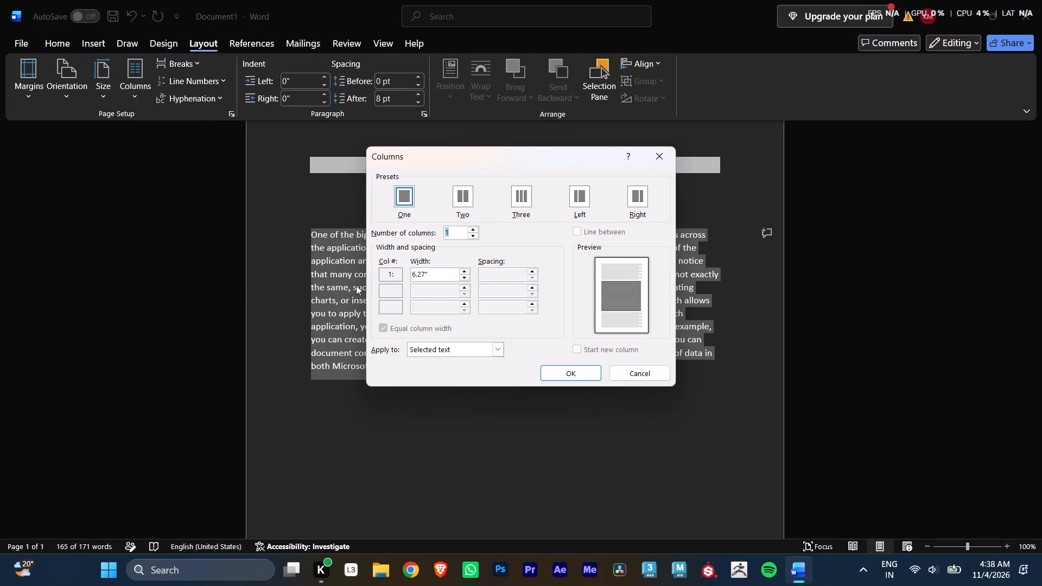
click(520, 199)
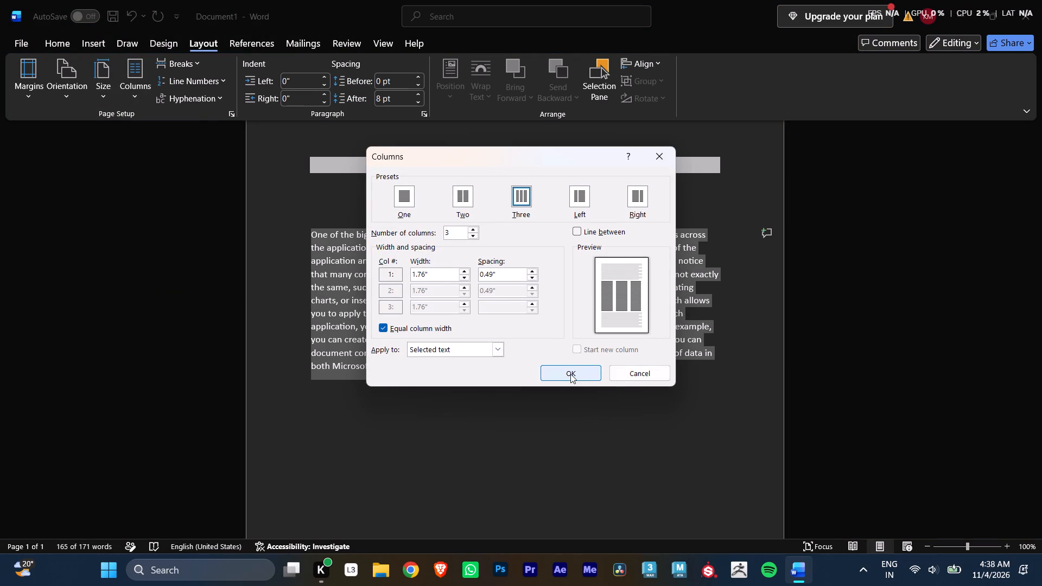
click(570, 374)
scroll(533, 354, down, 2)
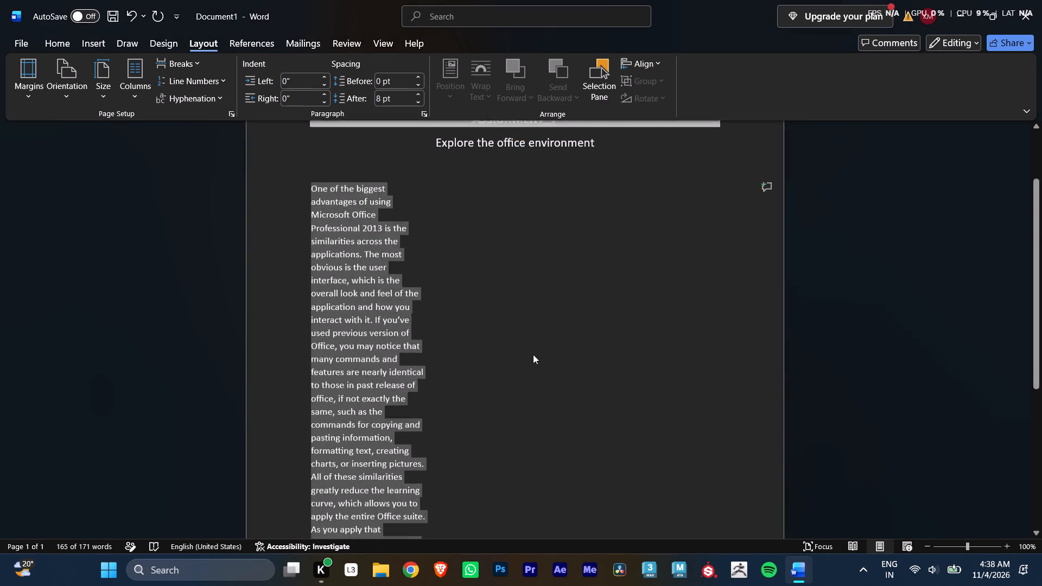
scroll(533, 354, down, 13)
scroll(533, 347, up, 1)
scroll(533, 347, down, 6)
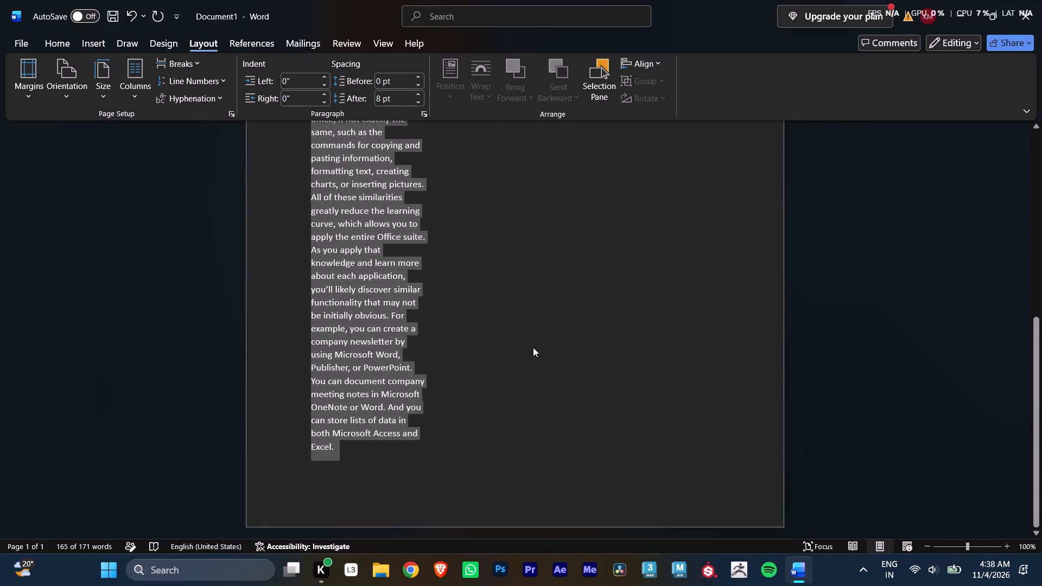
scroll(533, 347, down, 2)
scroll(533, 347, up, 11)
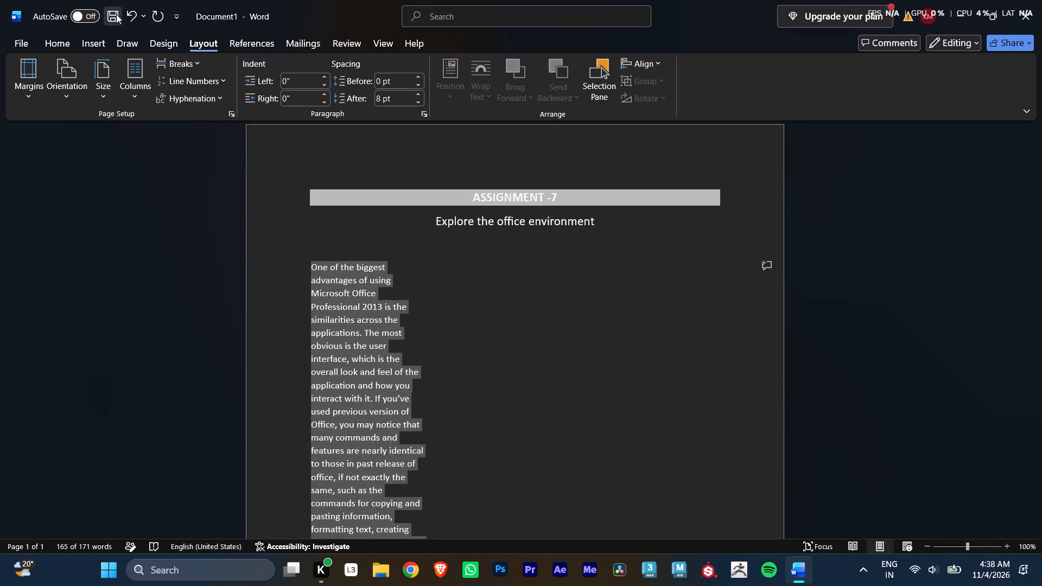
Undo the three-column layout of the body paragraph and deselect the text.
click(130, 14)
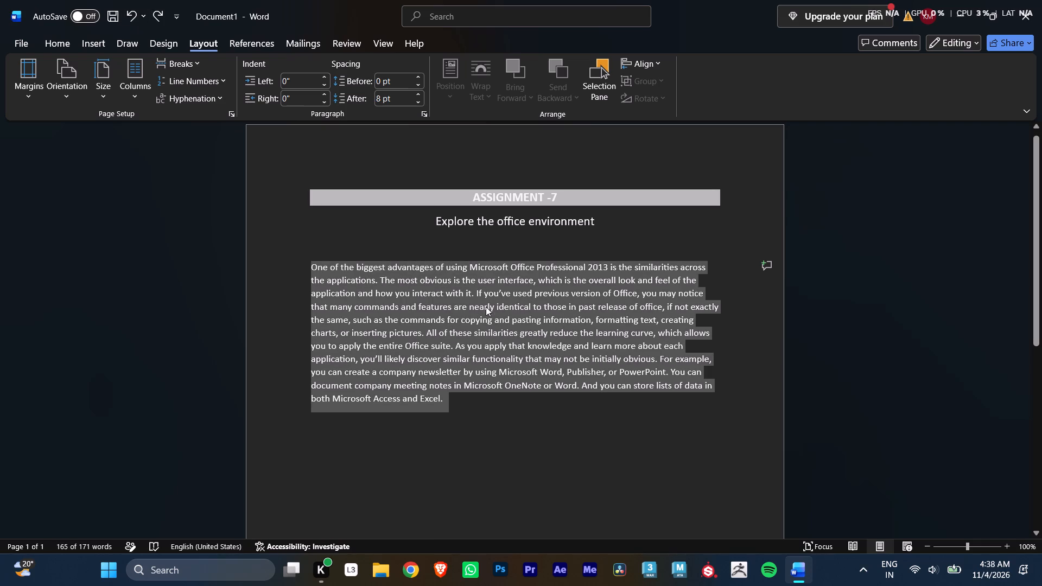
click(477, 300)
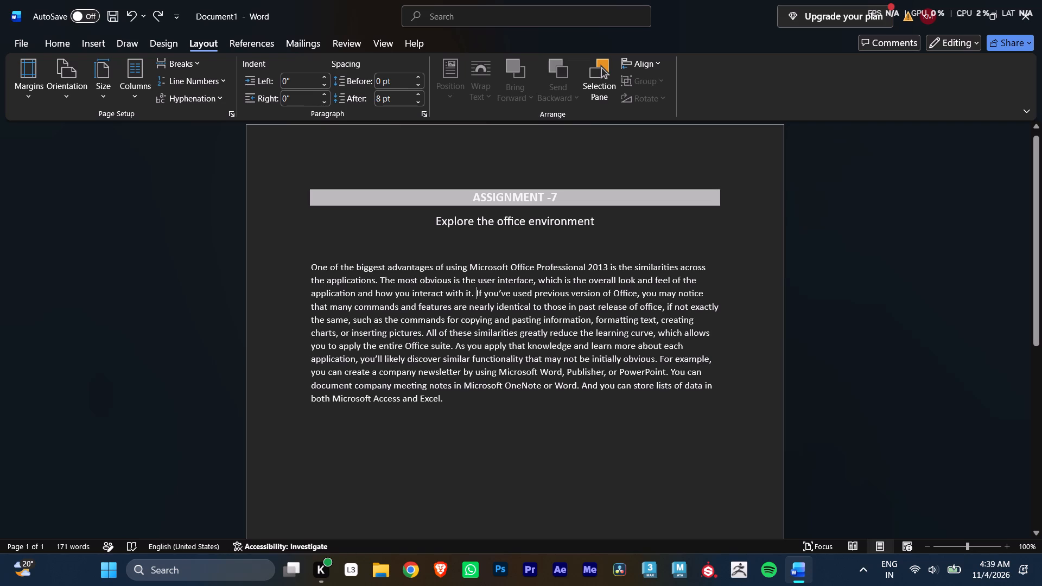
Split the body text with two line breaks before "All of these similarities" and two before "Publisher, or PowerPoint".
click(426, 327)
key(shift+Return)
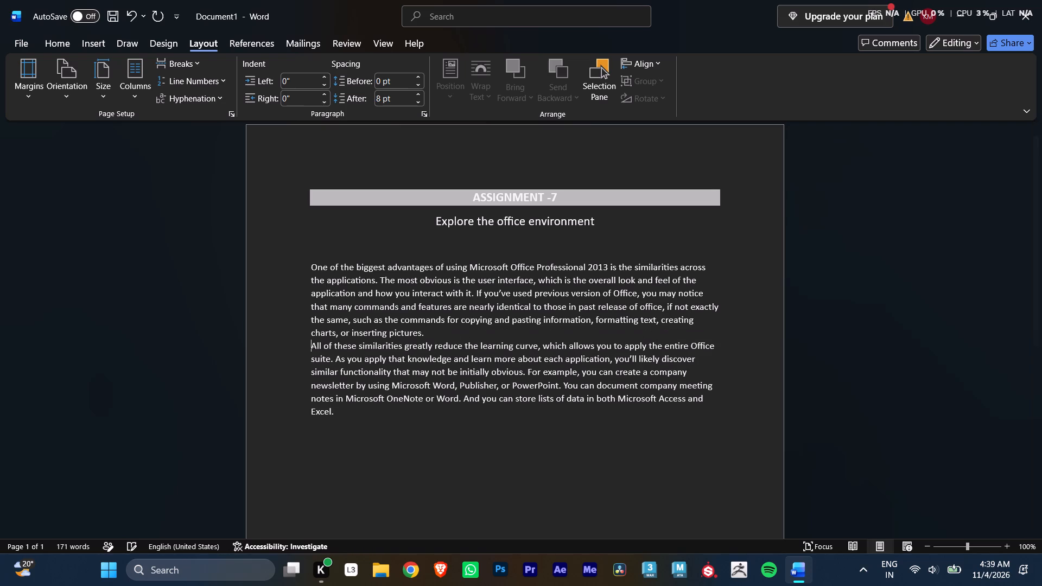
key(shift+Return)
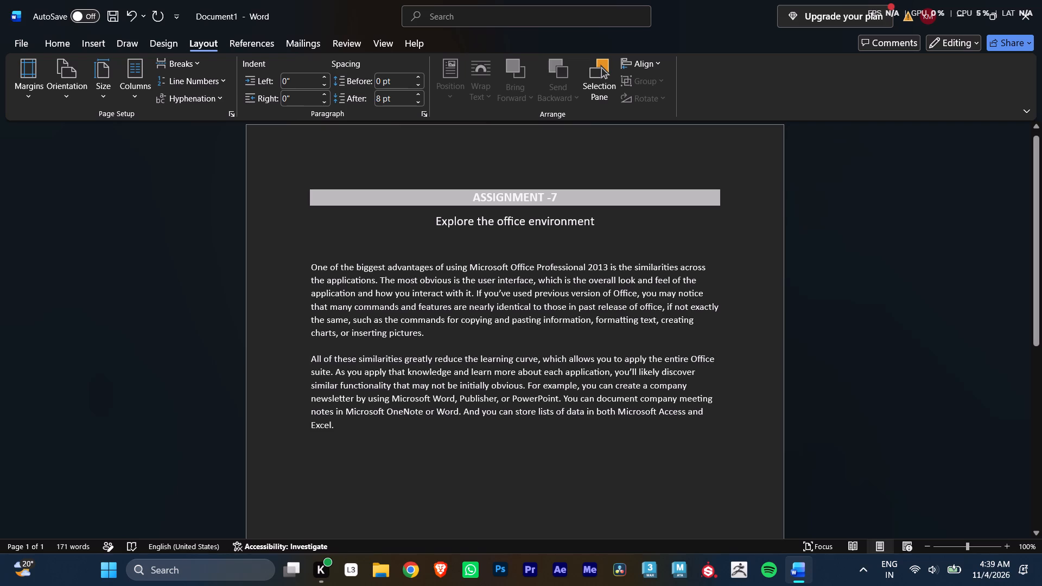
click(459, 398)
key(shift+Return)
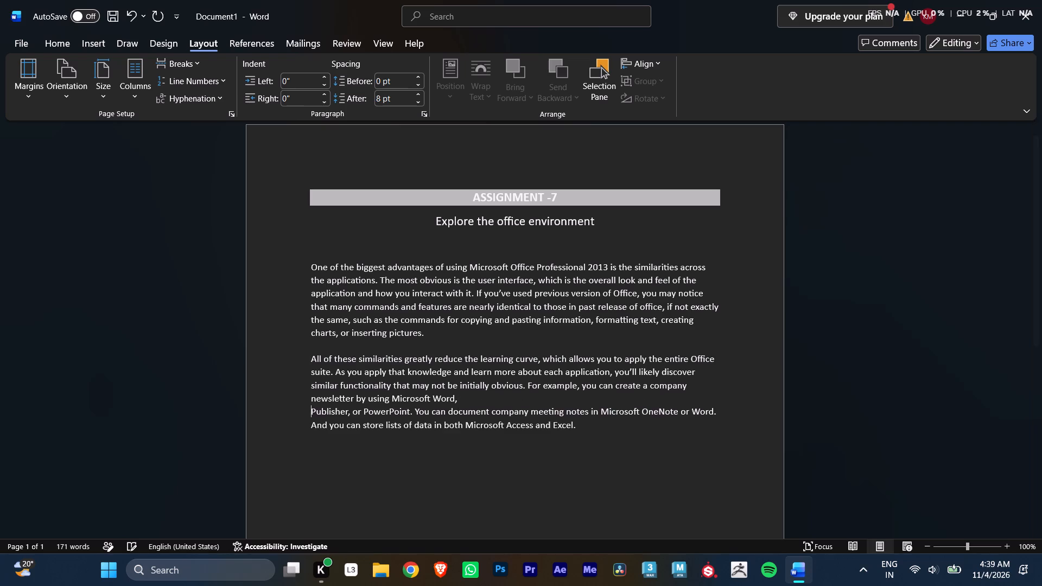
key(shift+Return)
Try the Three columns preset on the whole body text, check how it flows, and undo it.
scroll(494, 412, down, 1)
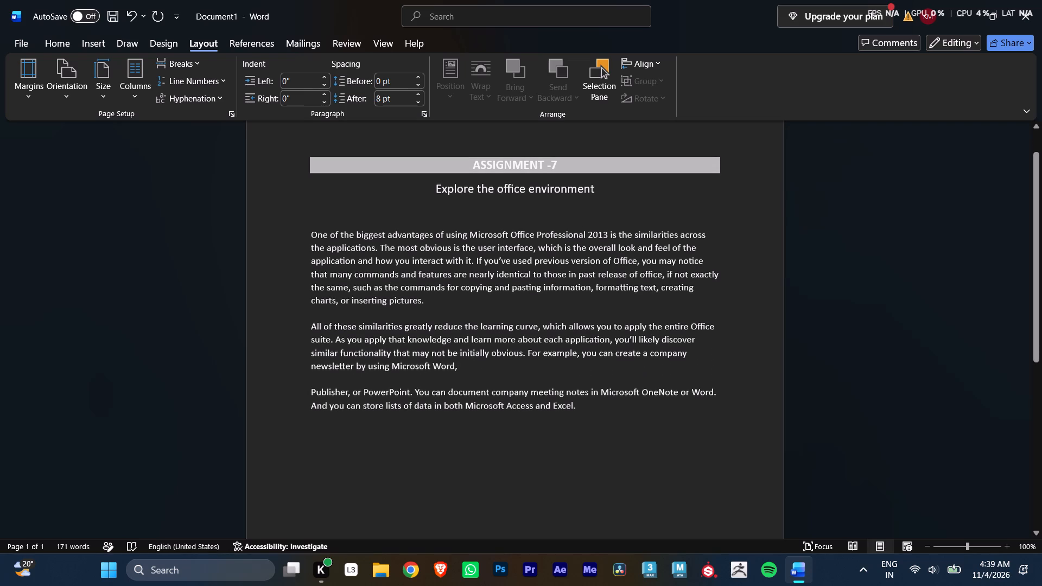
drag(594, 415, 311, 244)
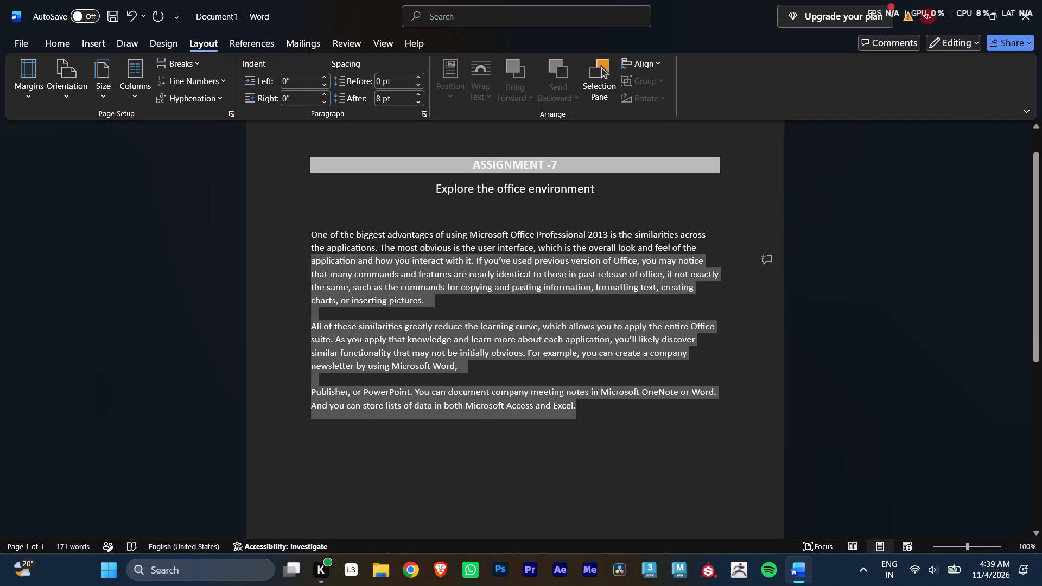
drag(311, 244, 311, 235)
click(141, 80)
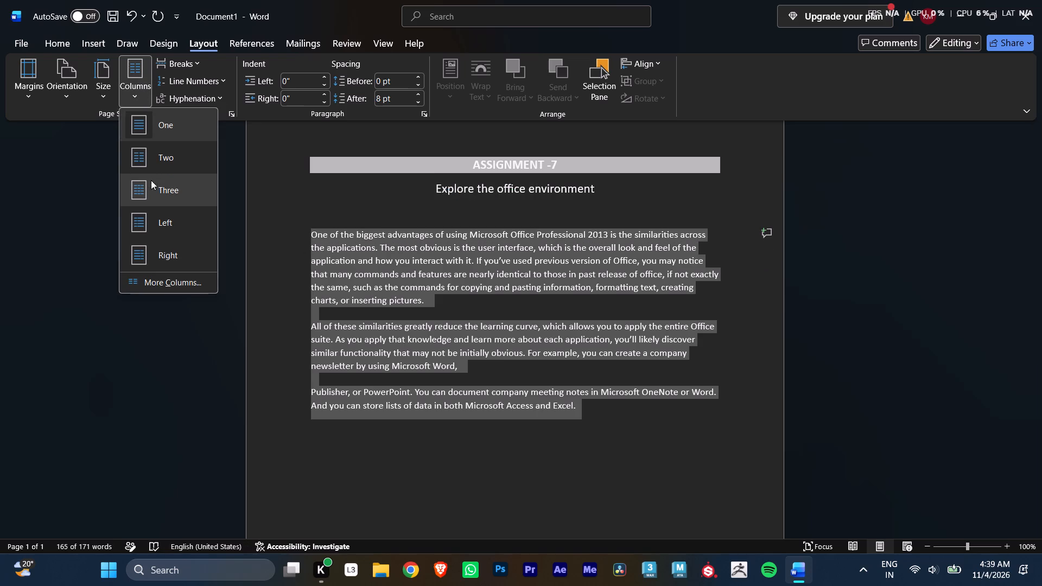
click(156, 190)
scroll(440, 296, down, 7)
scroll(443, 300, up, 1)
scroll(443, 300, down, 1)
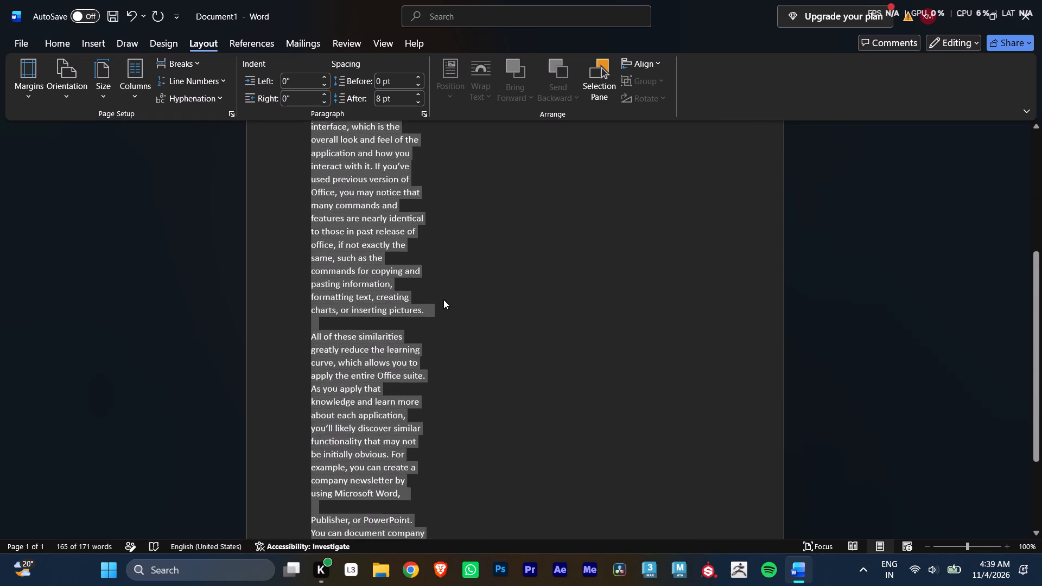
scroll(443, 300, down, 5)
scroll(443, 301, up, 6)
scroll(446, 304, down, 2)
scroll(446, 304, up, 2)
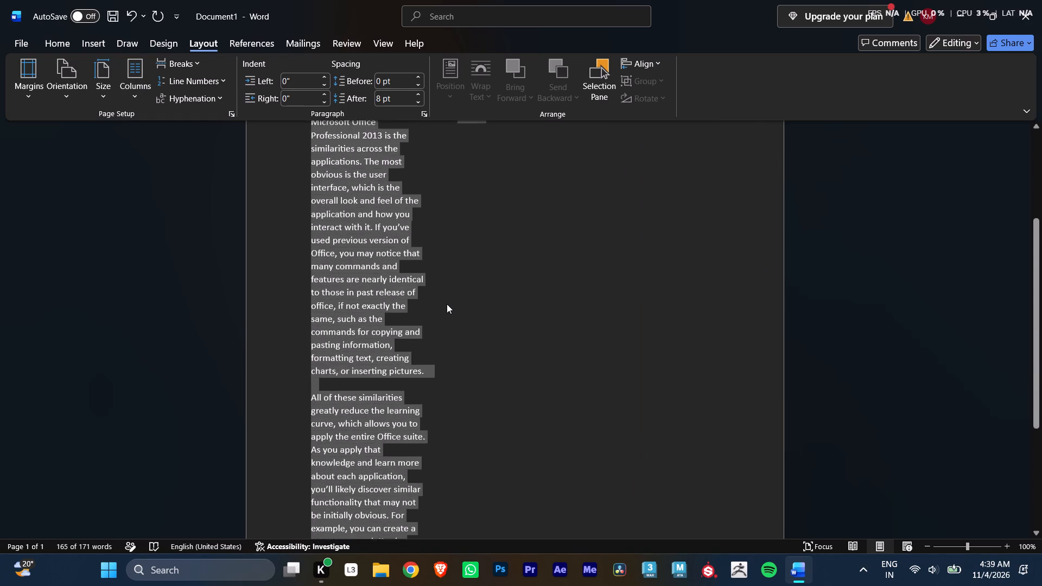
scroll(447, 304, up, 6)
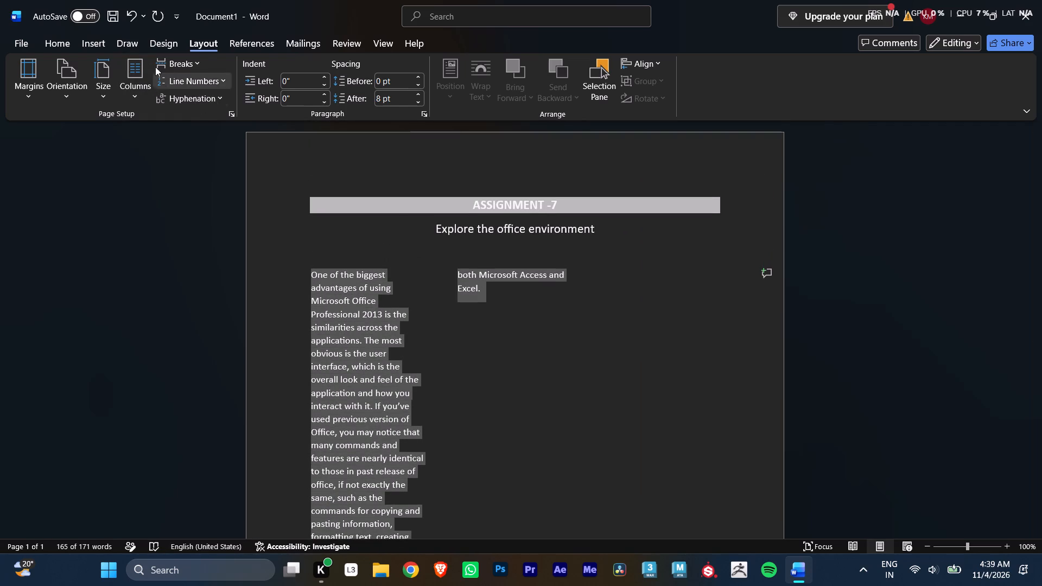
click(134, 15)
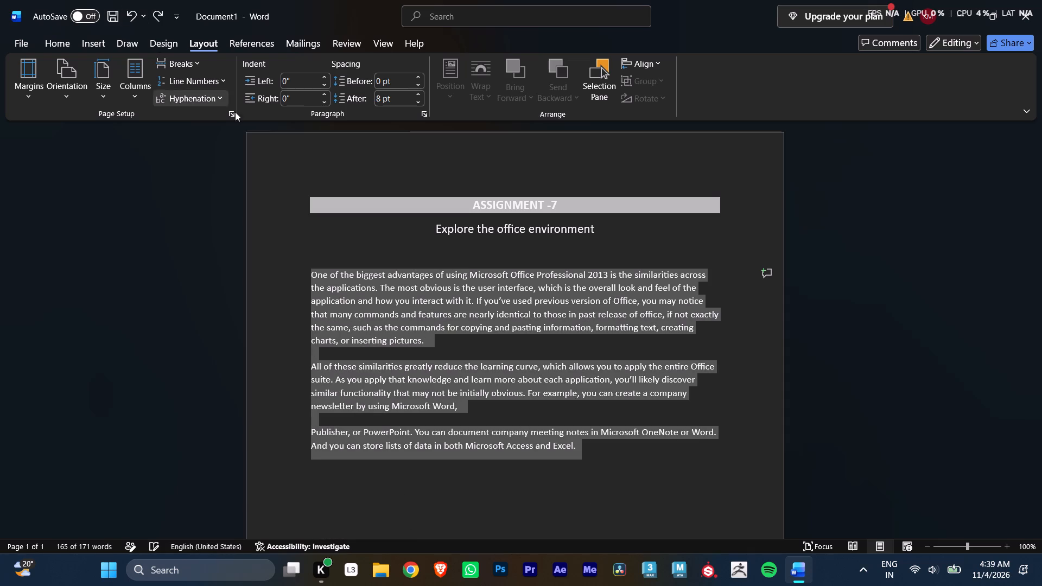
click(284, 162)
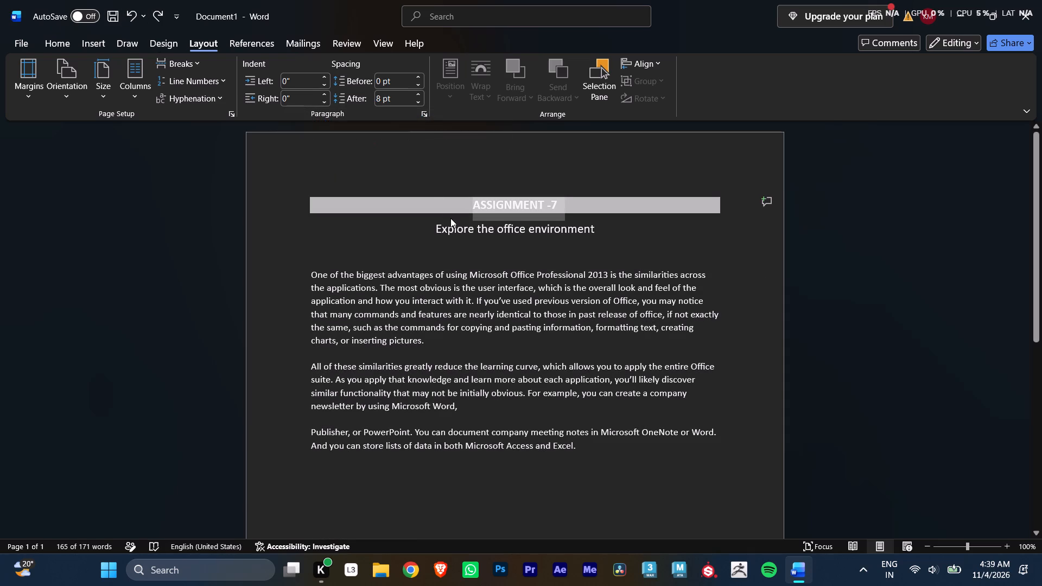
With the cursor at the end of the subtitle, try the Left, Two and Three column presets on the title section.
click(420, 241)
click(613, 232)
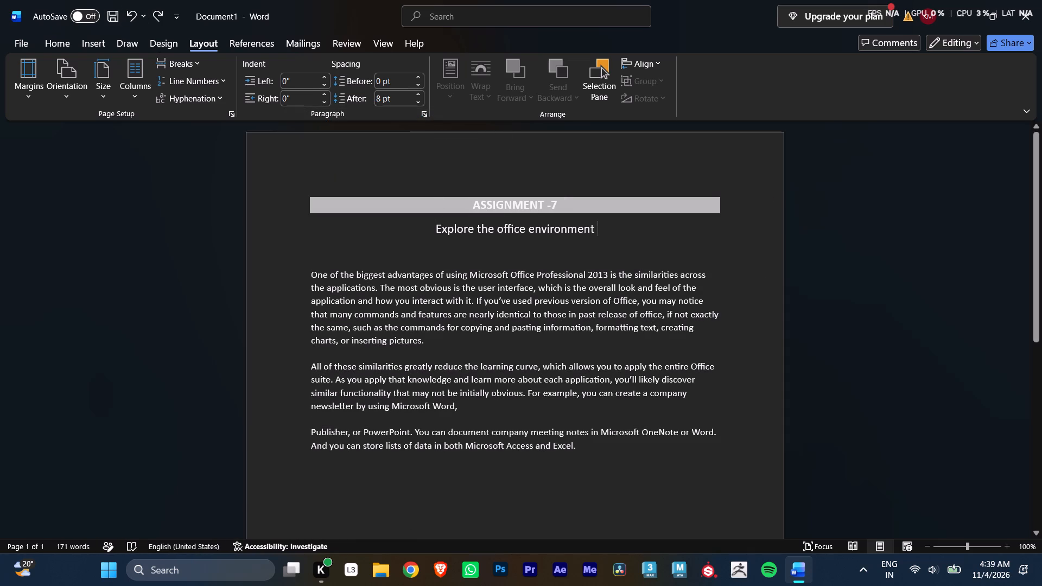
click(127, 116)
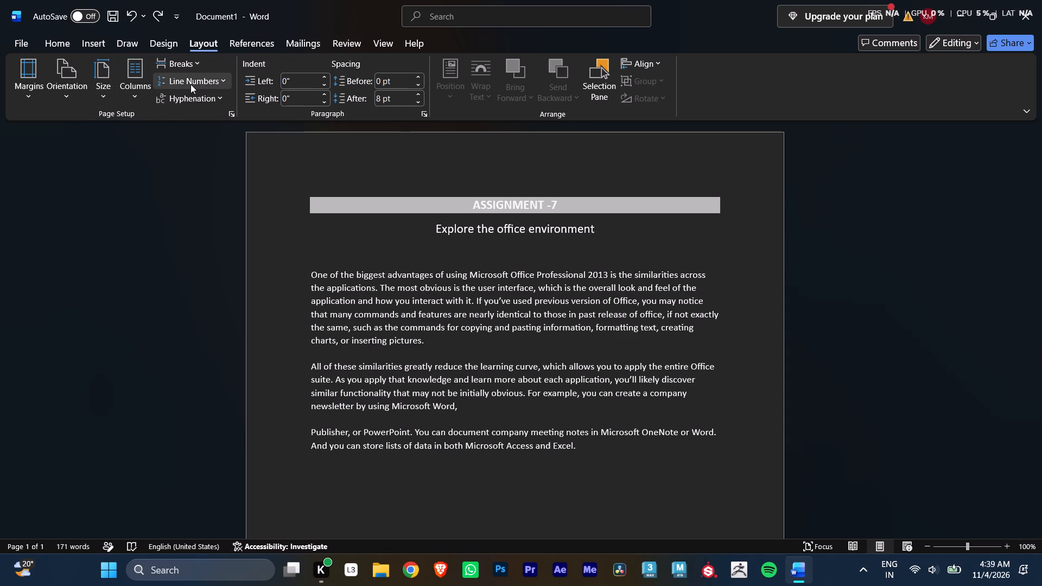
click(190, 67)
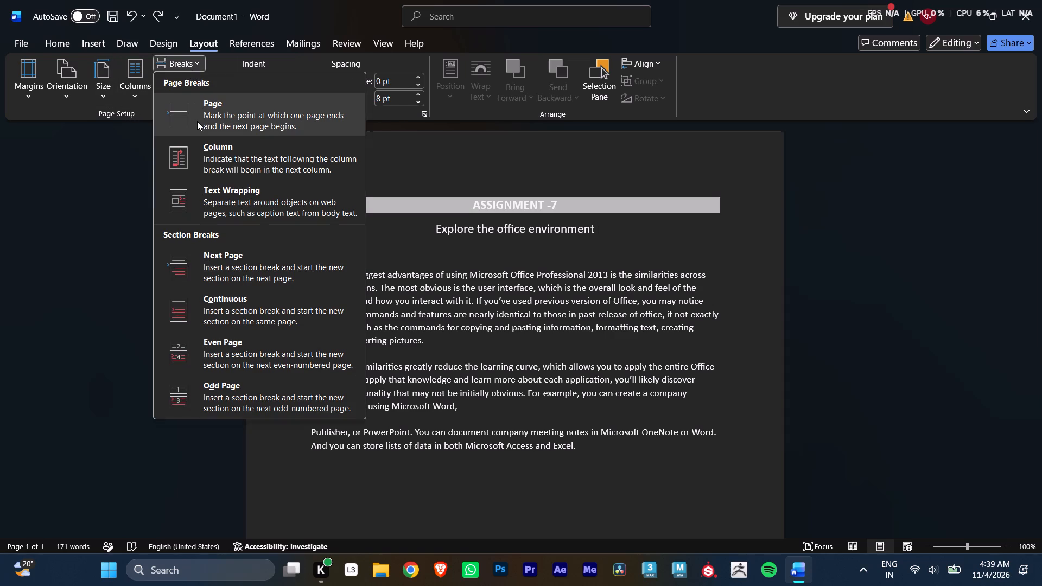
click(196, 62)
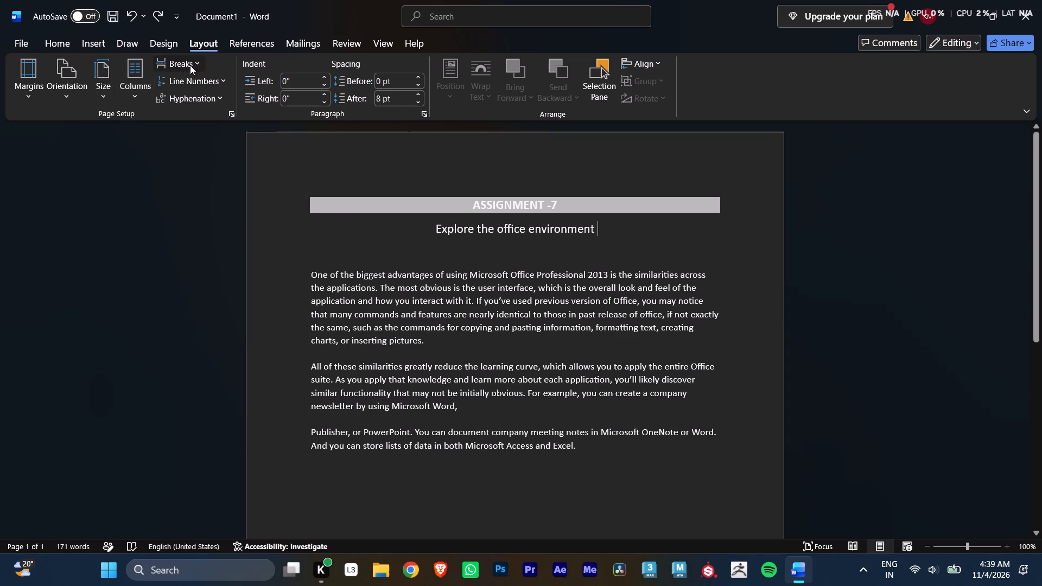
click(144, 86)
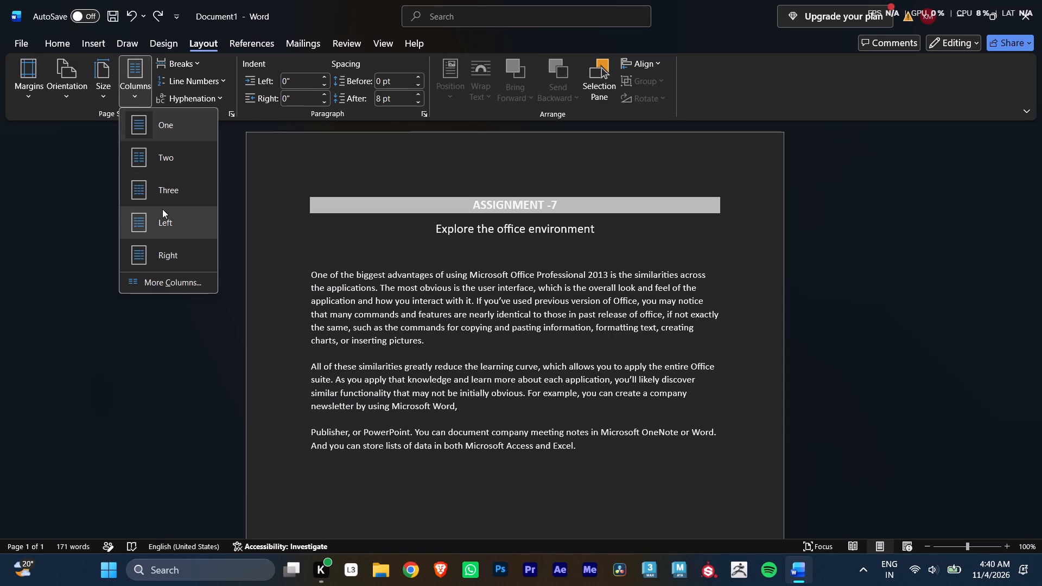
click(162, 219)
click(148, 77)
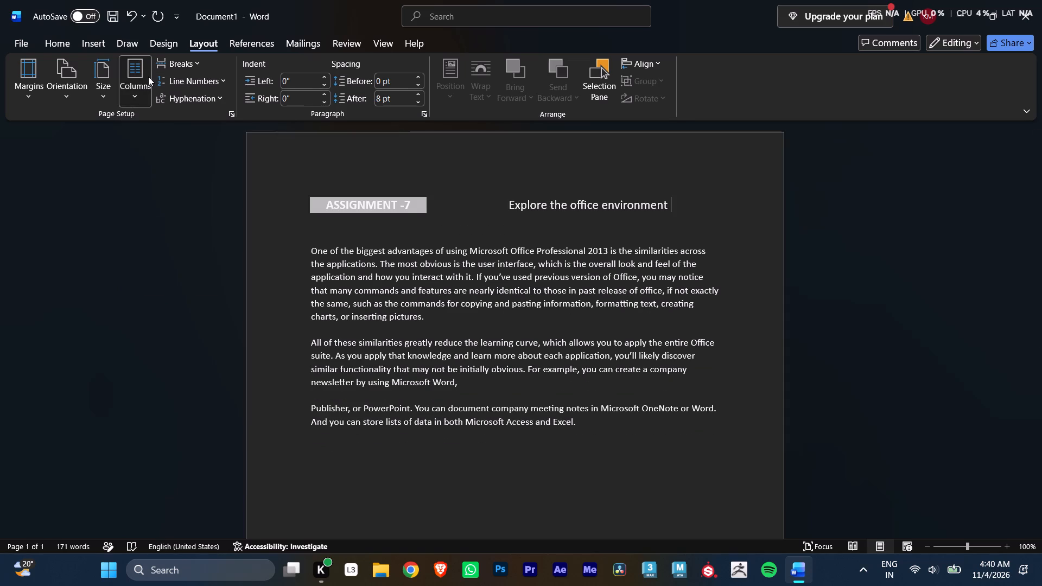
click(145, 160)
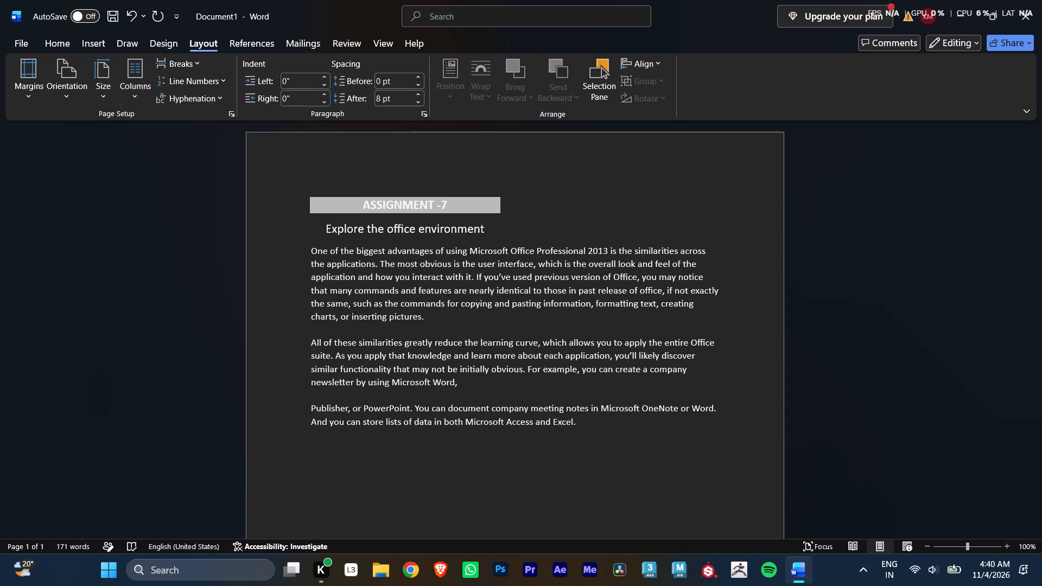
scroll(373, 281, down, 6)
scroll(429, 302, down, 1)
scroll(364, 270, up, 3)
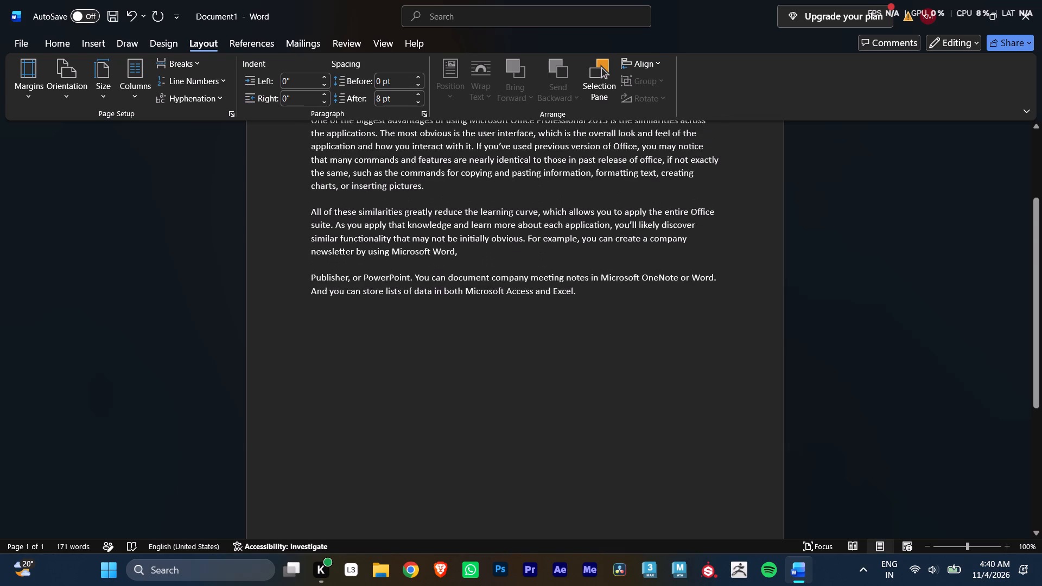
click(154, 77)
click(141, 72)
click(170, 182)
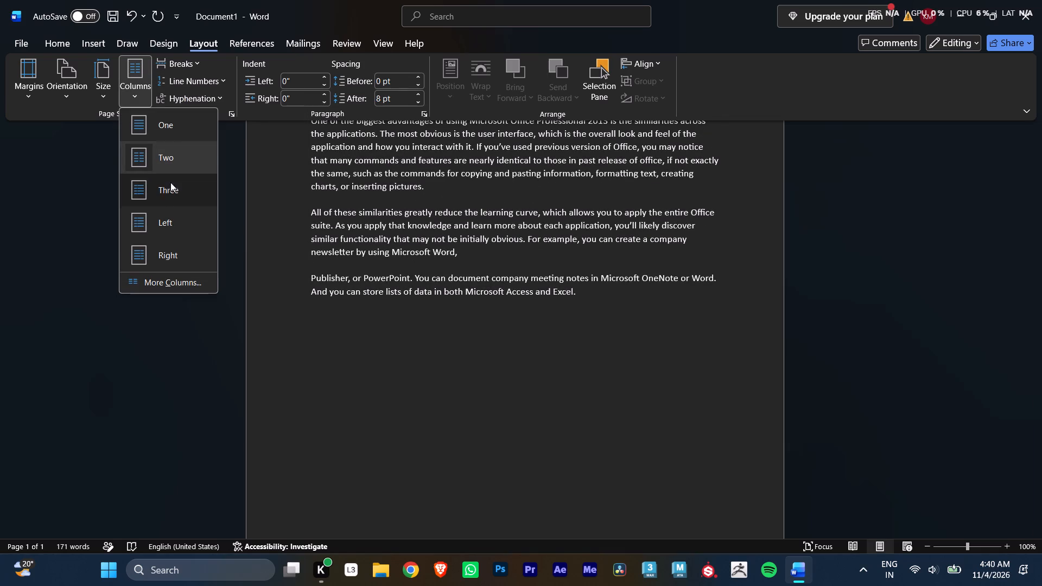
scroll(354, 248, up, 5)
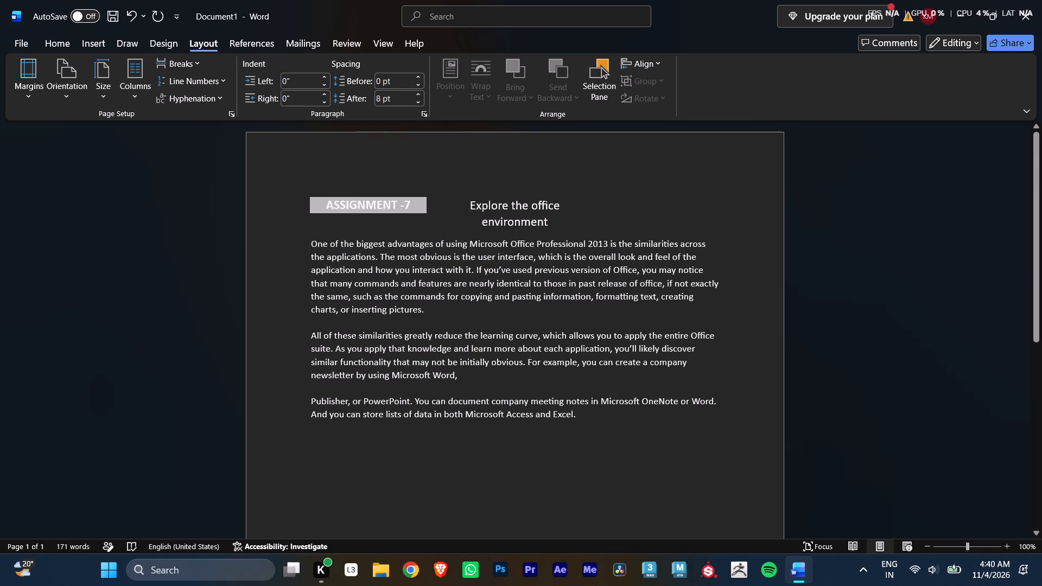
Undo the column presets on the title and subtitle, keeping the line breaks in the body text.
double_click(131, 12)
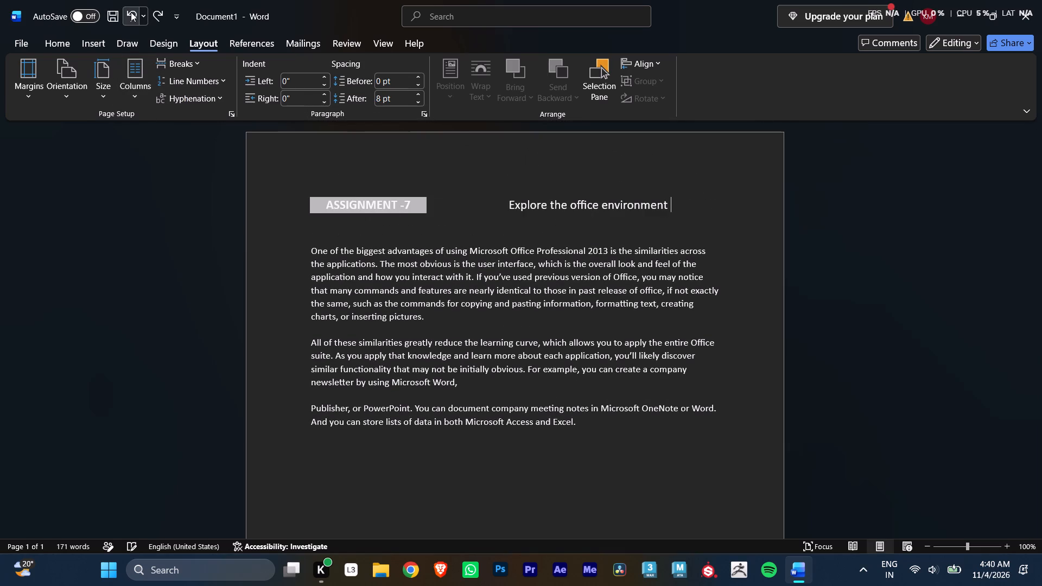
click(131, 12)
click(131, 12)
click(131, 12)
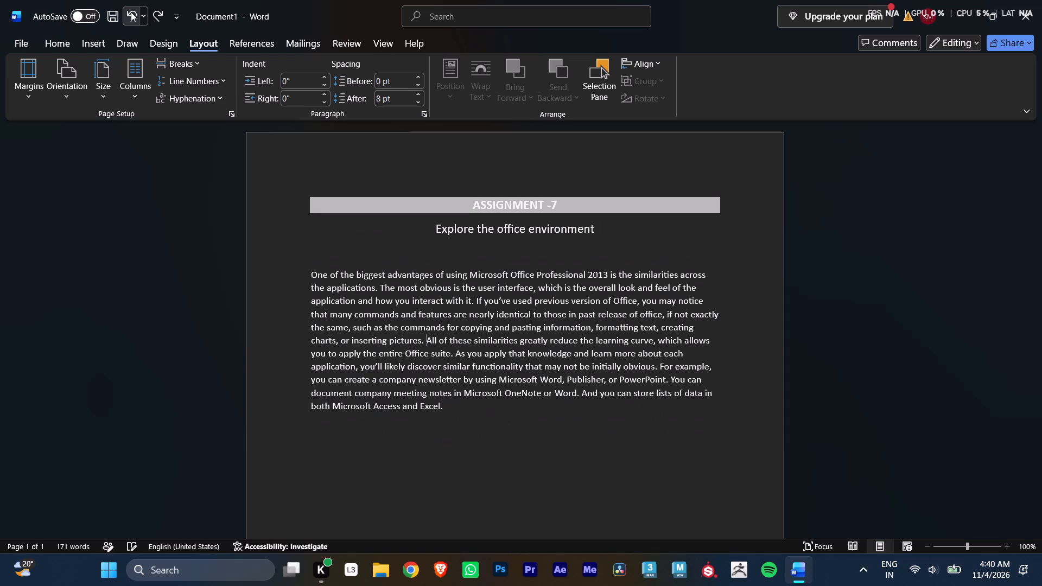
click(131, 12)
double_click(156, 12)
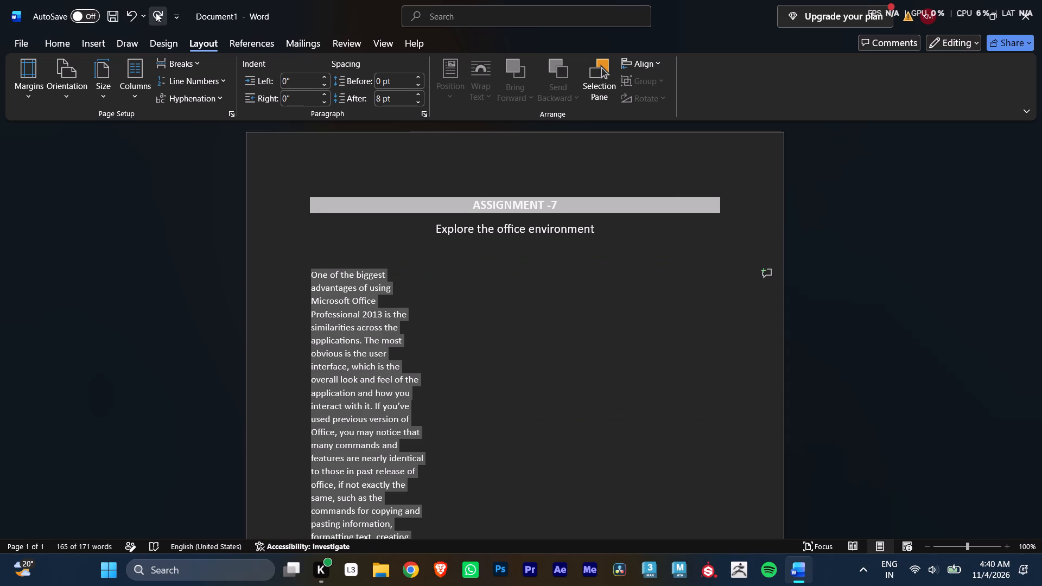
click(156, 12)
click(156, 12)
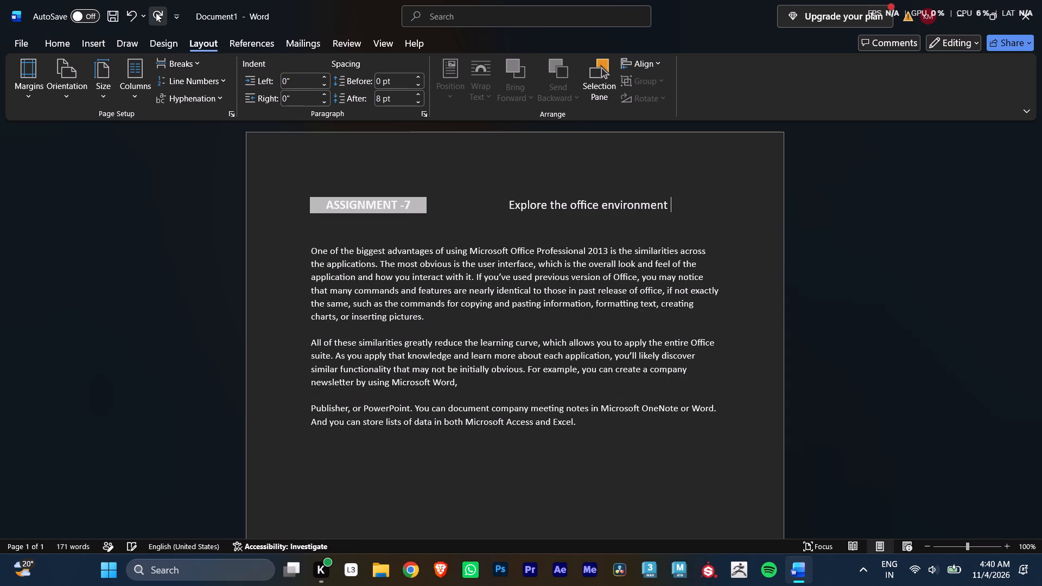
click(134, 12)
Add three line breaks after the last body sentence, which ends with "Microsoft Access and Excel.".
scroll(387, 220, down, 1)
scroll(401, 228, up, 2)
scroll(416, 239, down, 3)
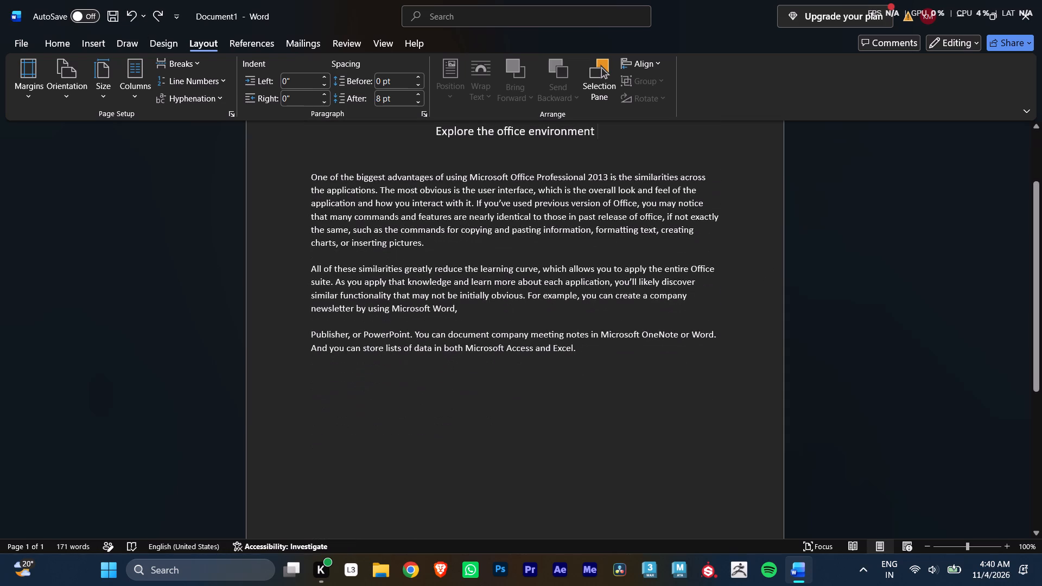
click(626, 364)
key(shift+Return)
key(shift+Return)
key(shift+Return)
key(shift+Return)
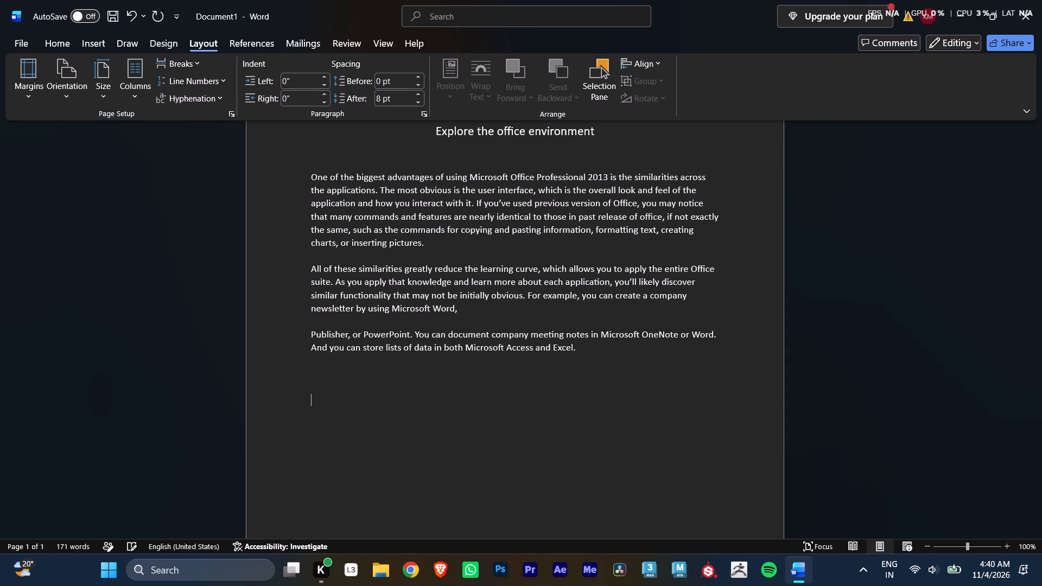
key(BackSpace)
Start a new paragraph below the body text with "This chapter, you'll learn about".
key(t)
key(h)
key(i)
text(s)
key(space)
key(c)
key(h)
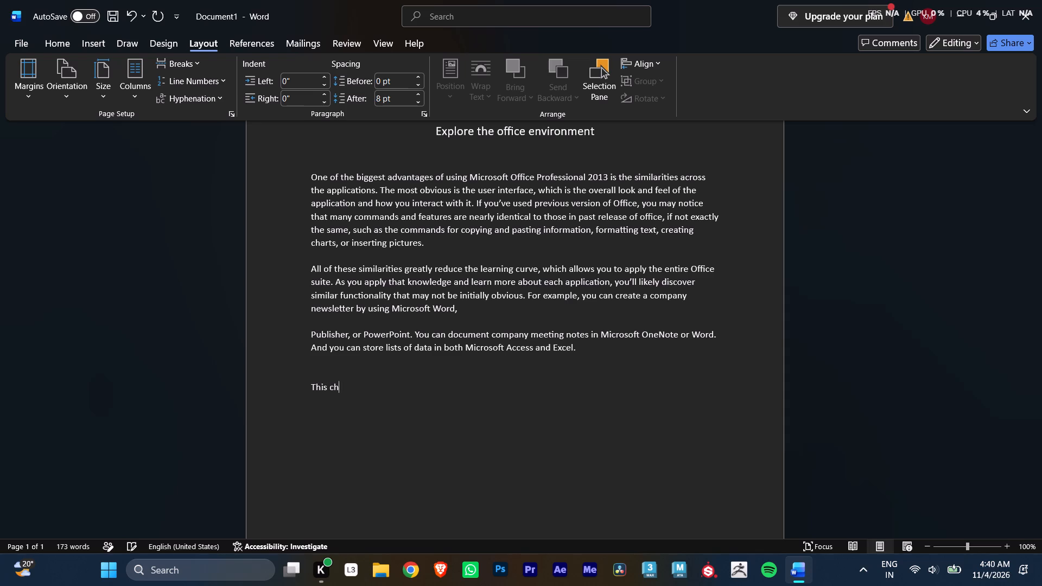
text(apter, you)
text('ll)
key(space)
text(lear)
key(n)
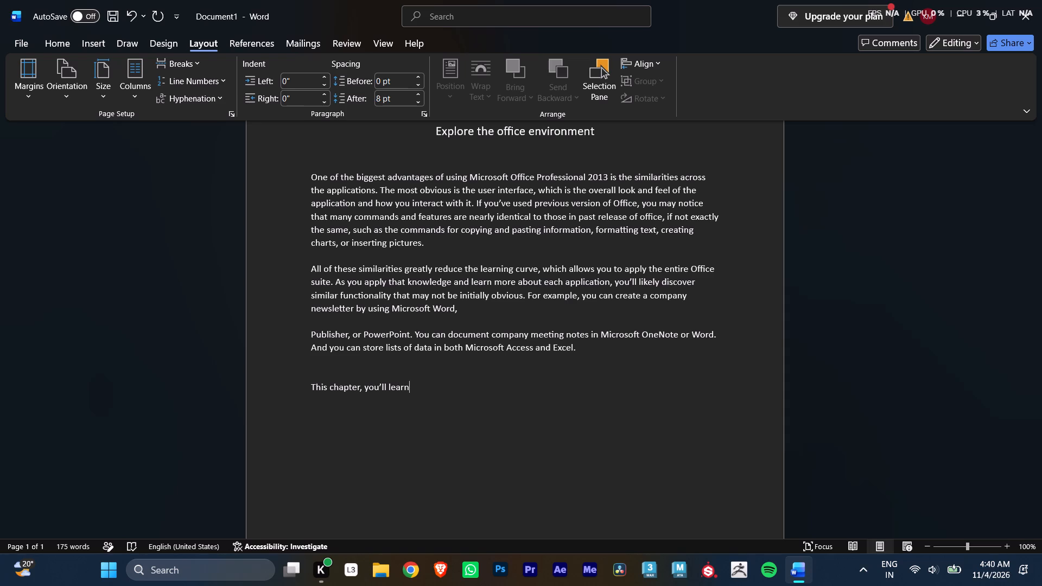
key(space)
text(about)
Continue the new paragraph's sentence with "the Office environment, which includes the user".
key(space)
text(the)
key(space)
text(ffice)
key(space)
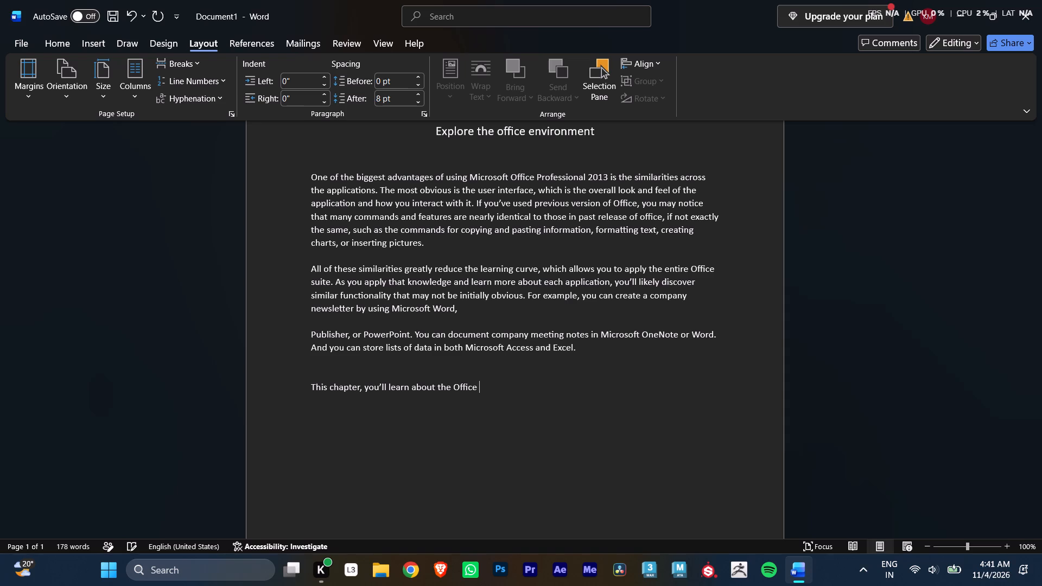
text(environment)
text(, which)
key(space)
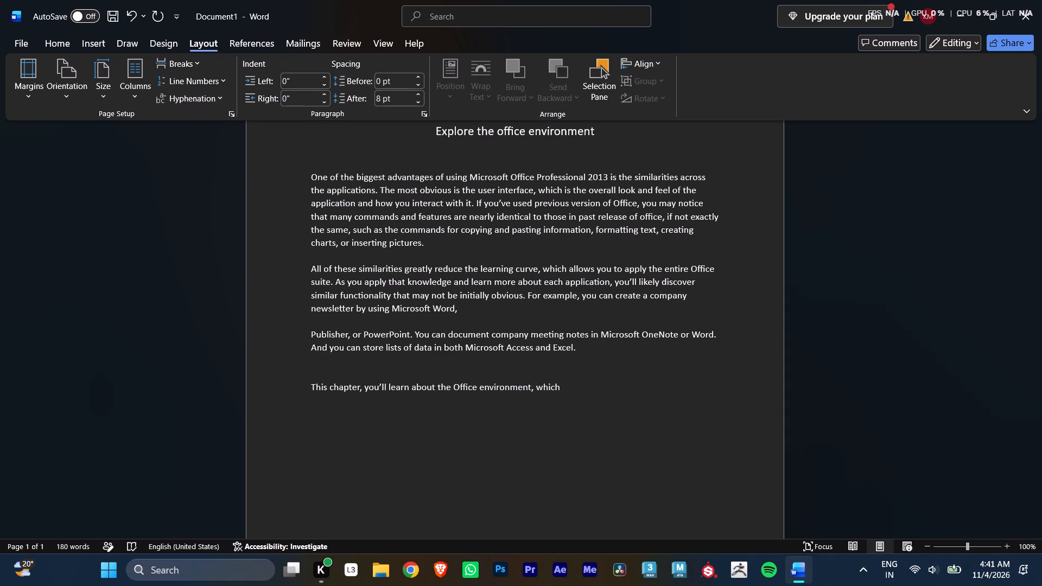
text(inclu)
text(des tj)
key(BackSpace)
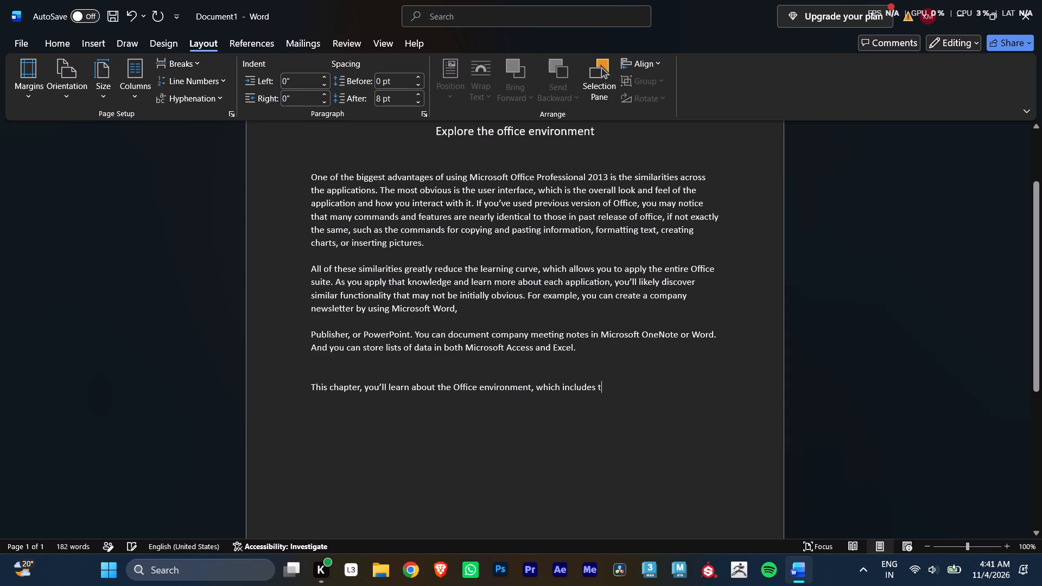
text(he user)
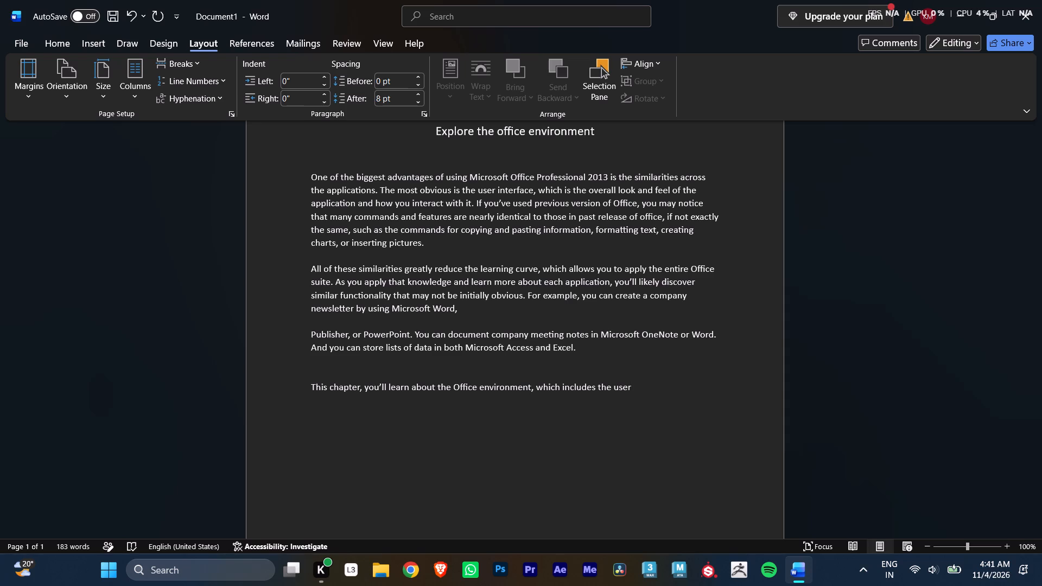
With the T of "This chapter" selected, apply the Dropped drop cap style to the body text.
scroll(598, 170, up, 2)
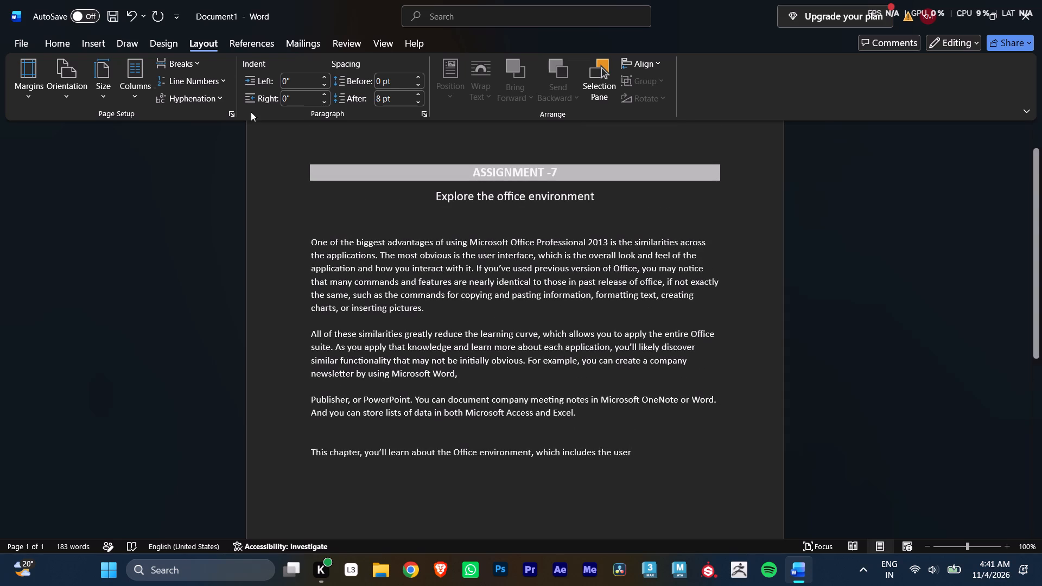
scroll(194, 212, down, 2)
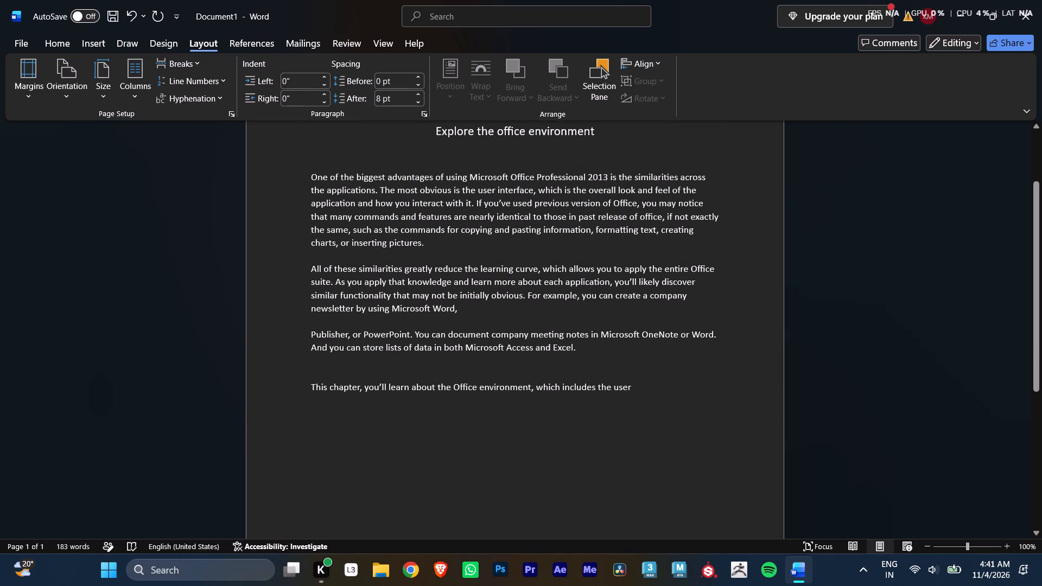
drag(314, 387, 305, 387)
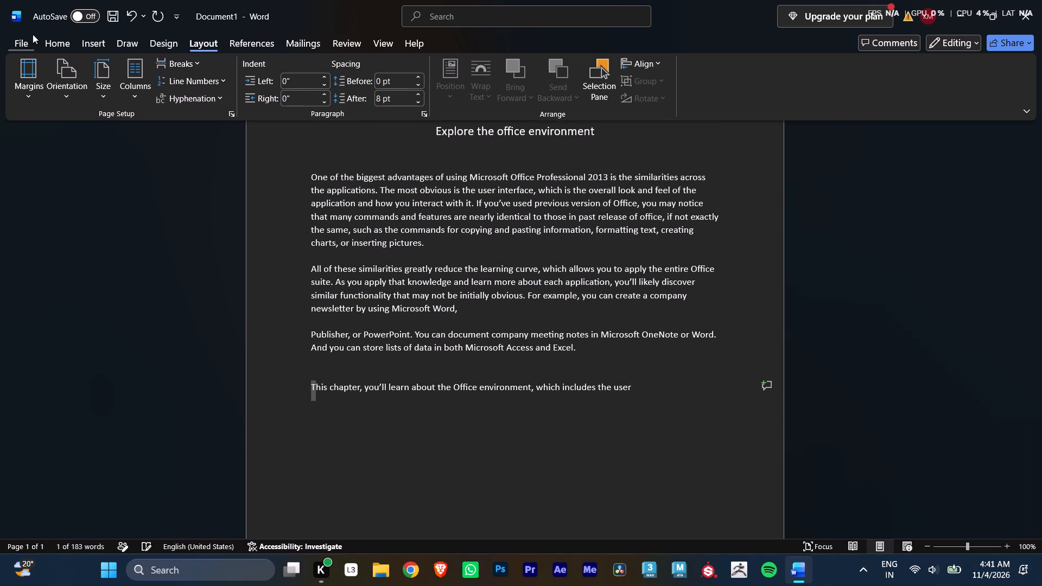
click(159, 44)
click(131, 44)
click(103, 43)
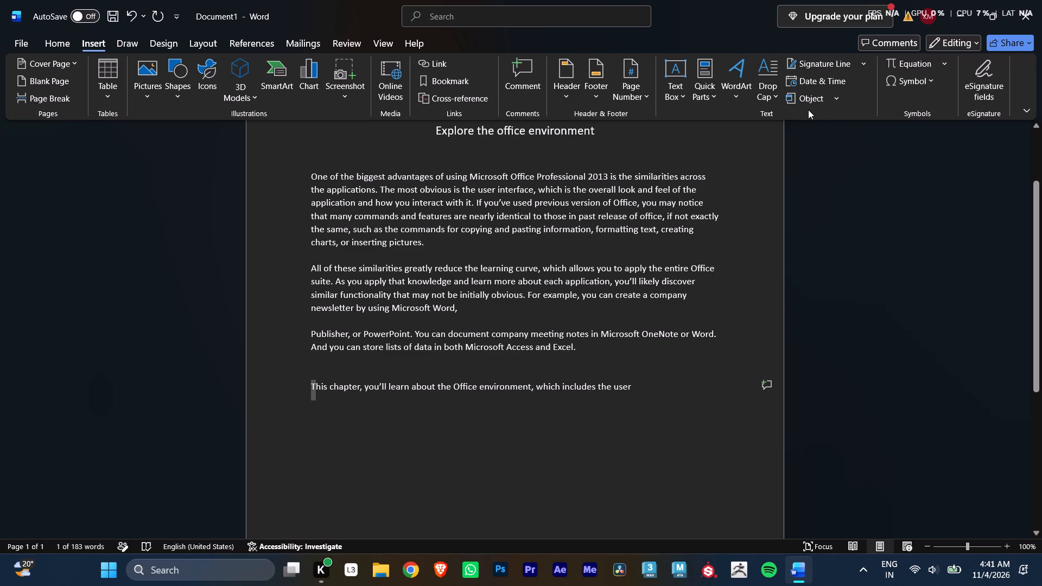
click(767, 95)
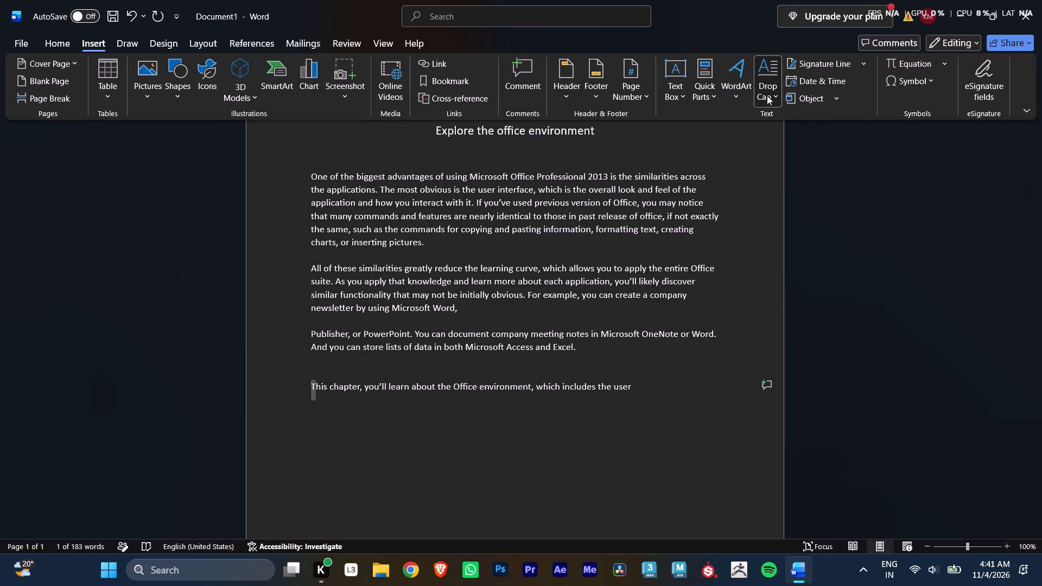
click(777, 160)
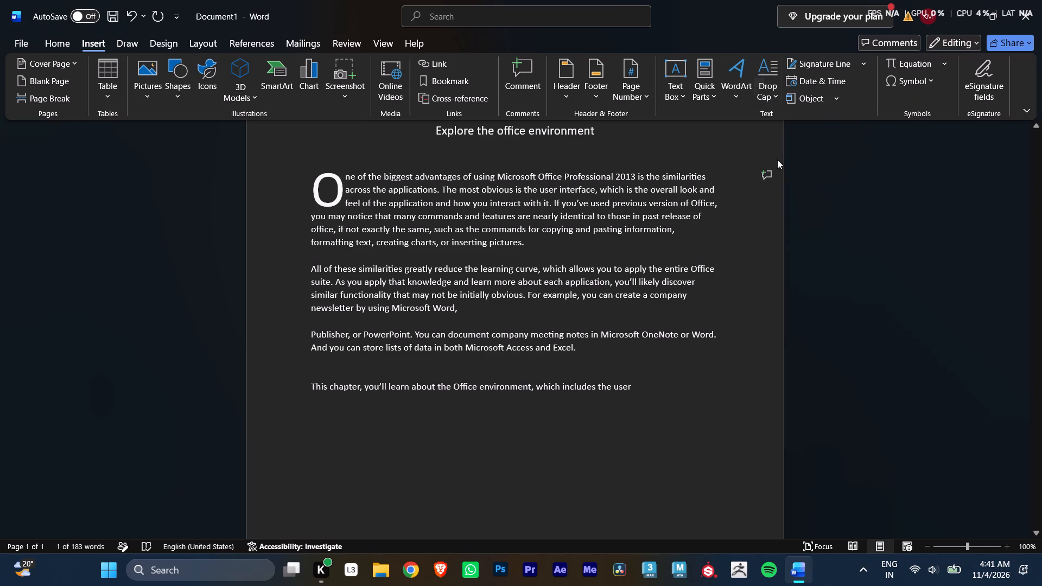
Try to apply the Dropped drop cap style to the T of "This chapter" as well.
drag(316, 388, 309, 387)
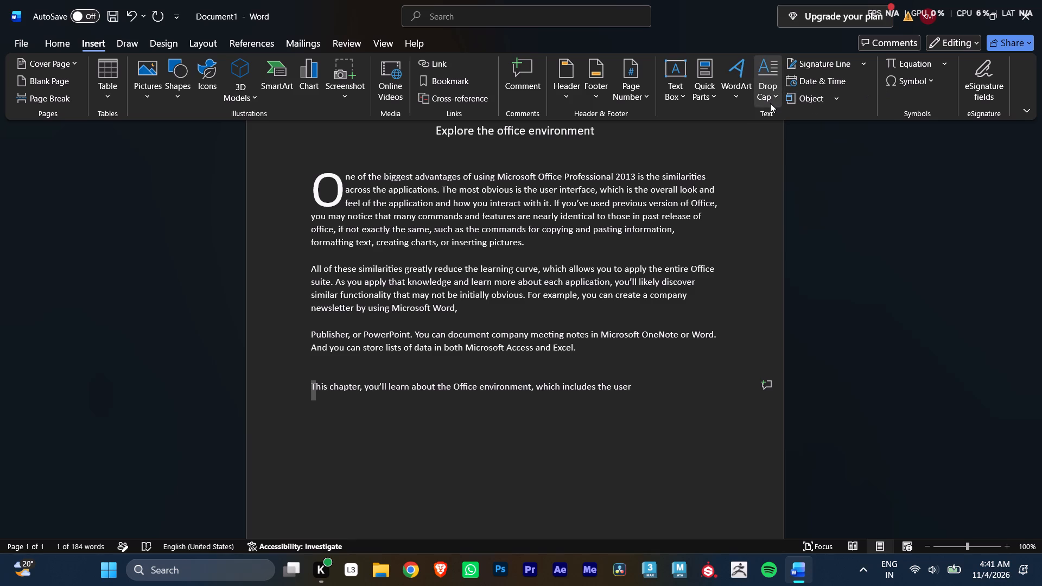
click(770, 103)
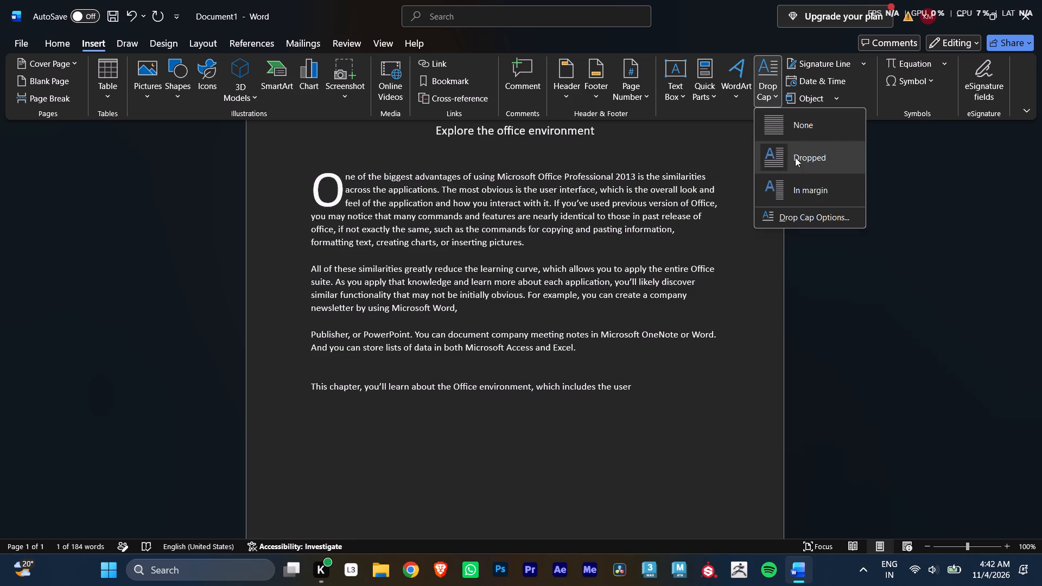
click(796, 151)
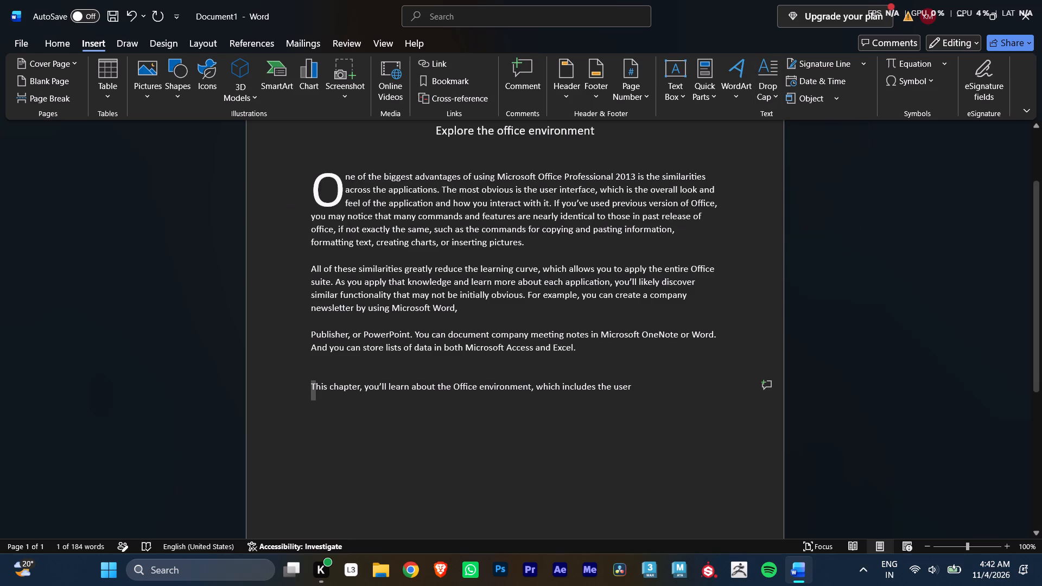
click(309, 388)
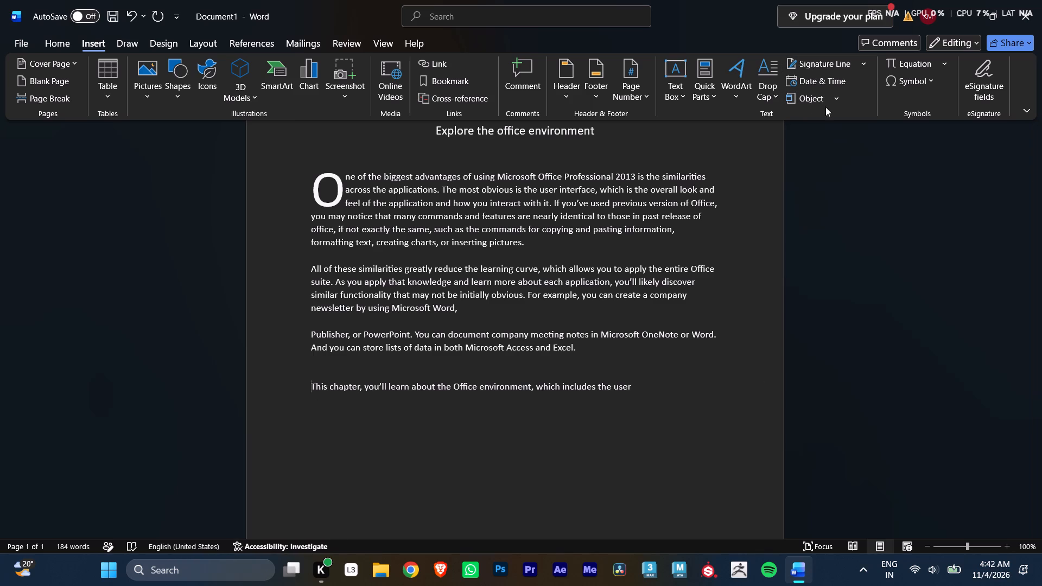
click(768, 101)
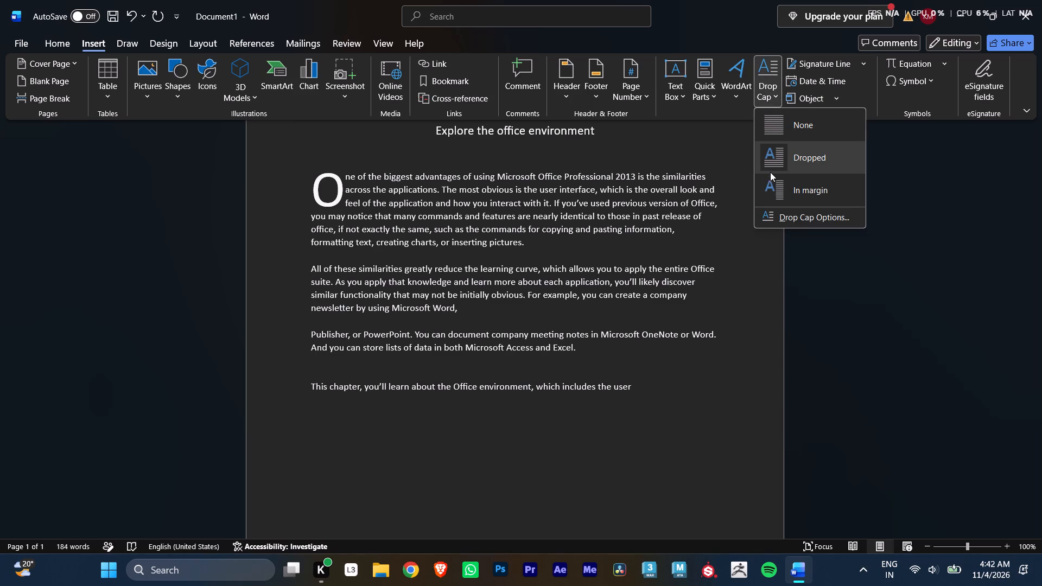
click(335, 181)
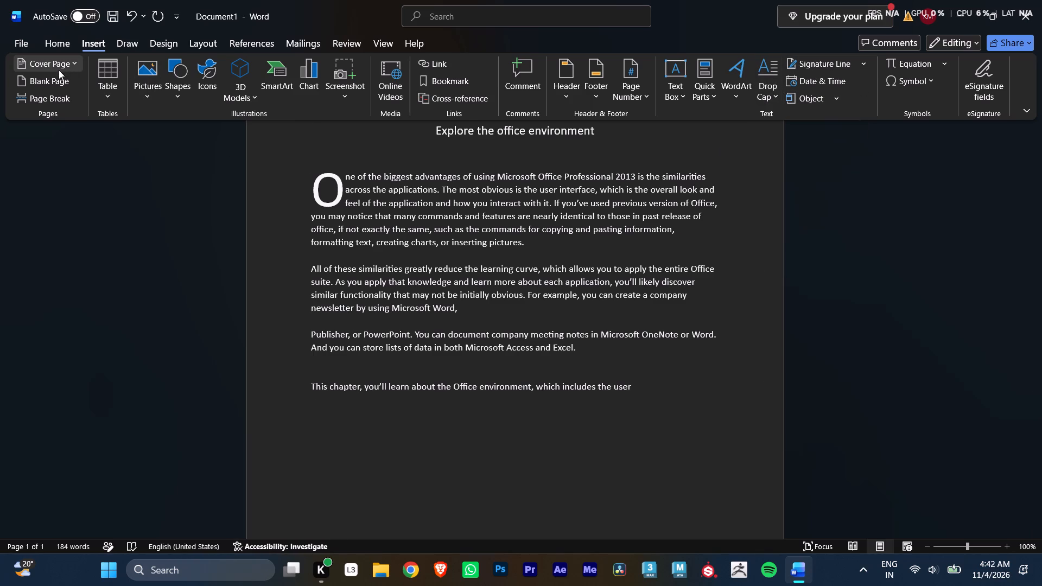
Continue the "This chapter" sentence after "user" with "interface, application options,".
scroll(514, 348, down, 3)
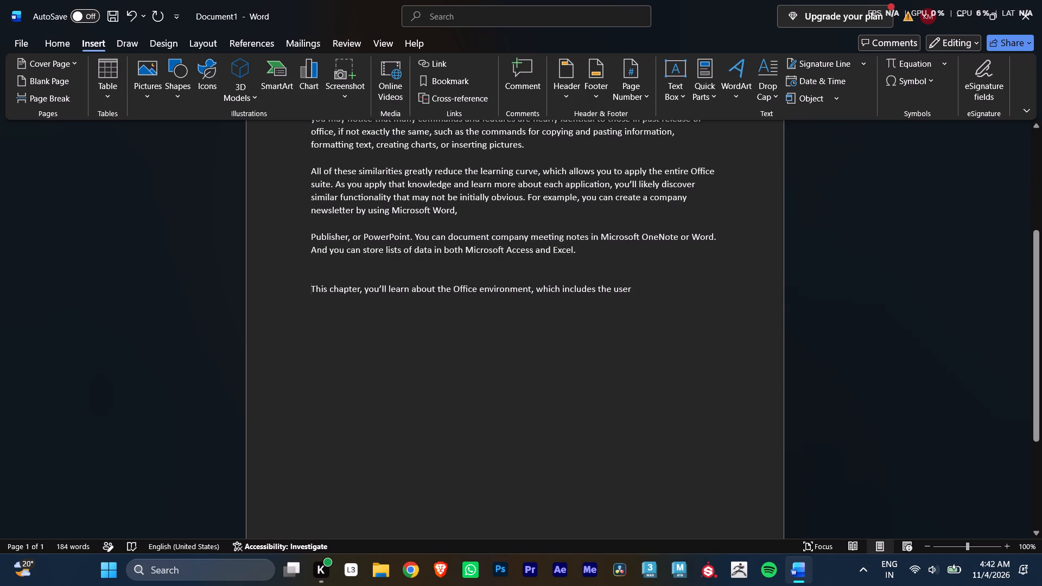
click(650, 292)
key(space)
text(int)
text(erface,)
key(space)
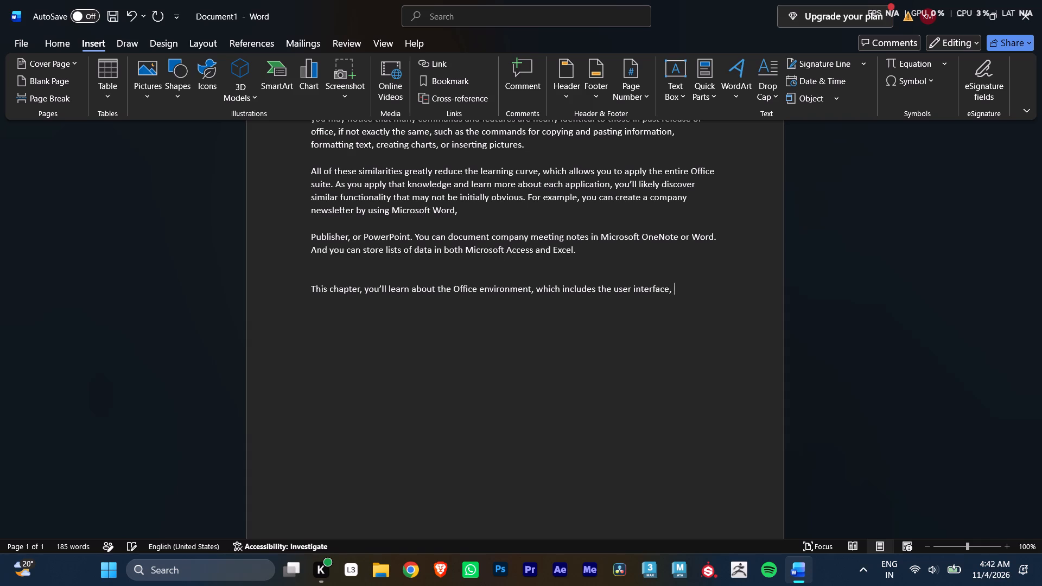
key(a)
text(pp)
key(l)
text(icati)
text(on)
key(space)
text(optio)
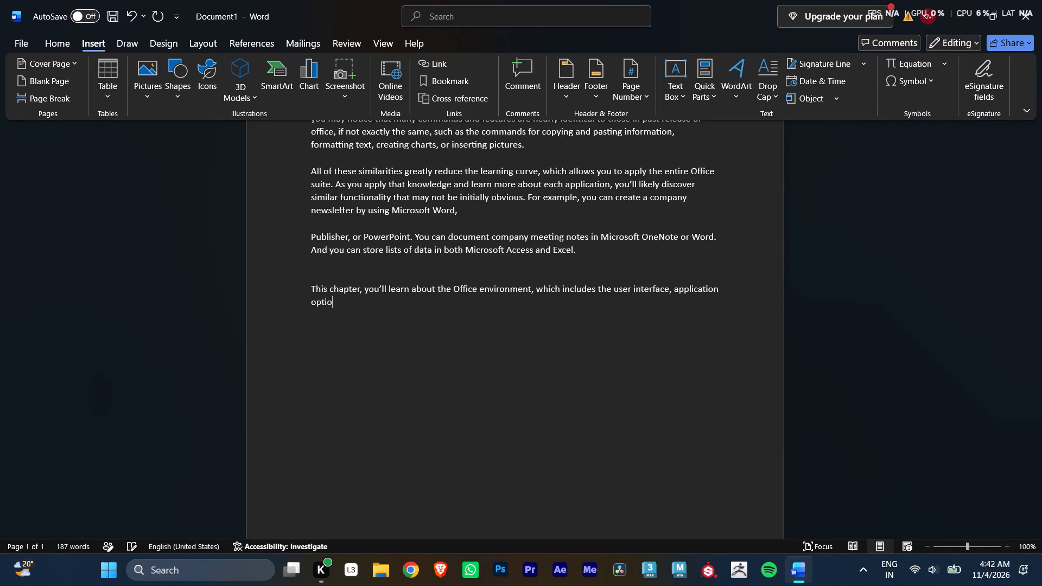
text(ns)
key(comma)
Continue the "This chapter" sentence with "and Office settings, plus".
key(a)
key(BackSpace)
key(space)
text(an)
text(d)
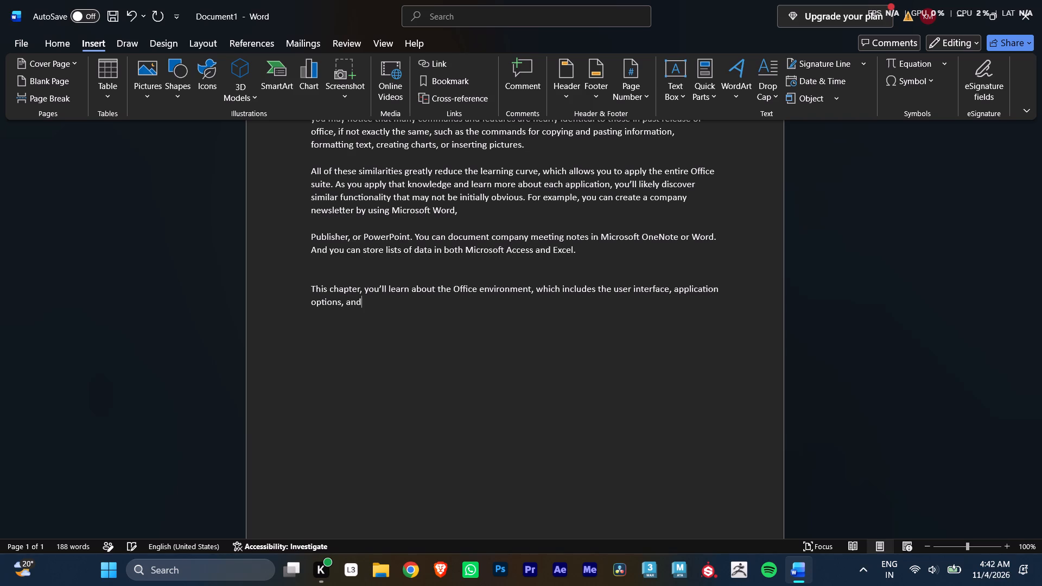
key(space)
text(ffice)
key(space)
key(s)
text(etti)
key(n)
text(gs, plus)
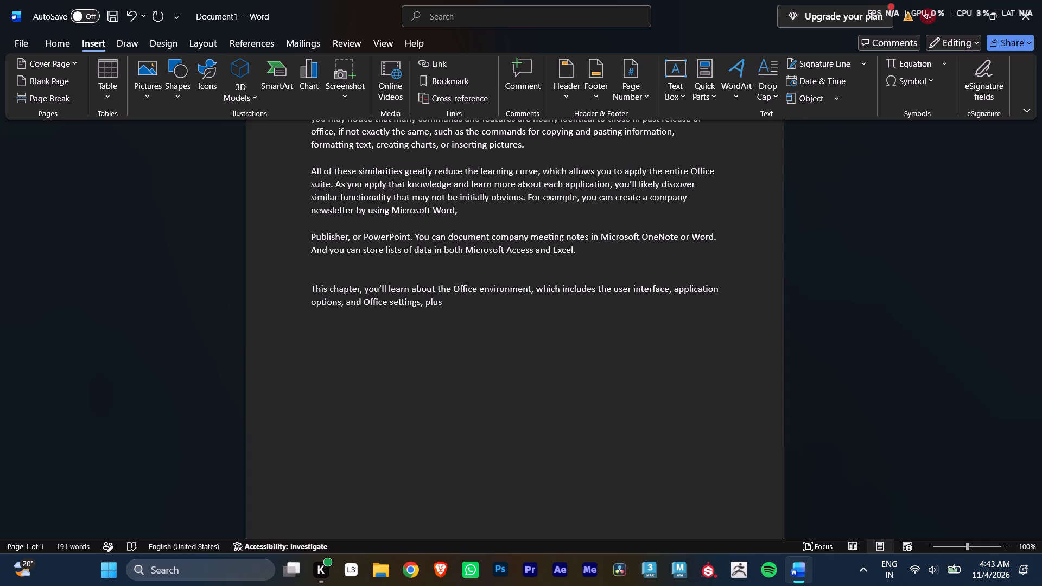
Extend the "This chapter" sentence with "you'll learn about Office terminology".
key(space)
text(you)
key(period)
key(BackSpace)
text('ll)
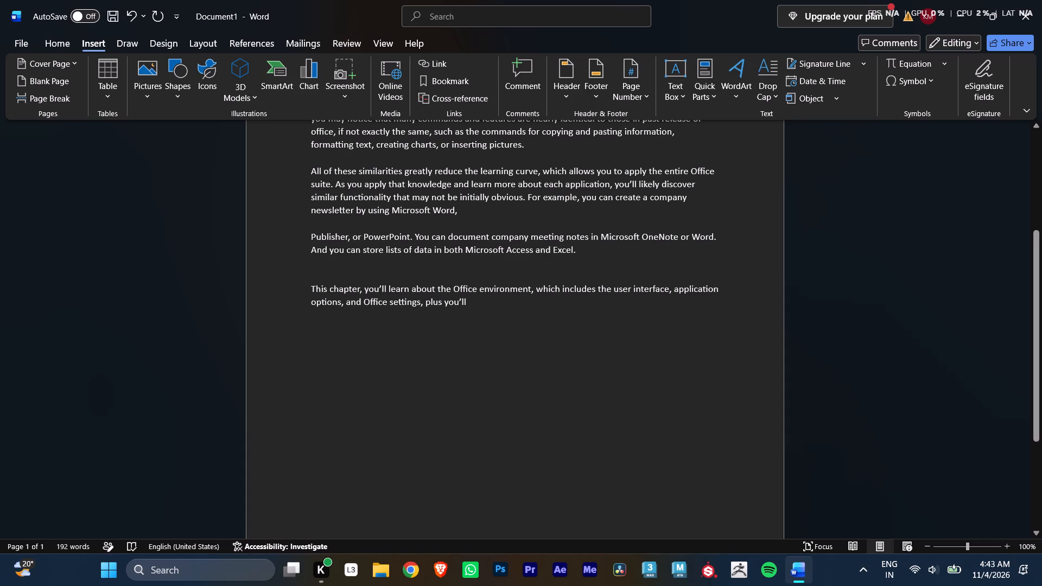
key(space)
text(le)
text(ar)
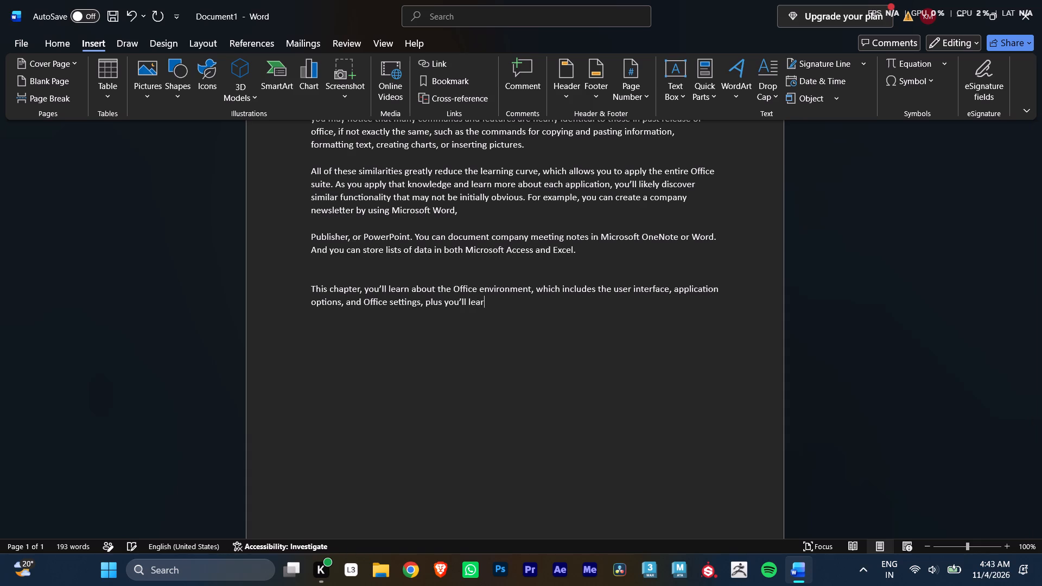
text(n abou)
key(t)
key(space)
text(ffice)
key(space)
text(termin)
text(ology)
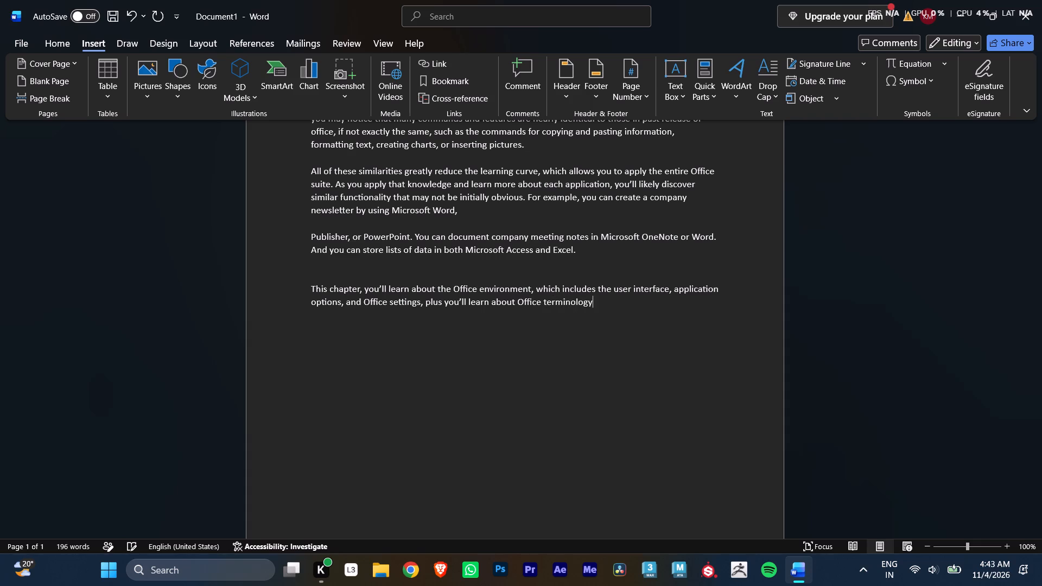
Add ", Help options, and other functionally" after "Office terminology" in the last paragraph.
key(space)
key(BackSpace)
text(, h)
text(elp)
key(space)
text(option)
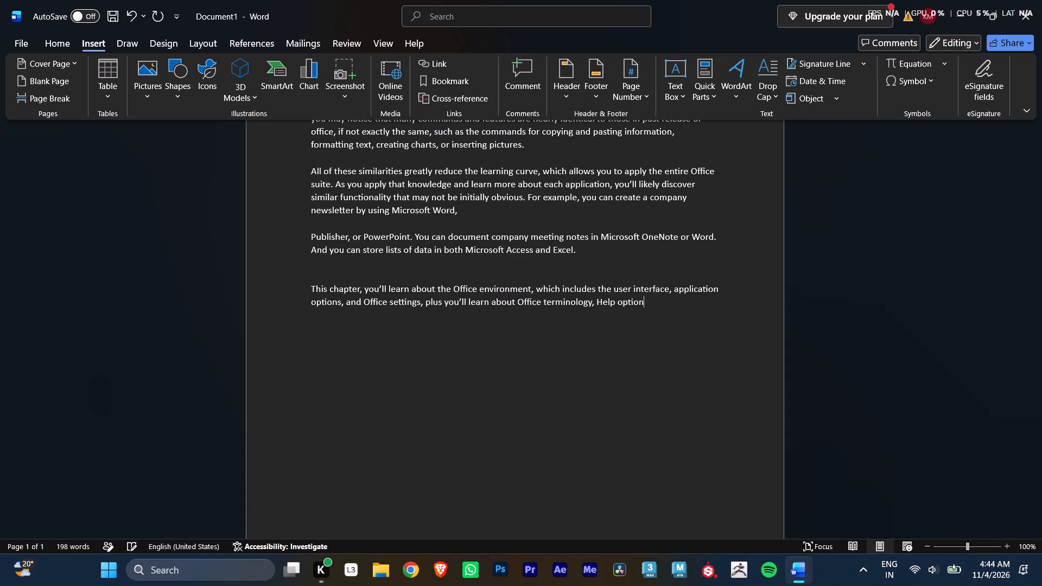
key(s)
text(, and other fun)
text(ctionally)
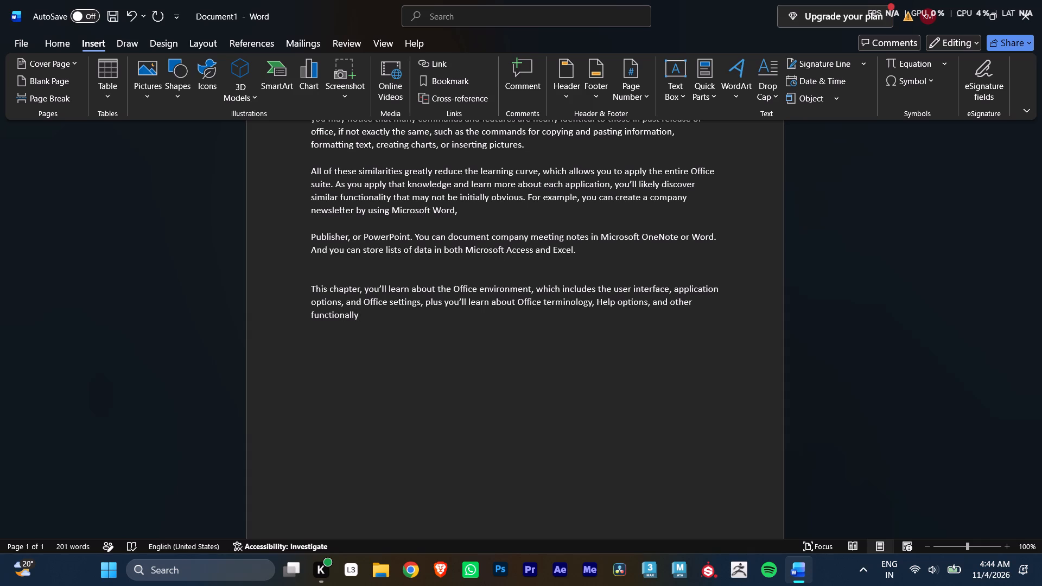
Finish the "This chapter" paragraph with "available in Office files.".
key(space)
key(a)
key(v)
key(a)
key(i)
text(labe)
key(space)
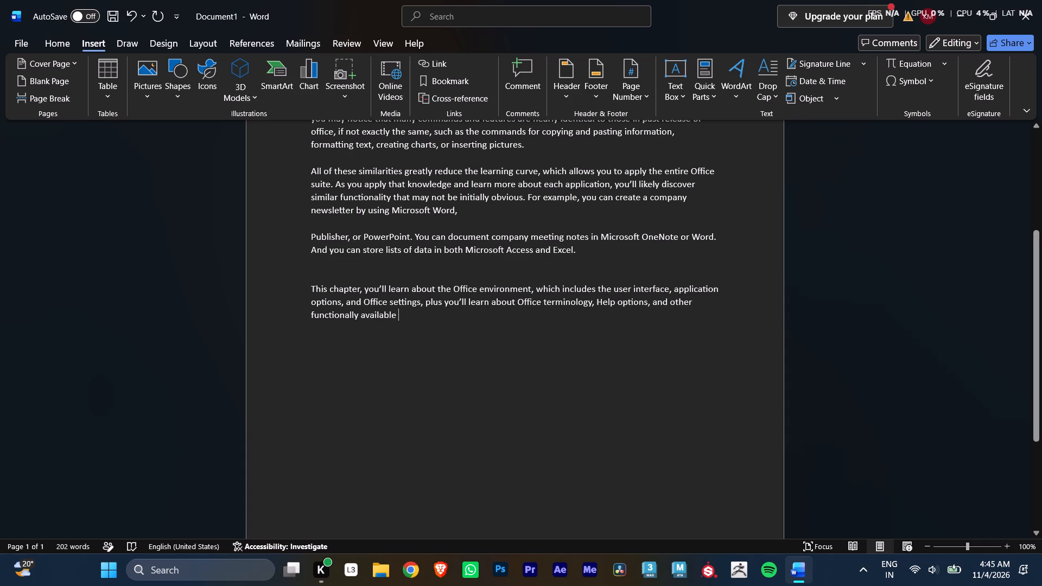
key(i)
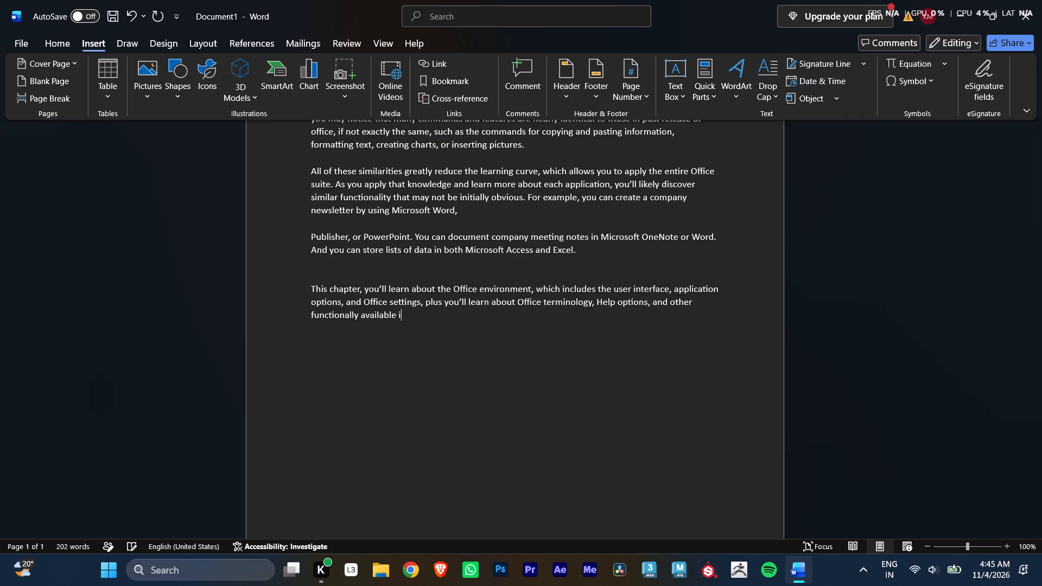
text(n)
key(space)
text(ffice)
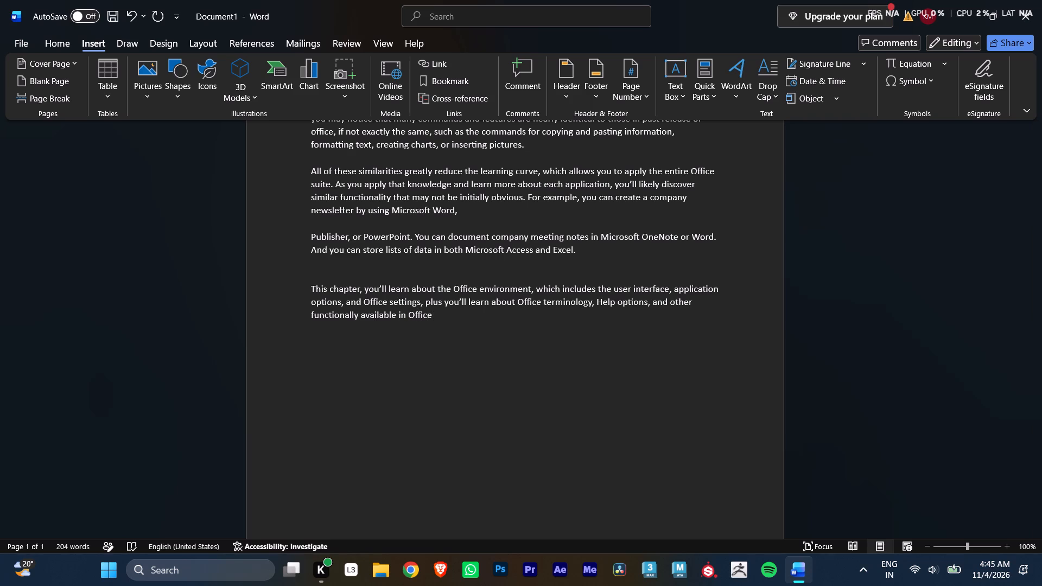
key(space)
text(files)
text(.)
Start a new sentence at the end of the last paragraph with "At the end of this chapter".
key(space)
text(t the end)
key(space)
text(of th)
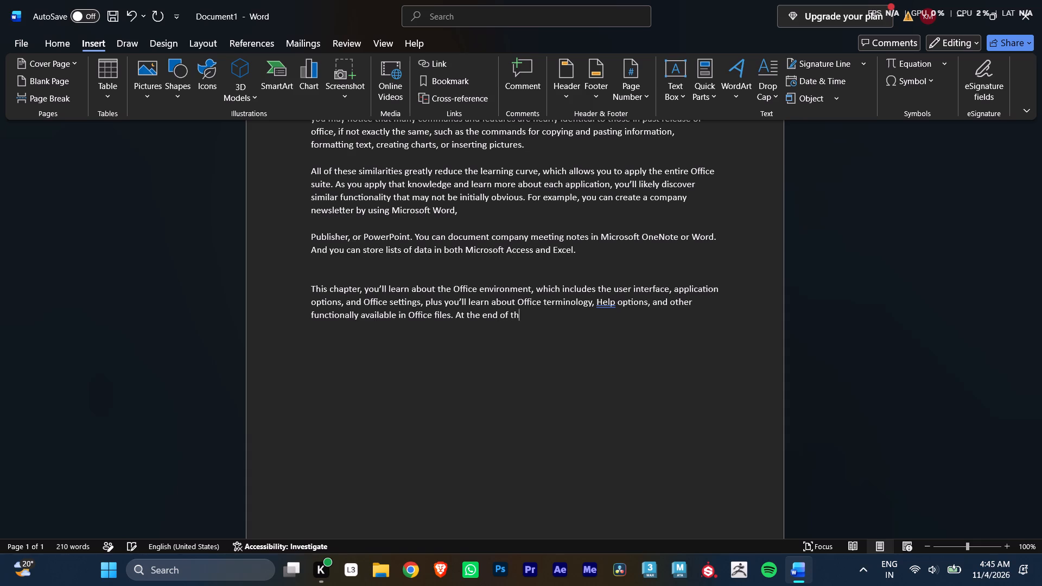
key(e)
key(BackSpace)
text(is)
key(space)
text(chapter)
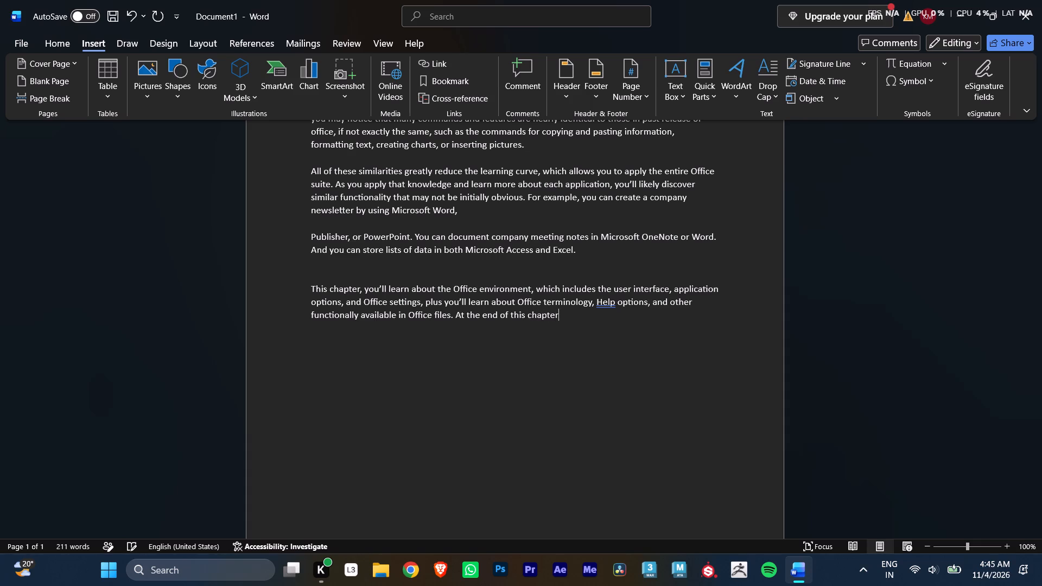
key(space)
key(BackSpace)
Continue the "At the end of this chapter" sentence with ", you'll get an overview".
text(,)
key(space)
text(you)
text('ll)
key(space)
text(get)
key(space)
text(an overview)
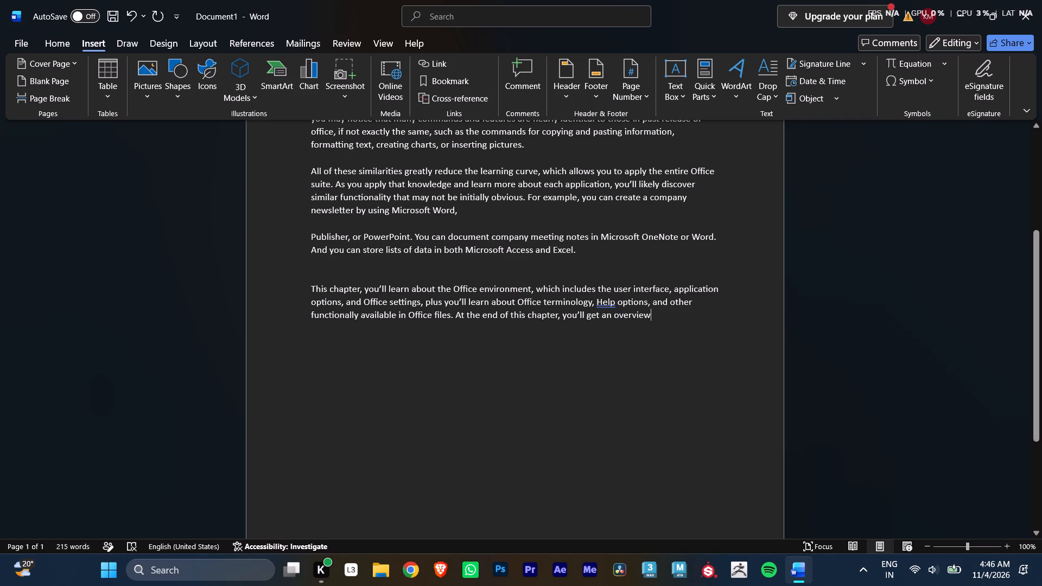
Finish the "At the end of this chapter" sentence with "of each application and working with Office files.".
key(space)
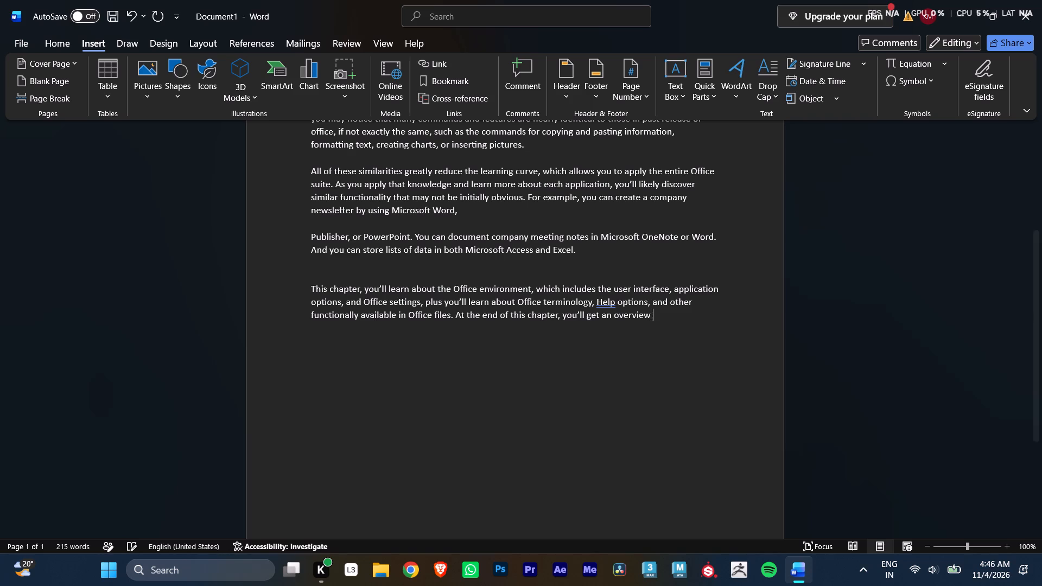
text(of each app)
text(lication and)
key(space)
text(working)
key(space)
text(with)
key(space)
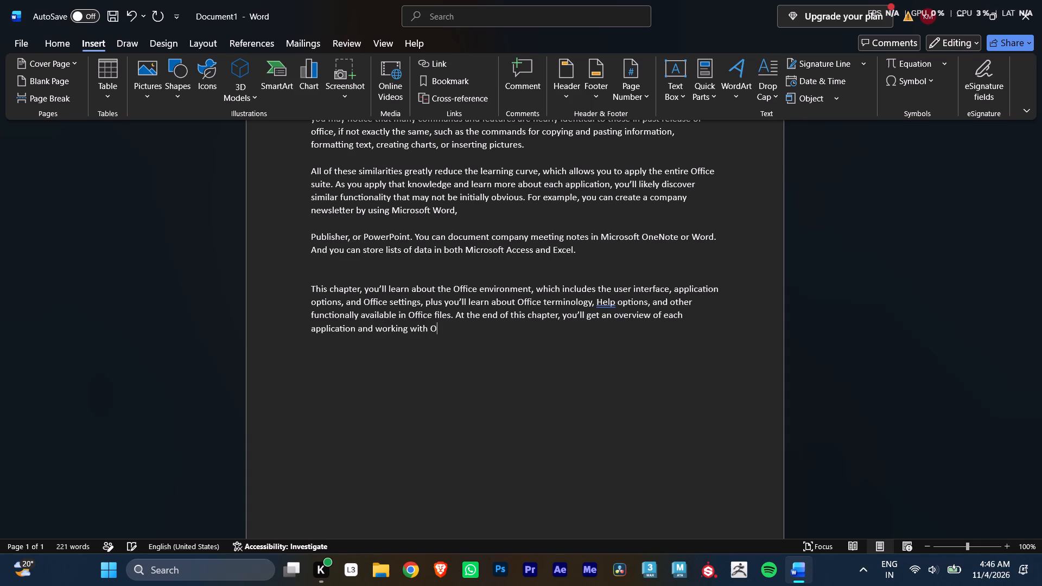
text(ffice files.)
Add another sentence to the last paragraph beginning "At the end of this chapter, you'll get an overview".
key(space)
text(t the)
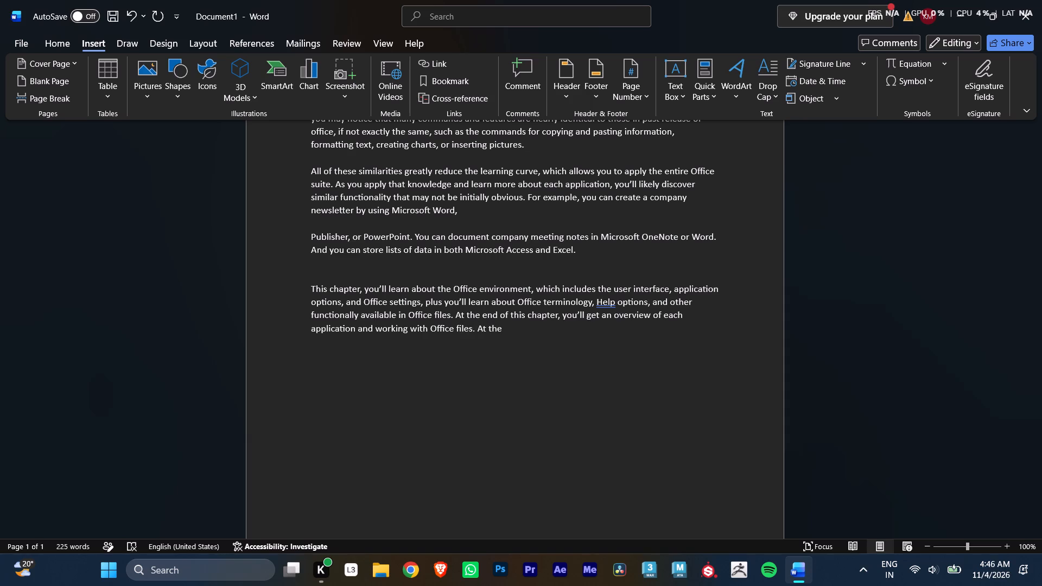
key(space)
text(end)
key(space)
text(of this chapte)
key(r)
text(, you)
text('ll get)
key(space)
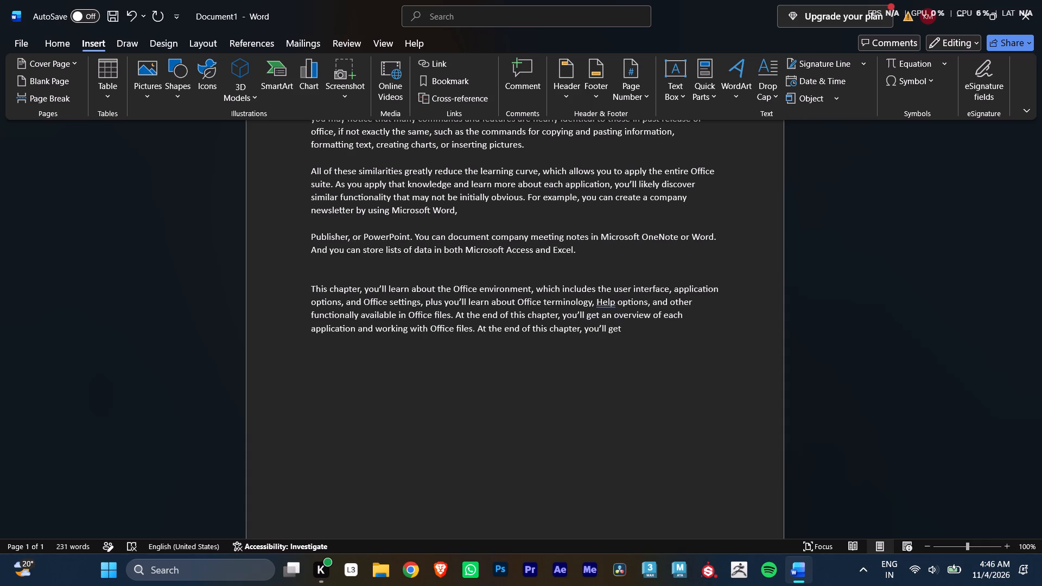
text(an overview)
Continue the second "At the end of this chapter" sentence with "of each application and tips for choosing the right application".
key(space)
text(of each)
key(space)
text(a)
text(pplication and tip)
text(s for ch)
text(oosing)
key(space)
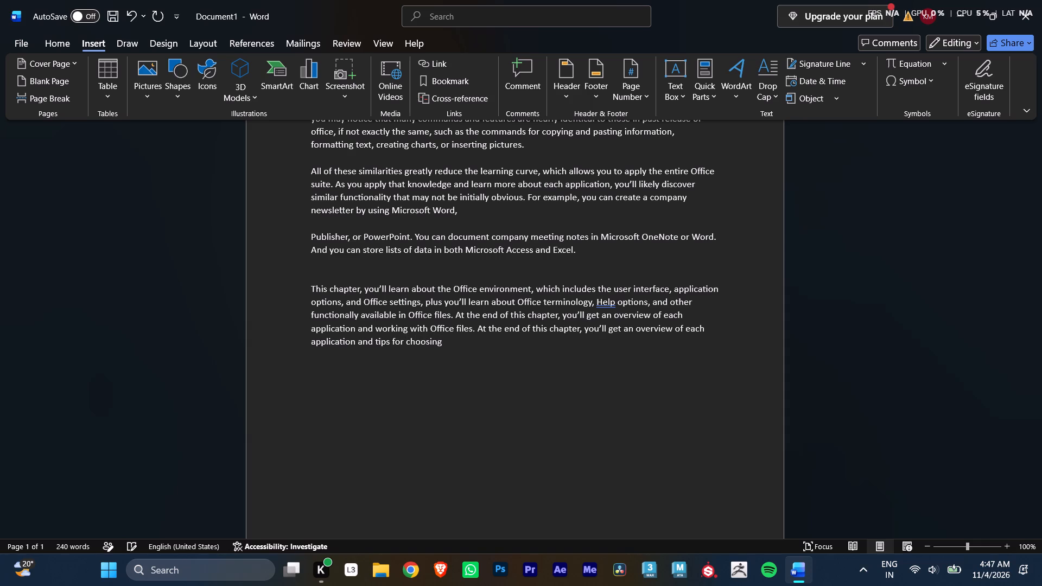
text(the right application)
Extend the last sentence with "and tips for choosing the right application".
key(space)
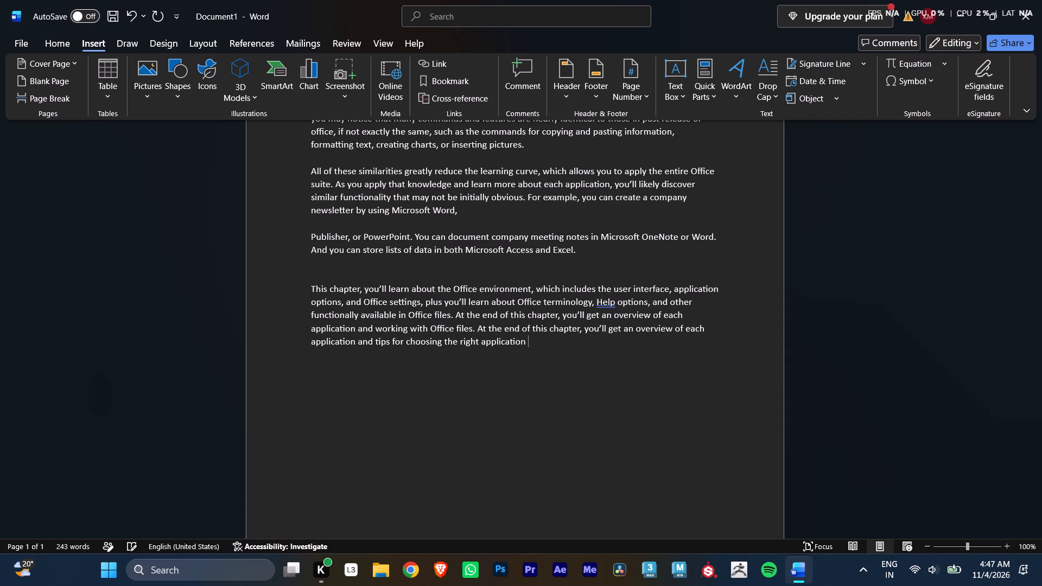
text(and)
key(space)
text(tip)
text(s for choosing)
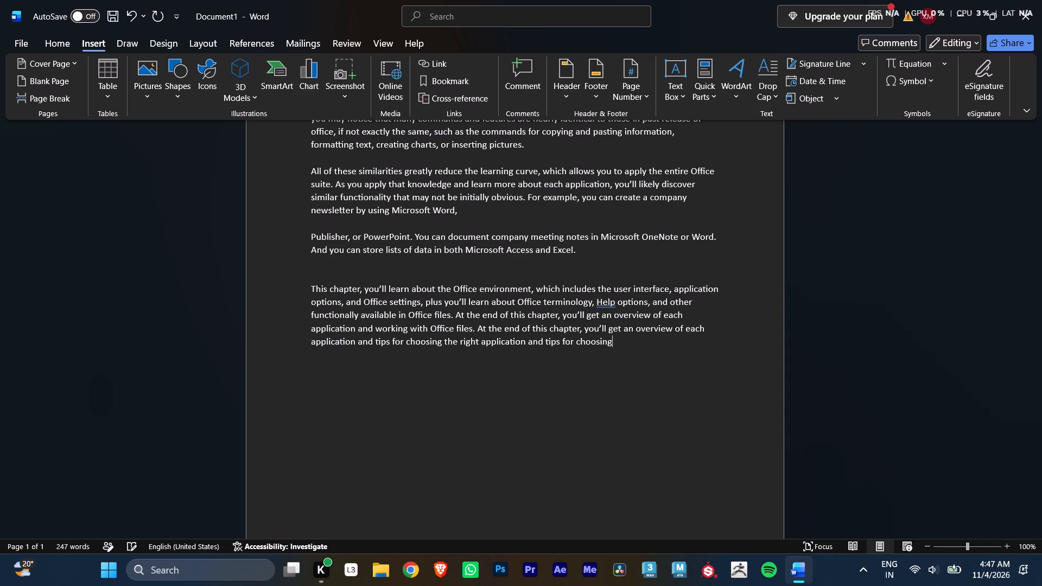
key(space)
text(the right application)
Finish the last sentence with "for various tasks." and start the following one with "You".
key(space)
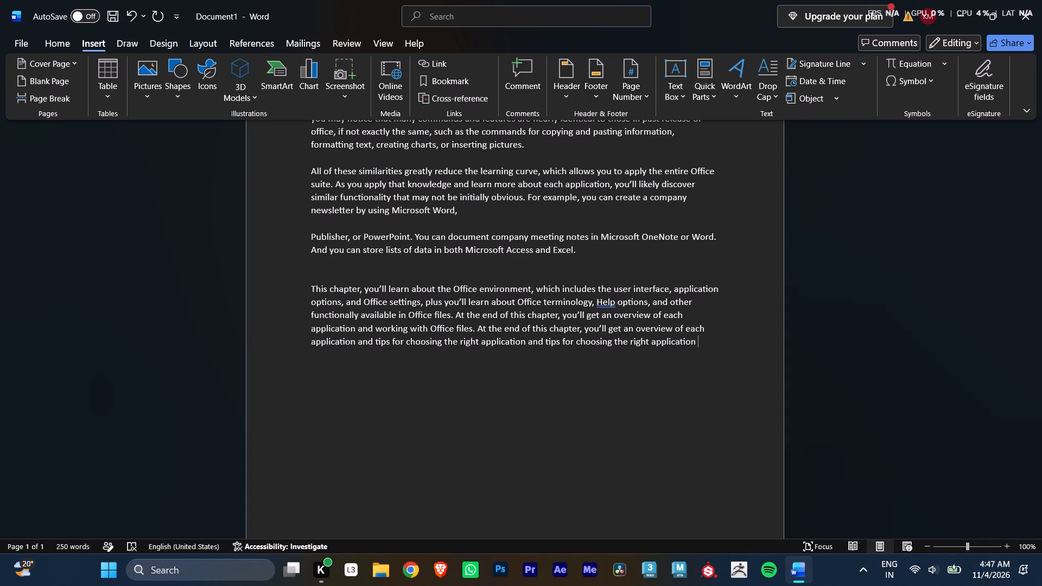
text(fo)
text(r)
key(space)
text(variou)
key(s)
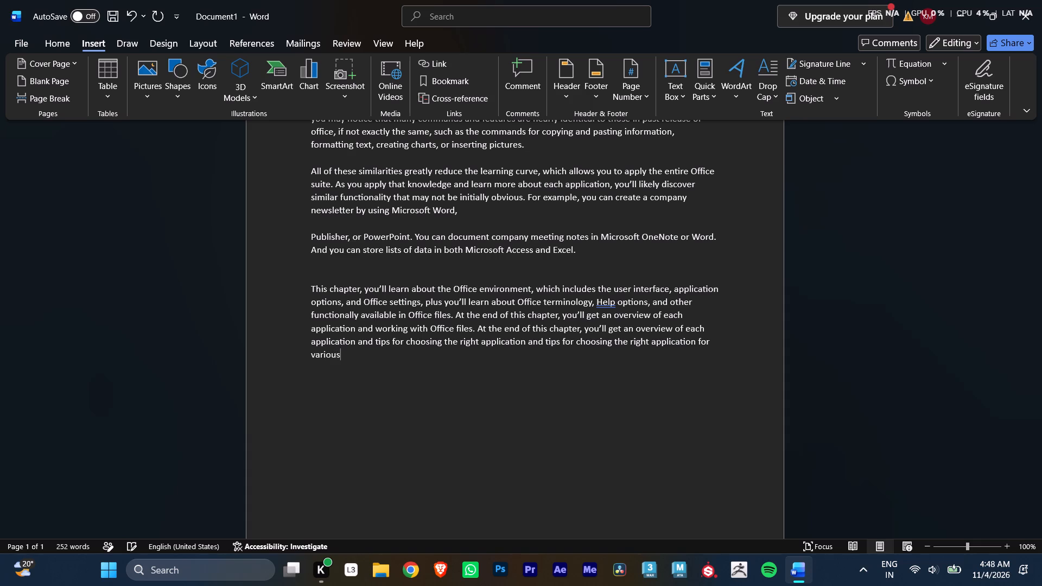
key(space)
text(task)
text(s. you)
Continue the sentence starting "You" in the last paragraph with "can document company meeting notes in Microsoft OneNote or".
key(space)
text(can document)
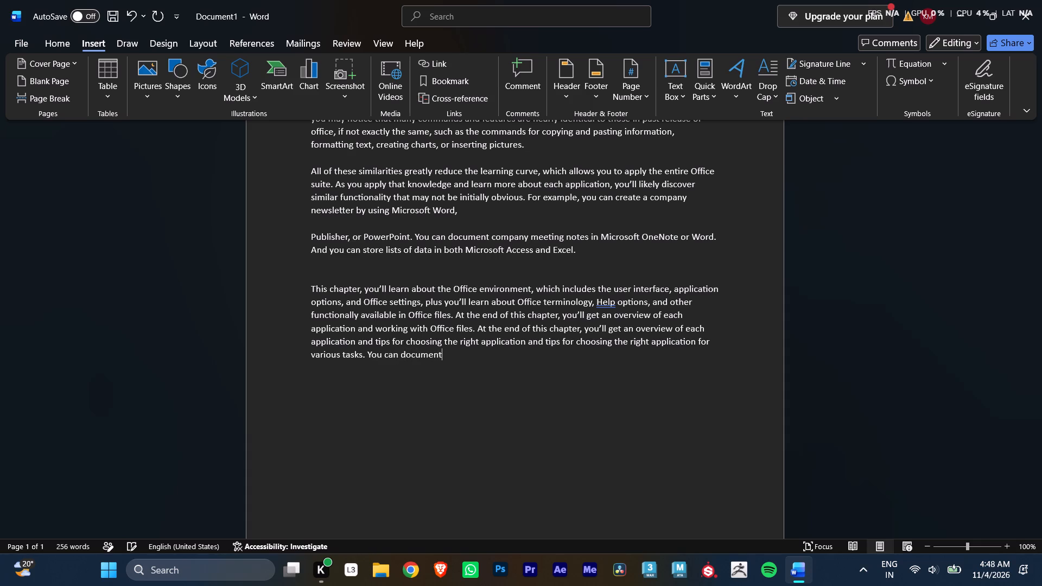
key(space)
text(compant)
key(BackSpace)
text(y)
key(space)
text(meeting notes in)
key(space)
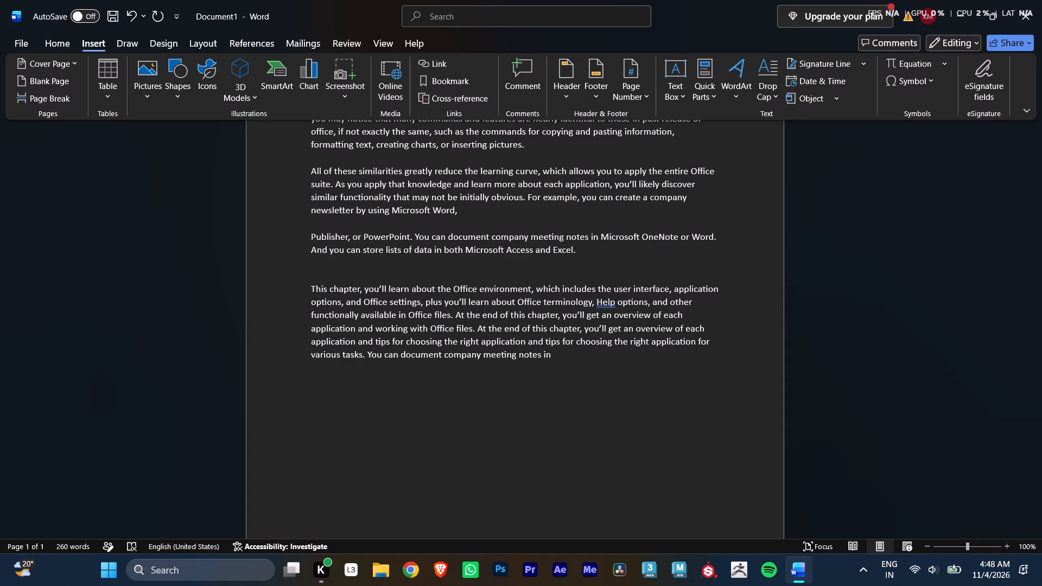
text(microsoft)
key(space)
text(ne)
key(space)
key(BackSpace)
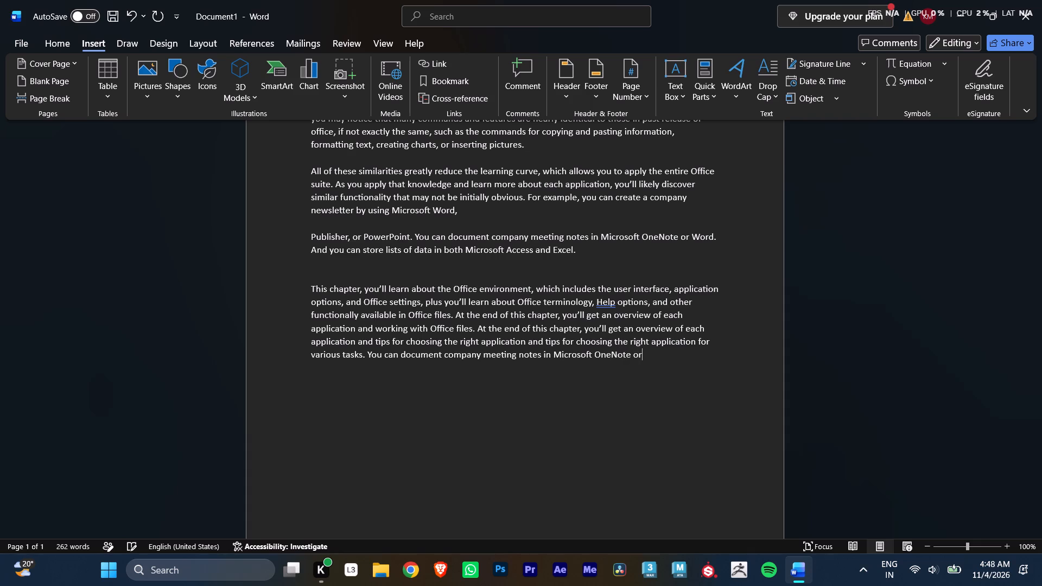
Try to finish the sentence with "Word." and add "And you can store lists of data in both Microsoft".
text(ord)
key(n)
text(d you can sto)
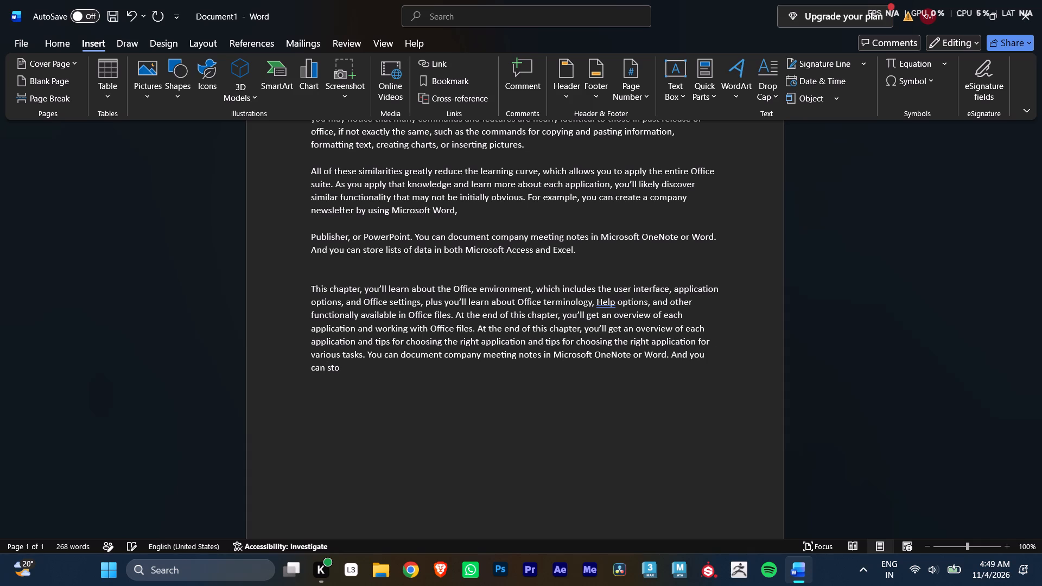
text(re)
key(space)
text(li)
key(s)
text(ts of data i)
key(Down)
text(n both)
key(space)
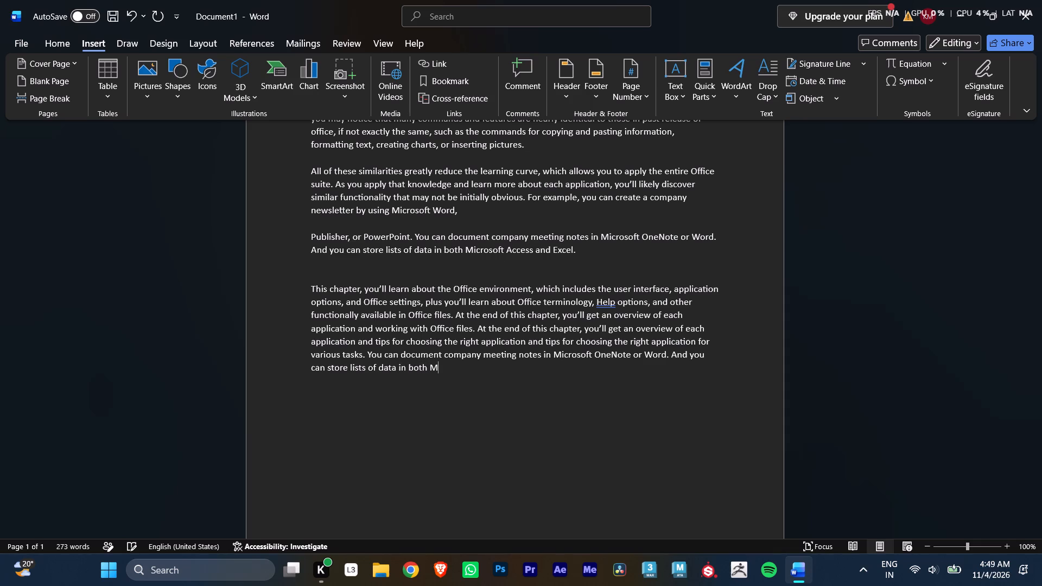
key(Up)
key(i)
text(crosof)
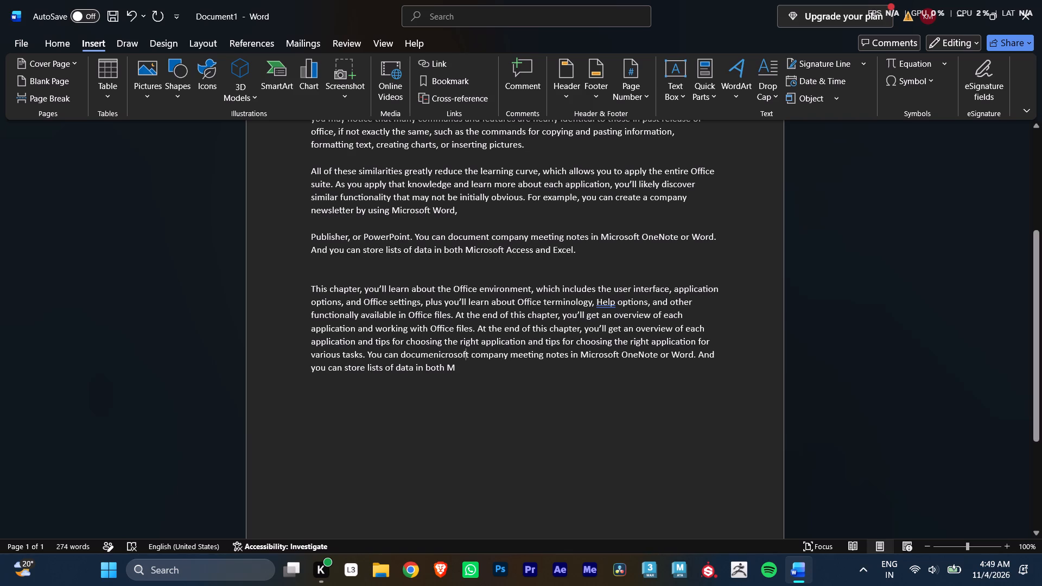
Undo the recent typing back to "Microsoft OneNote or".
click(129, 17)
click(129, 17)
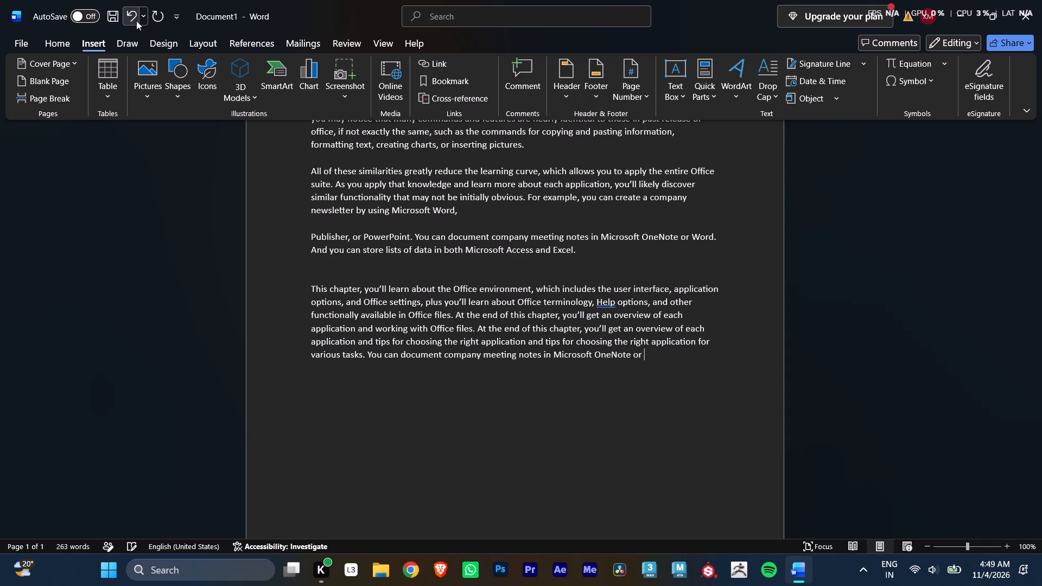
Finish the sentence with "Word." and add "And you can store lists of data in both Microsoft Access and Excel.".
key(w)
text(nd)
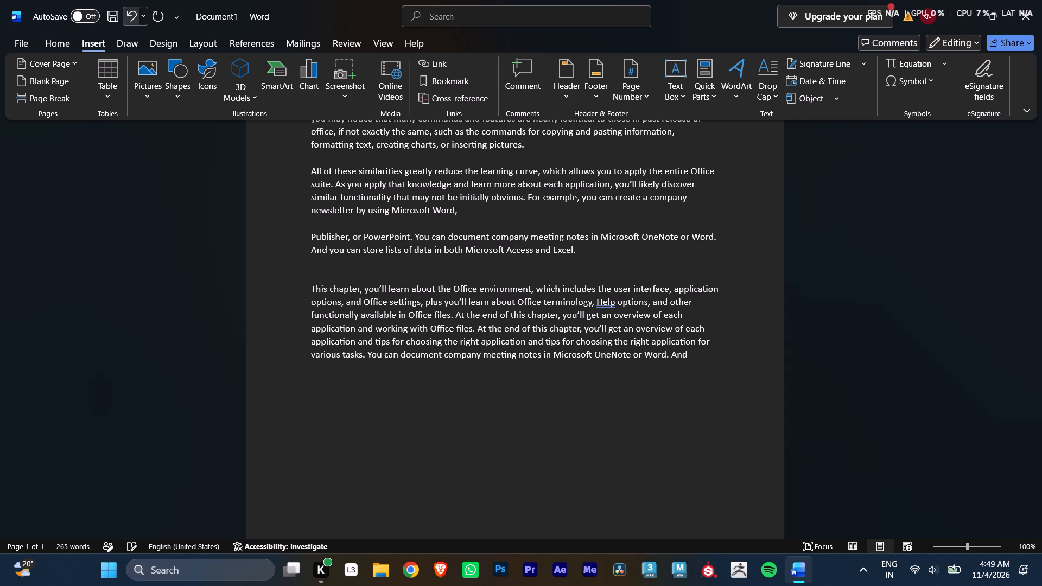
key(space)
text(you)
key(space)
text(can store)
key(space)
text(lists o)
key(f)
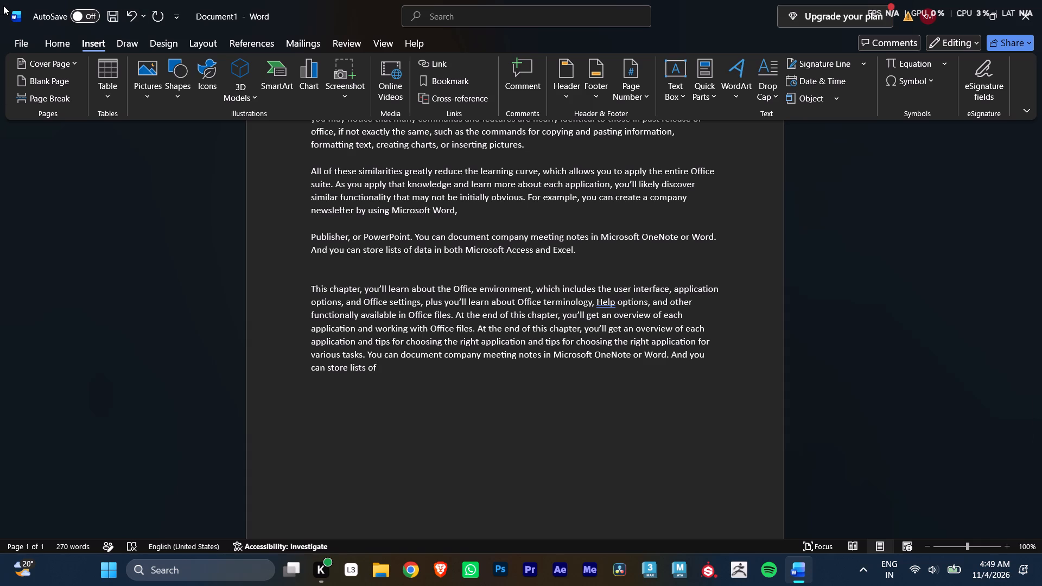
key(space)
text(da)
text(ta in both)
key(space)
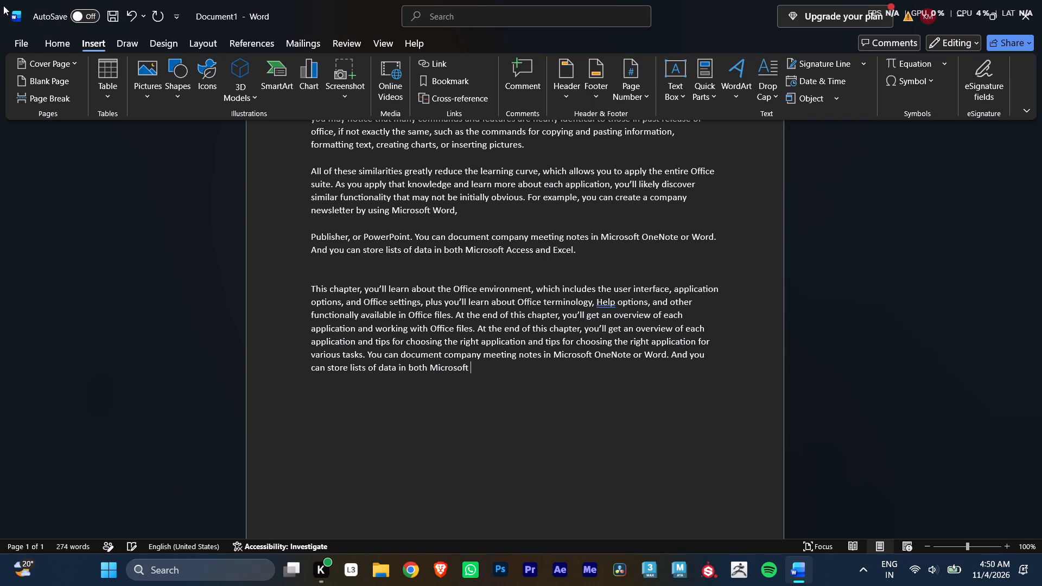
text(cce)
text(xcel.)
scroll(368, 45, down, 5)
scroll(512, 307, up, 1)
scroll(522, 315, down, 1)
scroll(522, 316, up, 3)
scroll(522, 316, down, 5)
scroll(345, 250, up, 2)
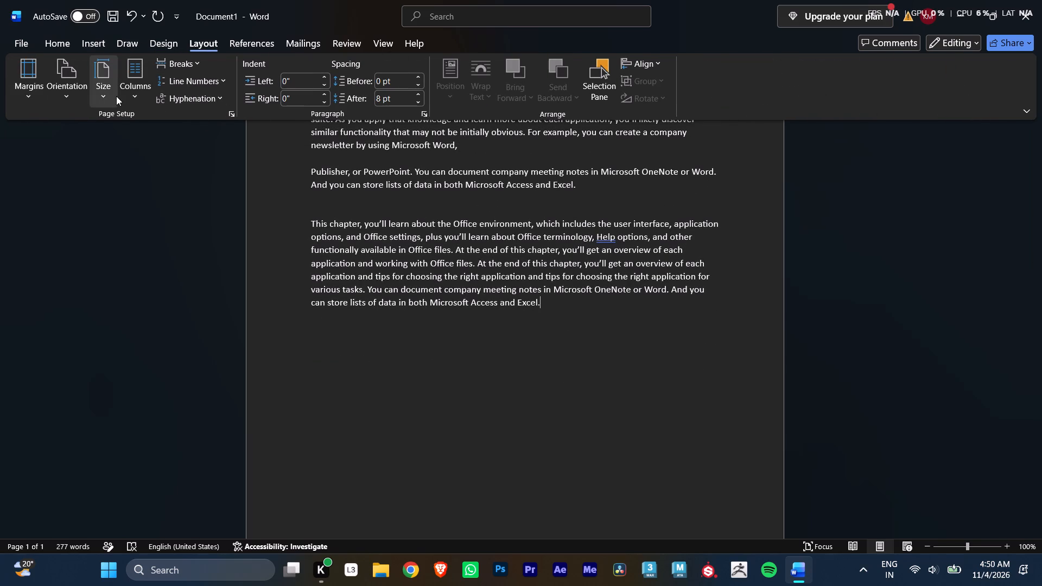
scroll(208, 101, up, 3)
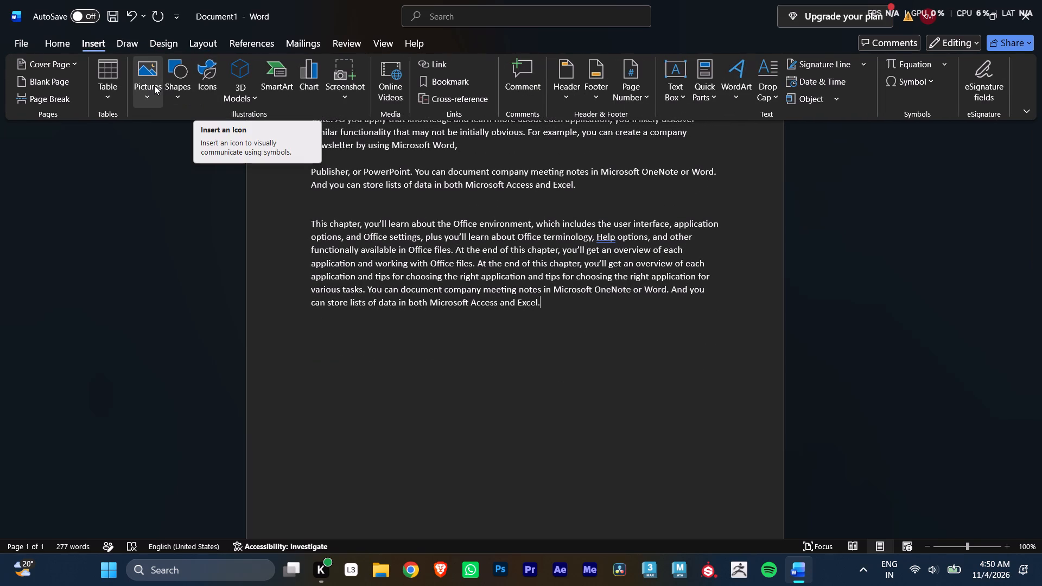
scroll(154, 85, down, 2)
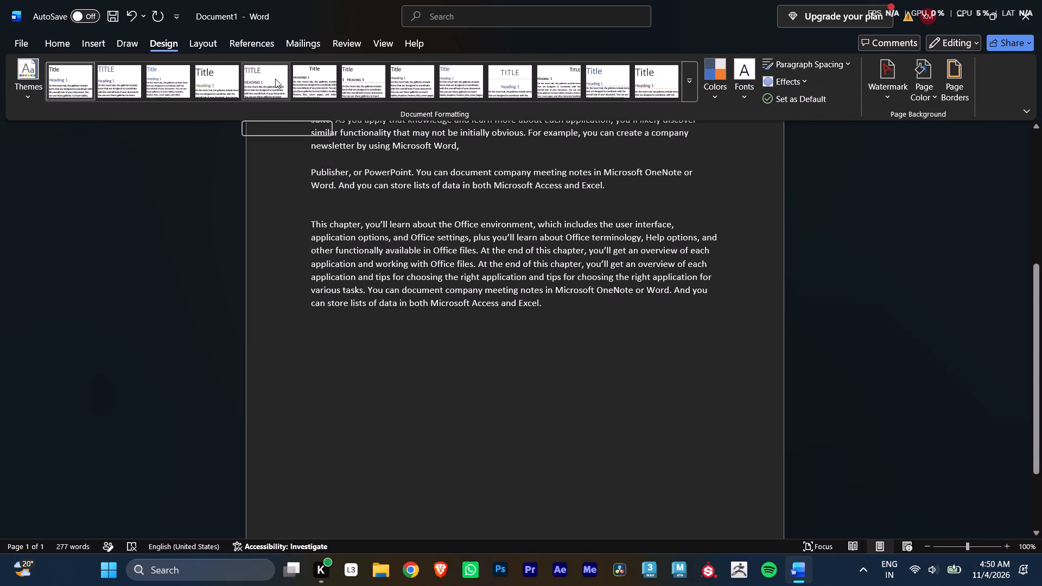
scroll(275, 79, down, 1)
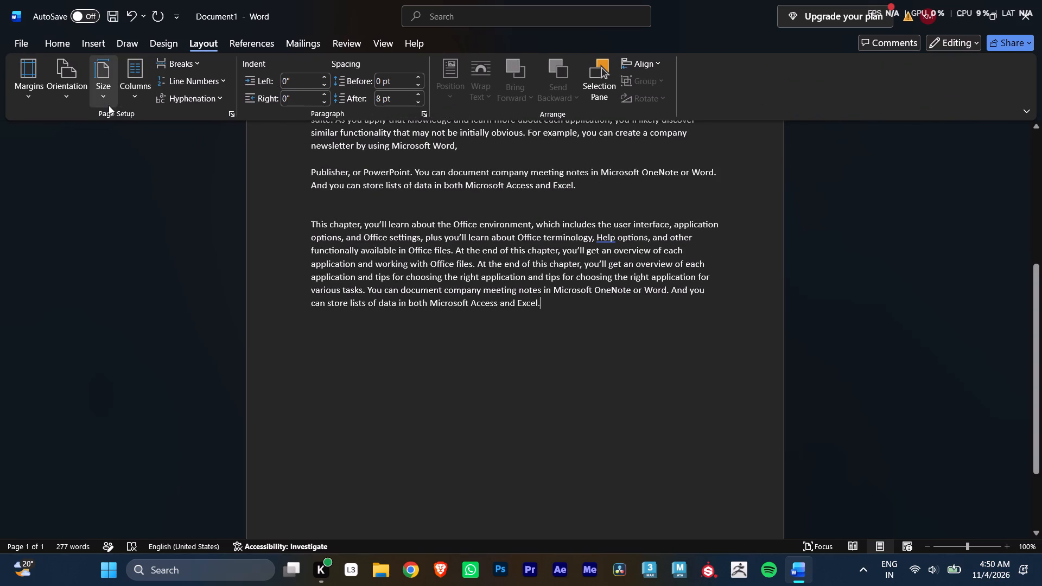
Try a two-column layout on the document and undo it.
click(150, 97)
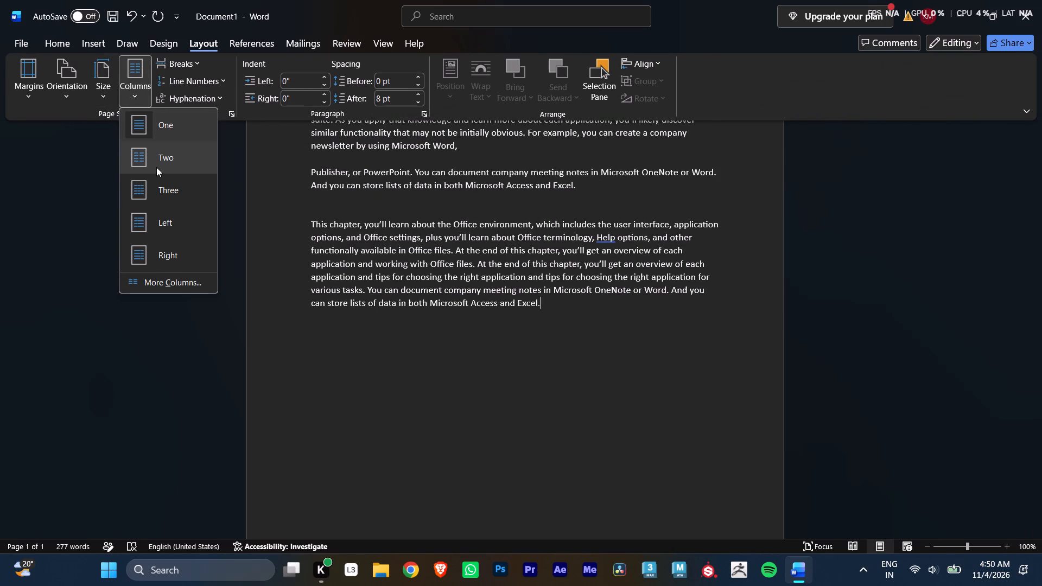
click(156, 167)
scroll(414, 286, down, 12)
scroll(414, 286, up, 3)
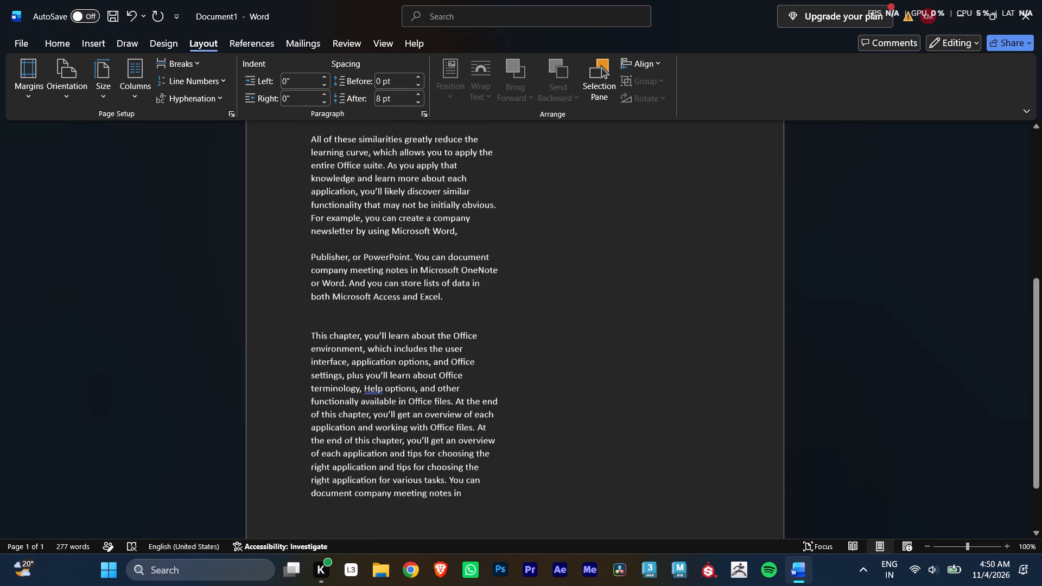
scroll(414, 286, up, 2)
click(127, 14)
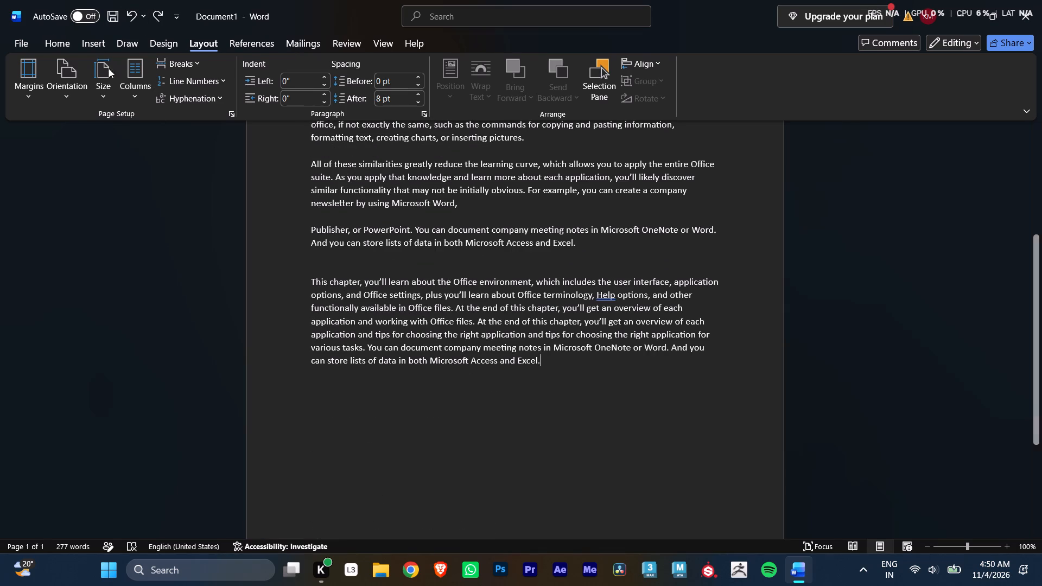
Start saving the document as a new file and choose the Downloads folder as its location.
click(110, 11)
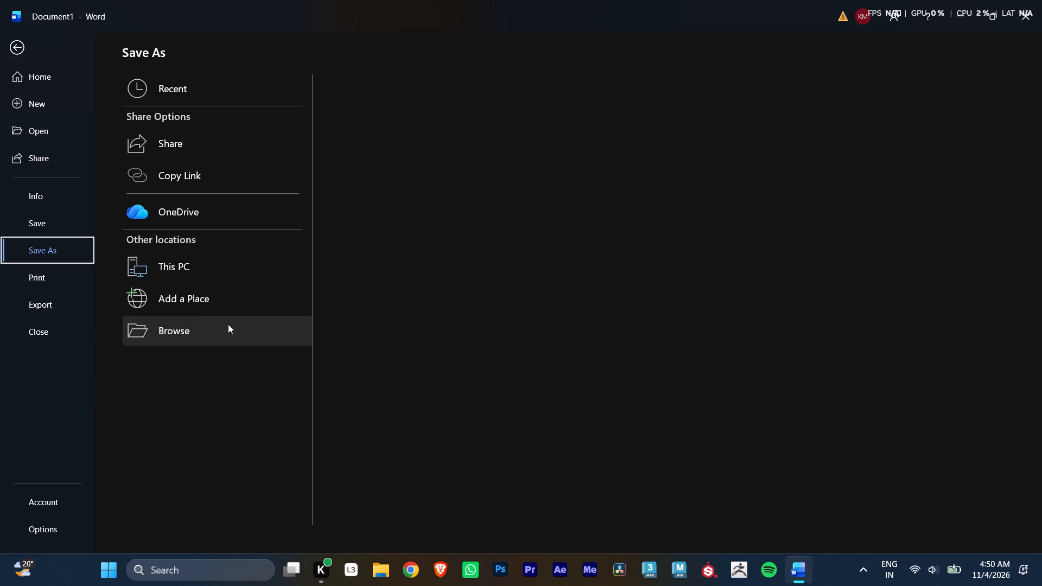
click(189, 329)
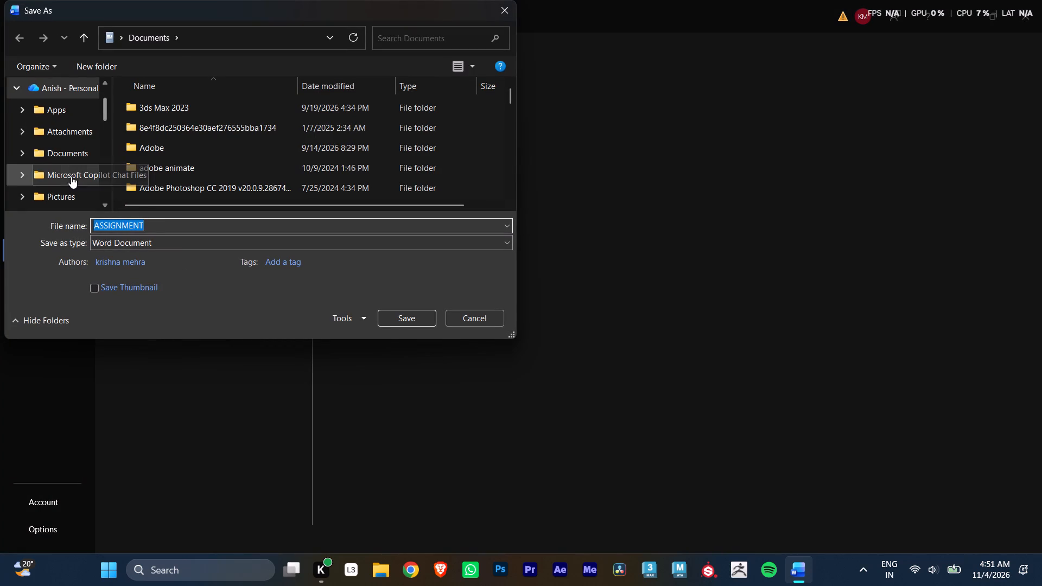
scroll(71, 177, up, 4)
scroll(69, 163, down, 1)
scroll(69, 163, up, 1)
scroll(69, 163, down, 2)
scroll(69, 163, up, 1)
scroll(69, 163, down, 1)
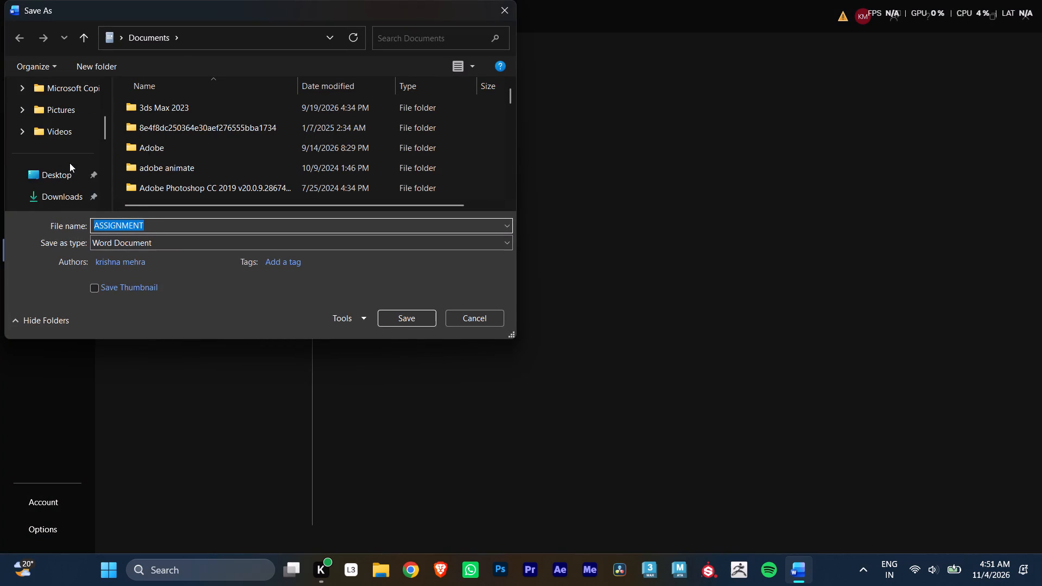
click(69, 199)
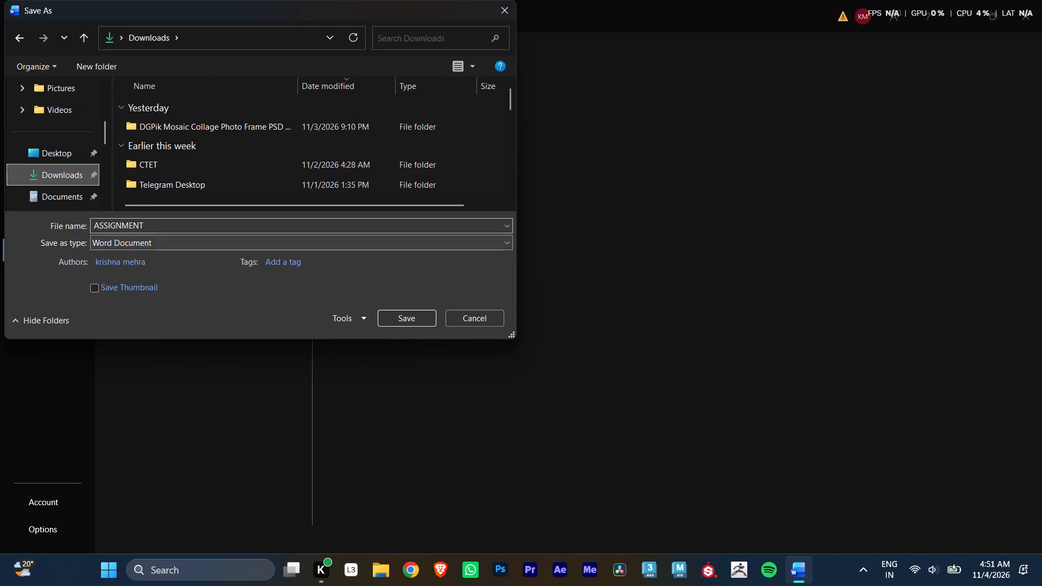
Set the file name to "ASSIGNMENT 7" for the document being saved.
click(198, 226)
click(198, 226)
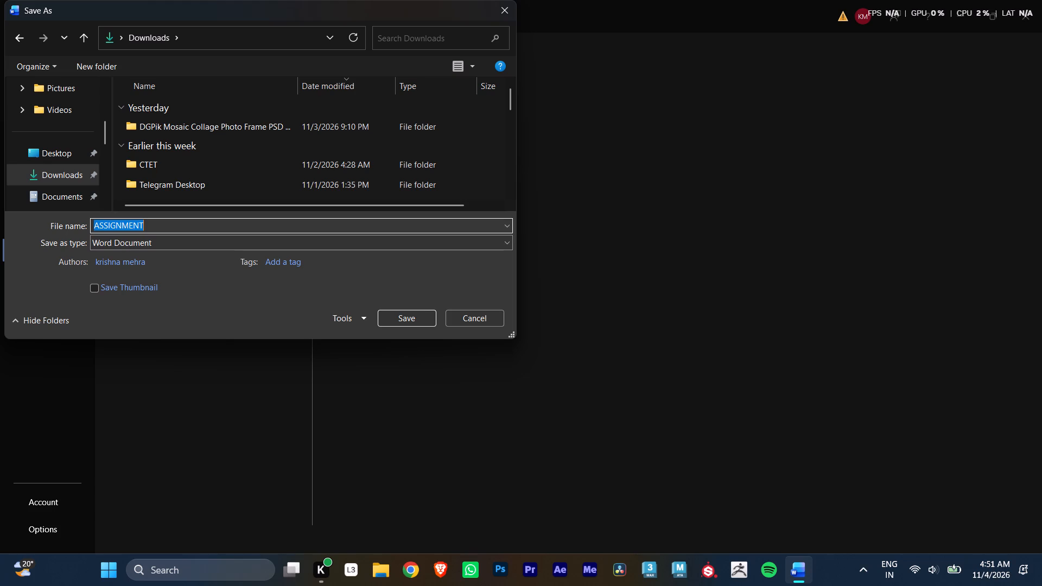
key(Right)
key(space)
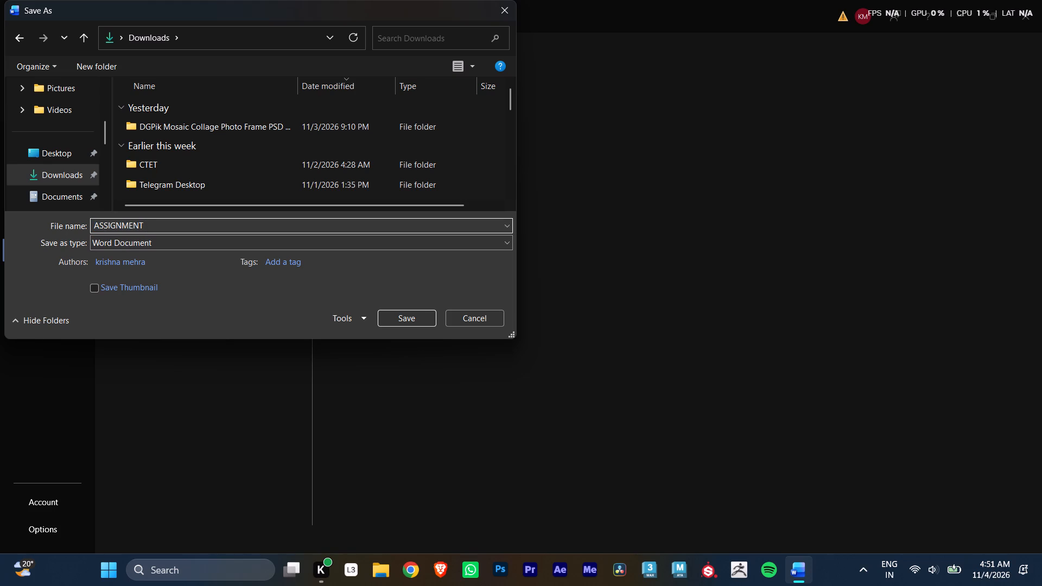
key(7)
Create a folder named "aman" in Downloads and save the document inside it.
right_click(119, 131)
click(162, 249)
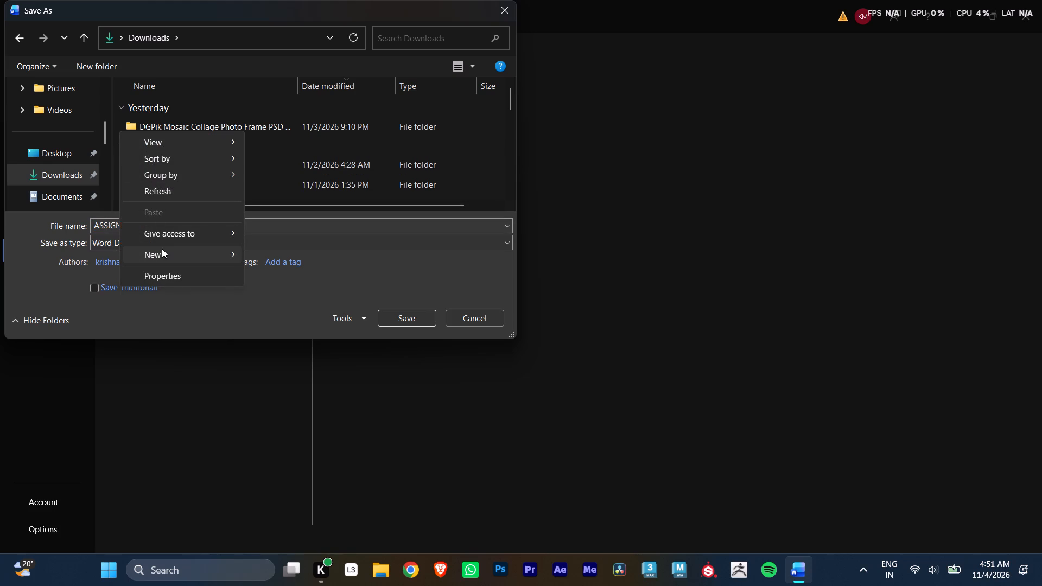
click(308, 257)
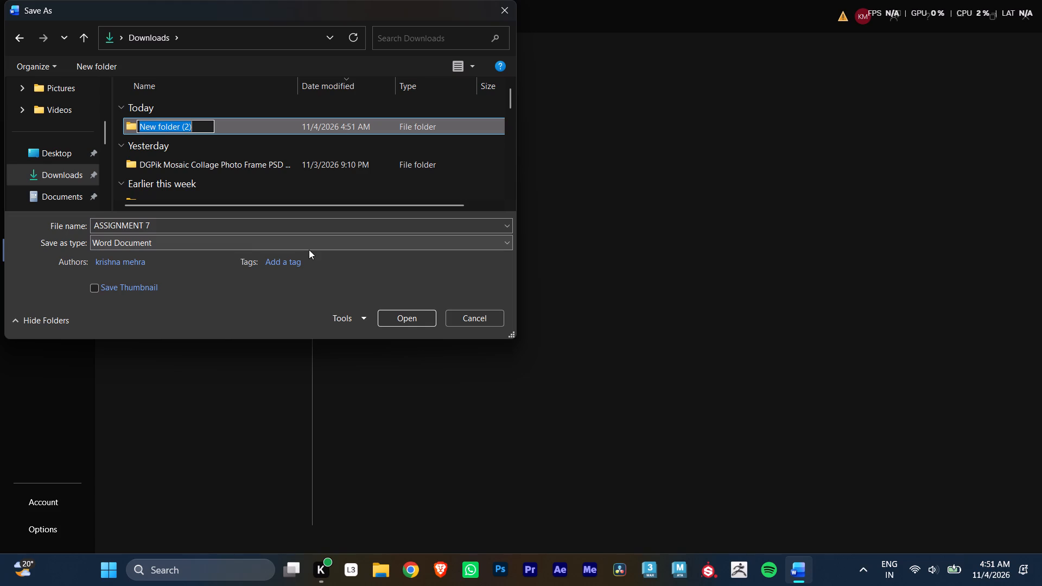
scroll(309, 245, down, 1)
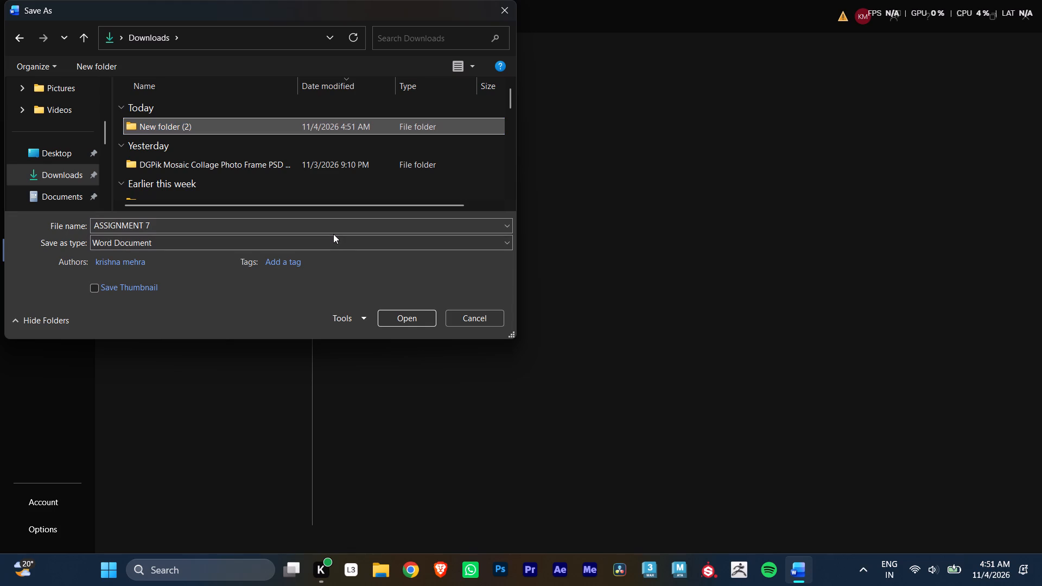
right_click(194, 125)
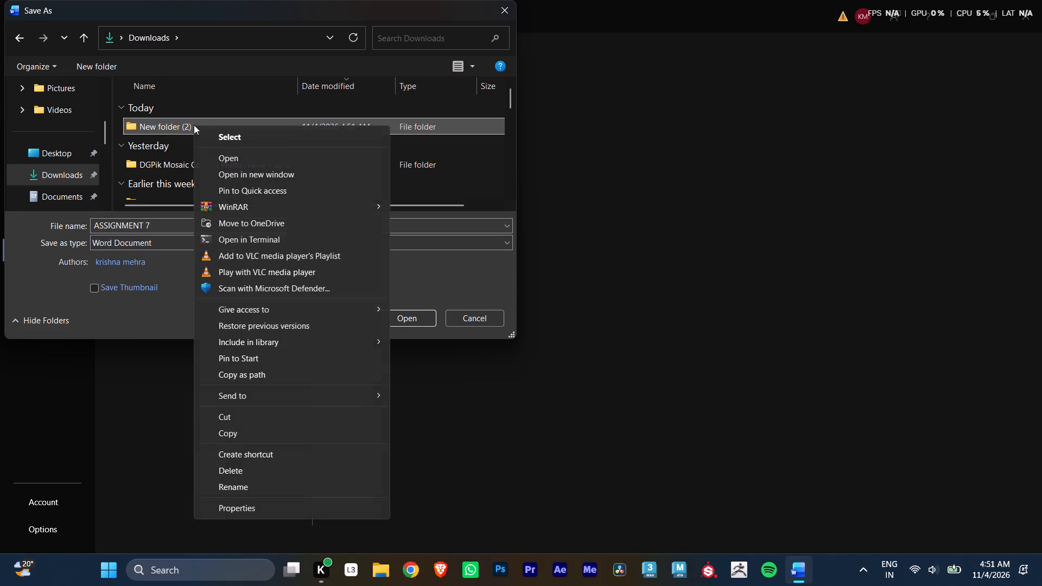
click(242, 487)
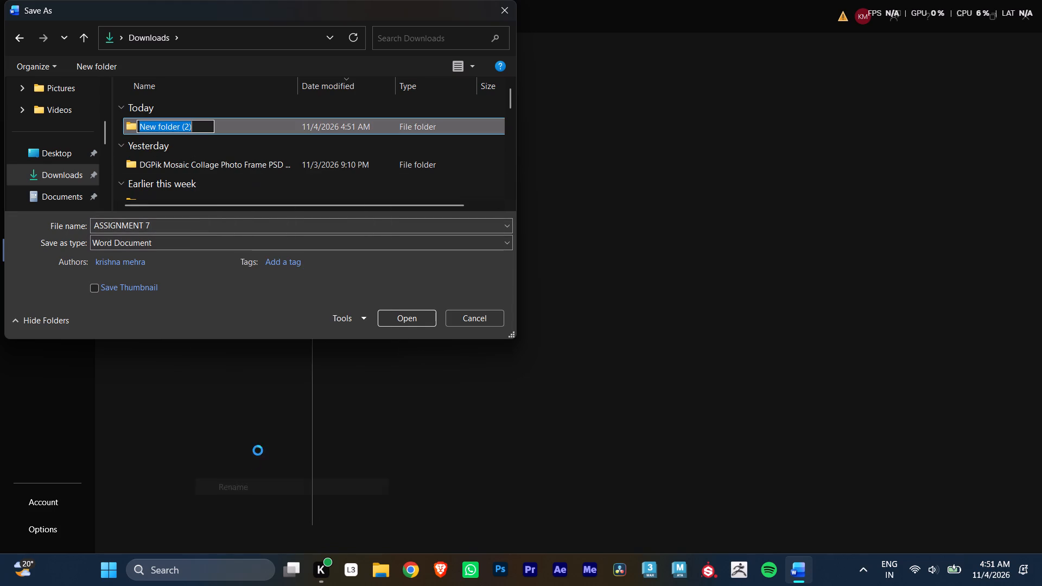
text(aman)
key(Return)
key(Return)
key(Return)
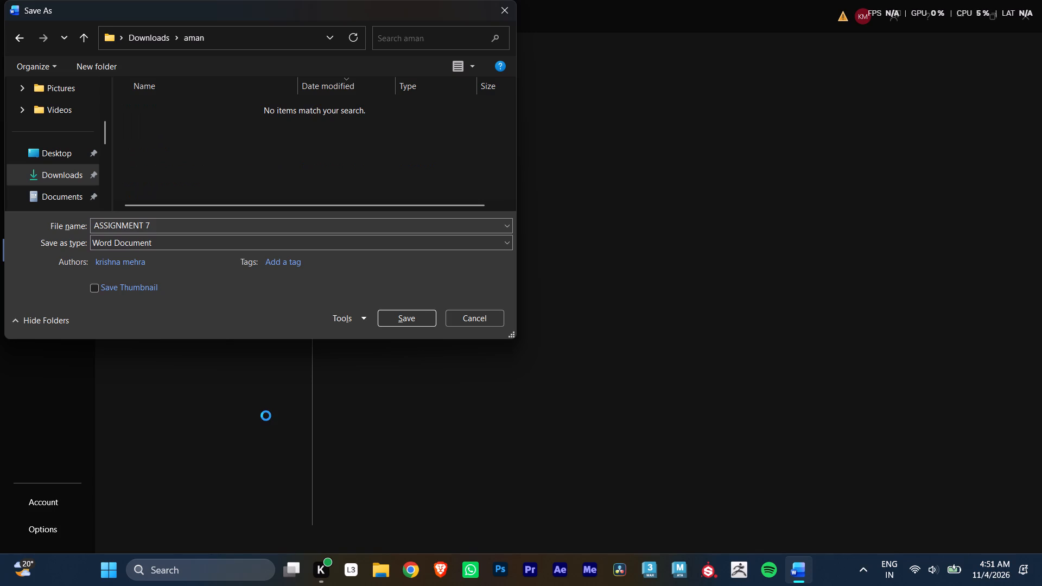
click(406, 323)
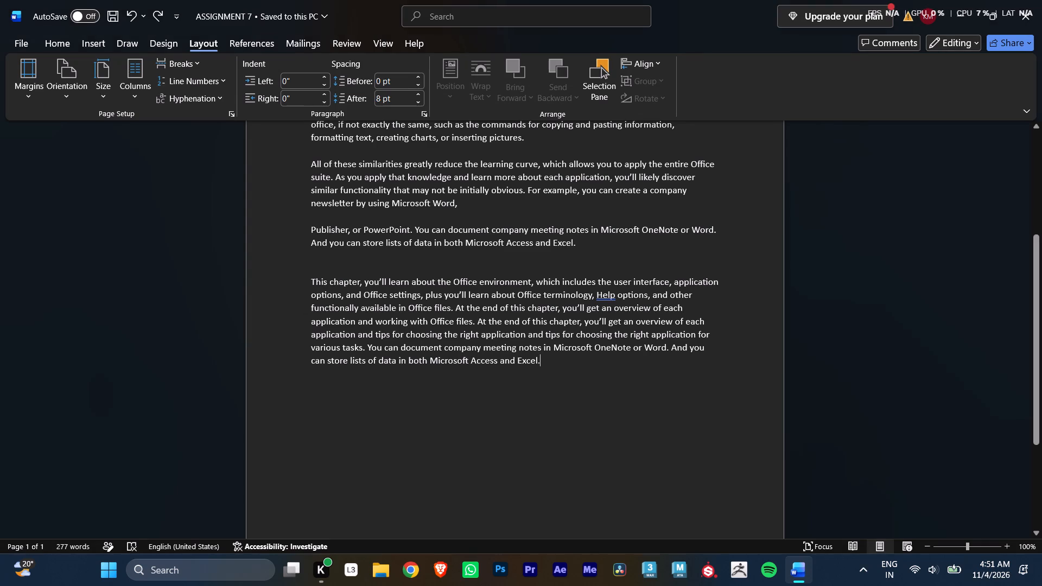
Create a new blank document and enter the centered 14 pt title "ASSIGNMENT -8".
key(ctrl+n)
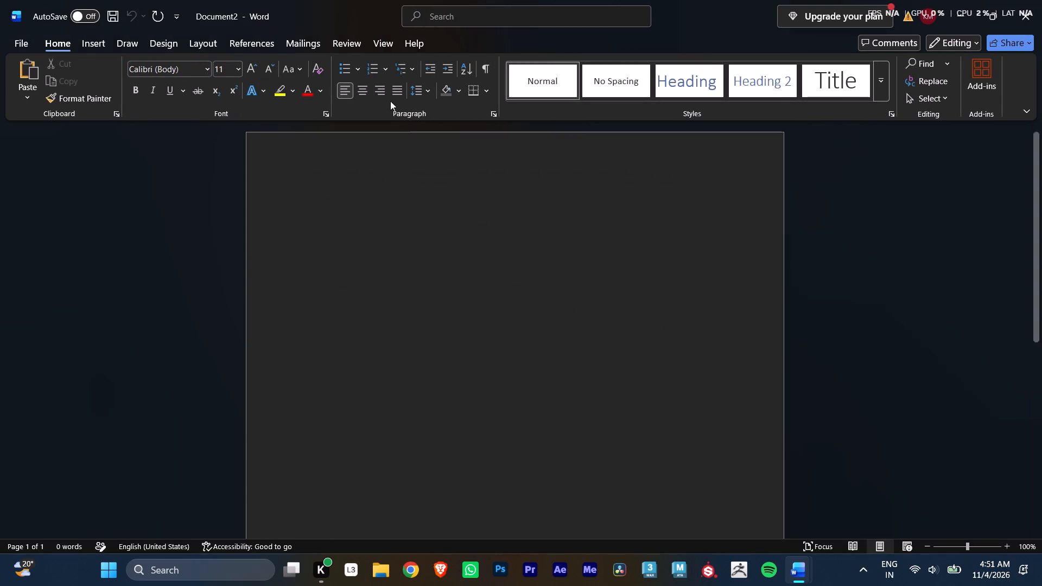
click(358, 91)
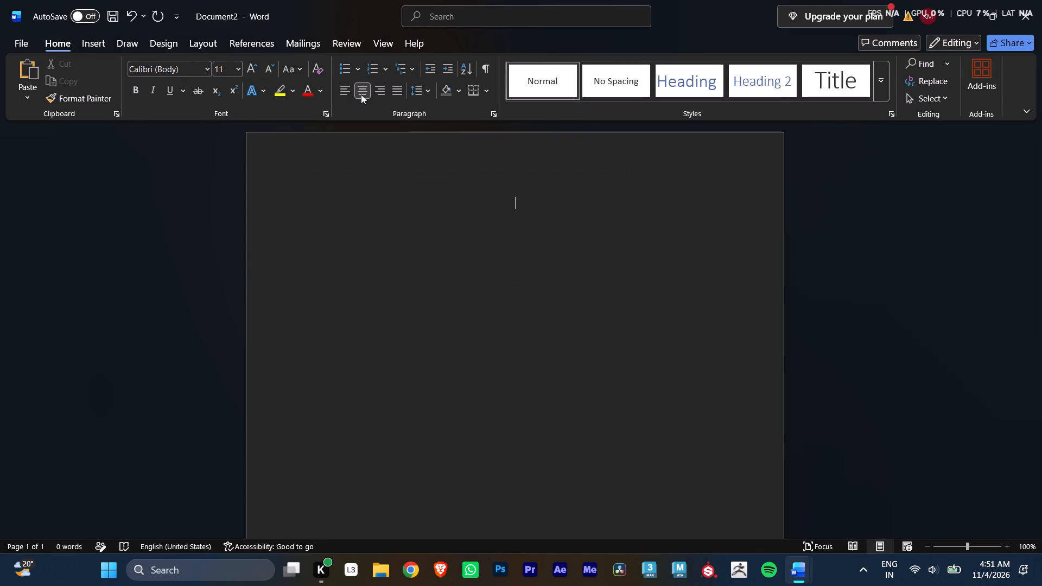
key(a)
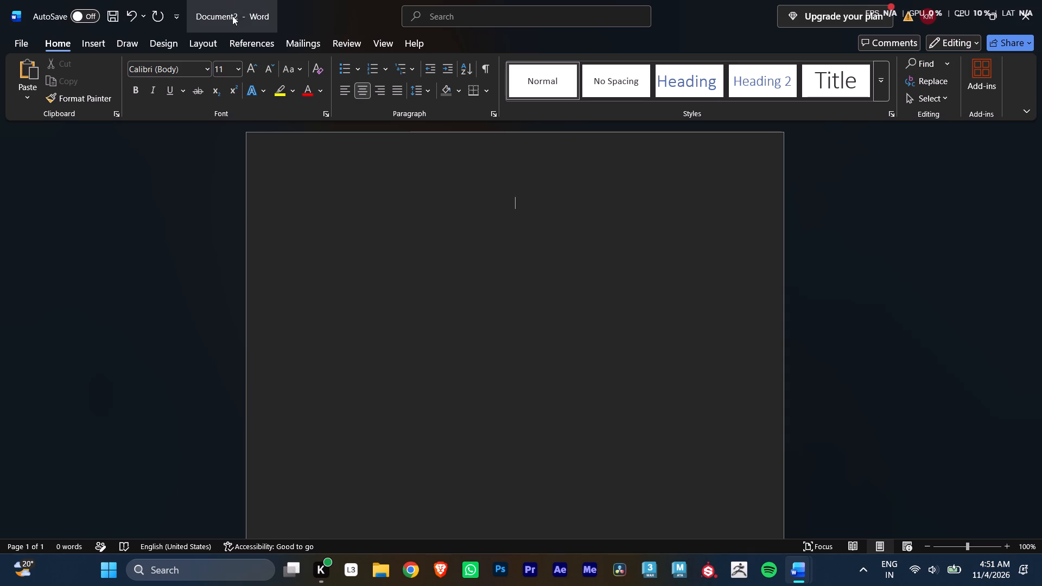
click(250, 63)
click(250, 67)
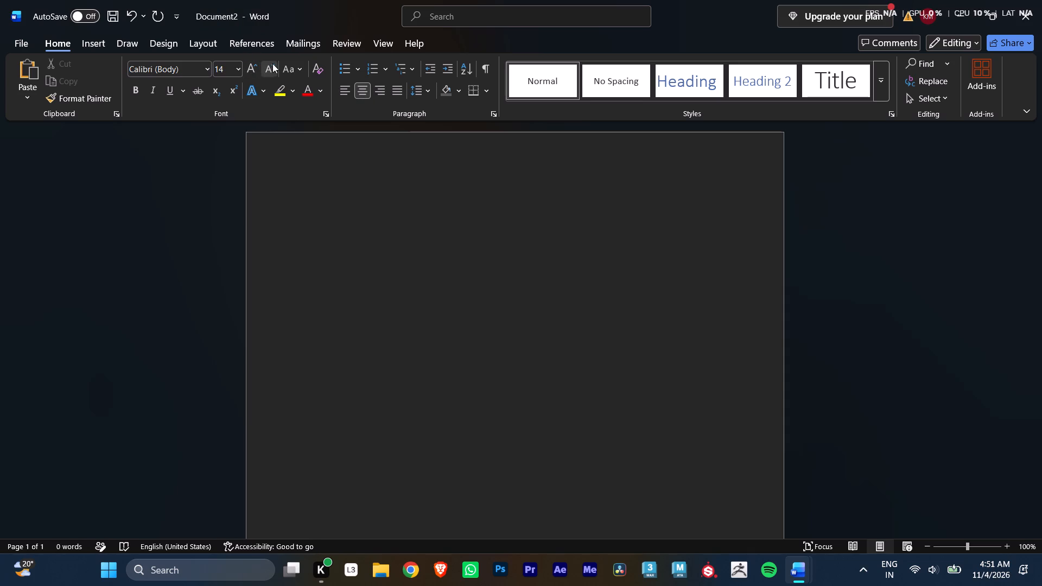
text(ASSIGNMENT)
key(space)
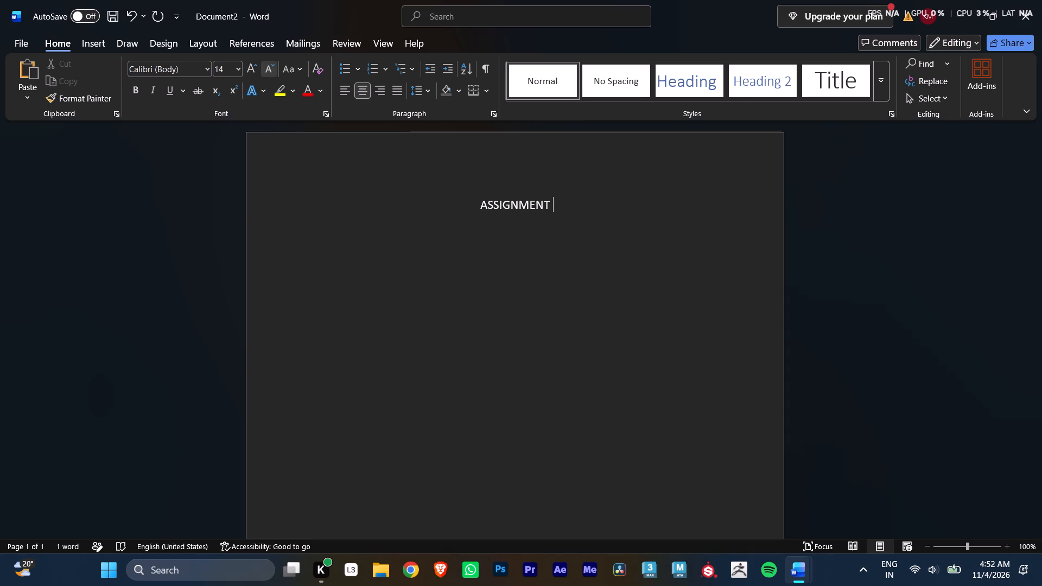
text(-8)
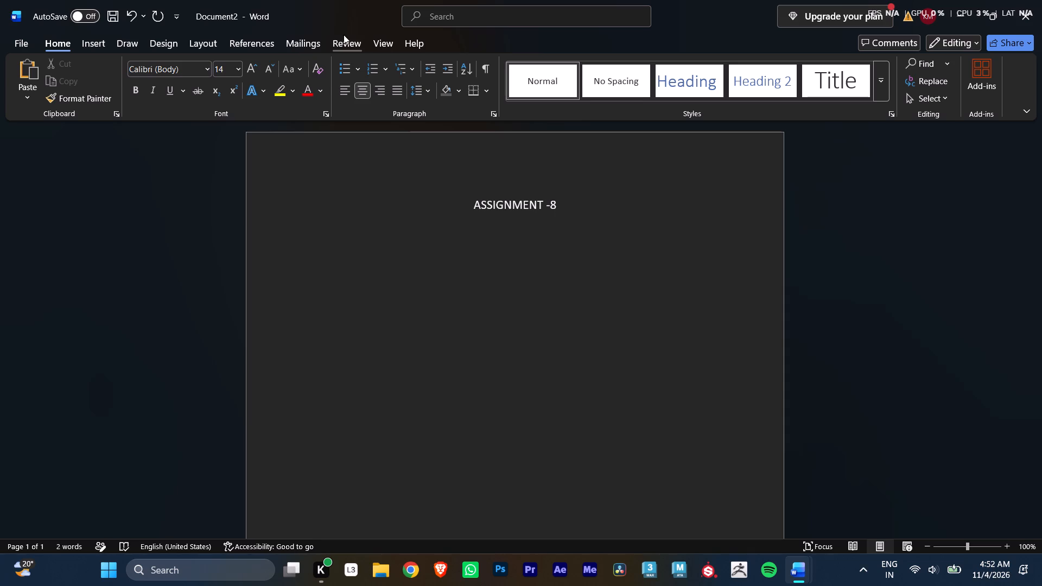
Shade the "ASSIGNMENT -8" title paragraph with a blue theme color that displays as light blue.
triple_click(509, 211)
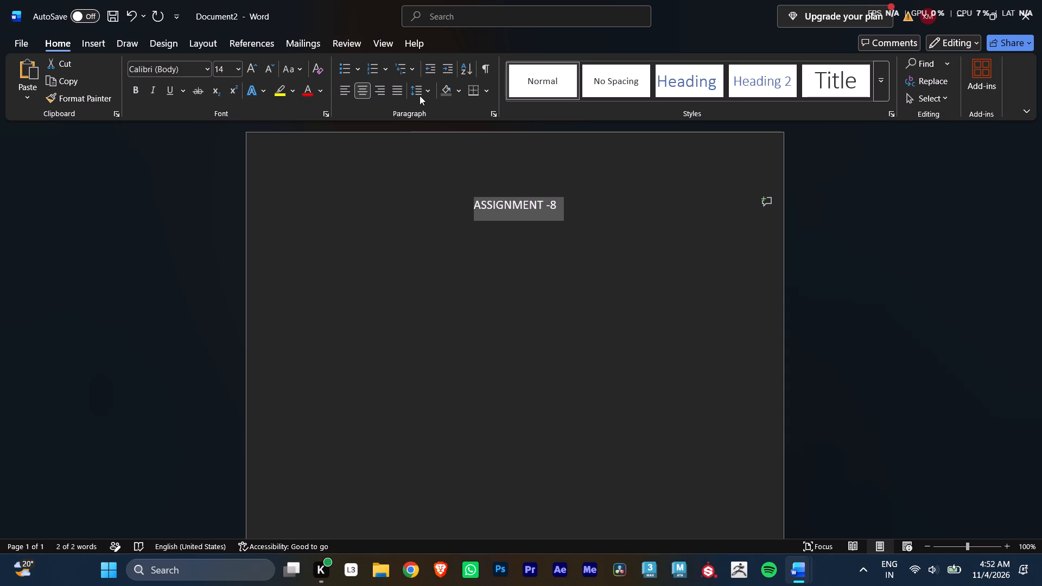
click(459, 94)
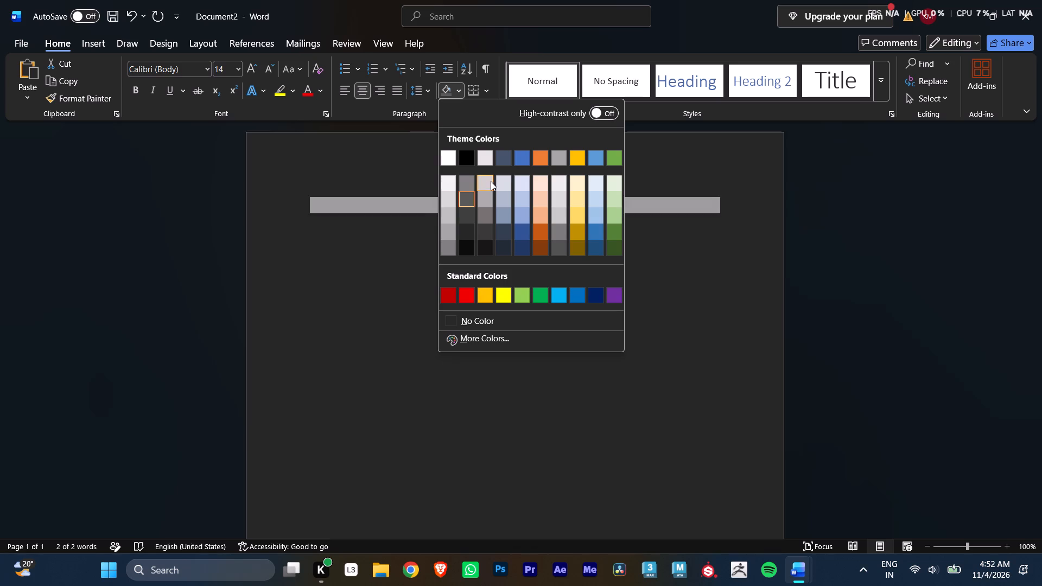
click(522, 235)
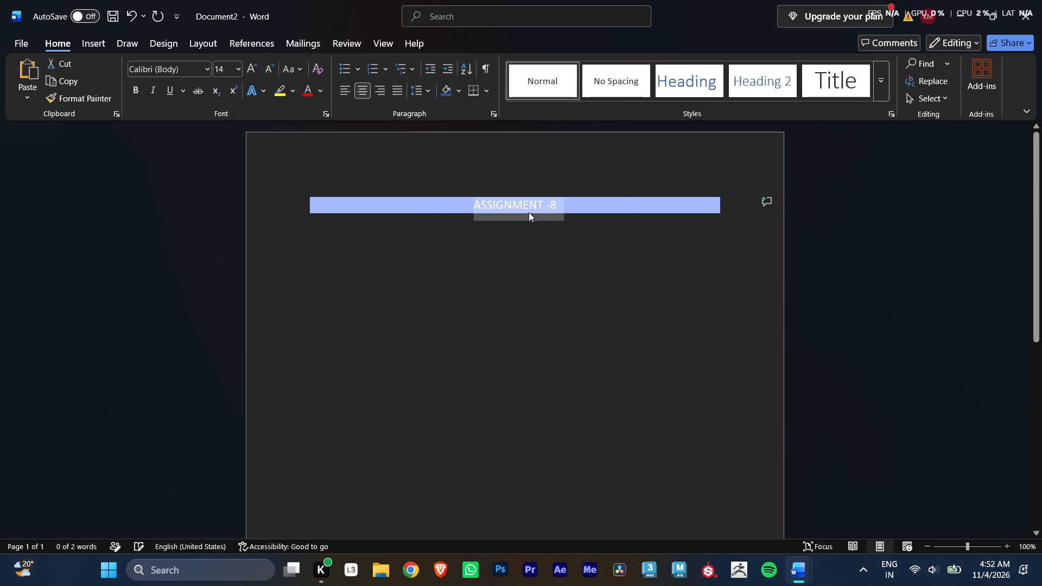
Leave an empty line below the title and start a left-aligned, bold 11 pt line reading "Use References".
double_click(330, 233)
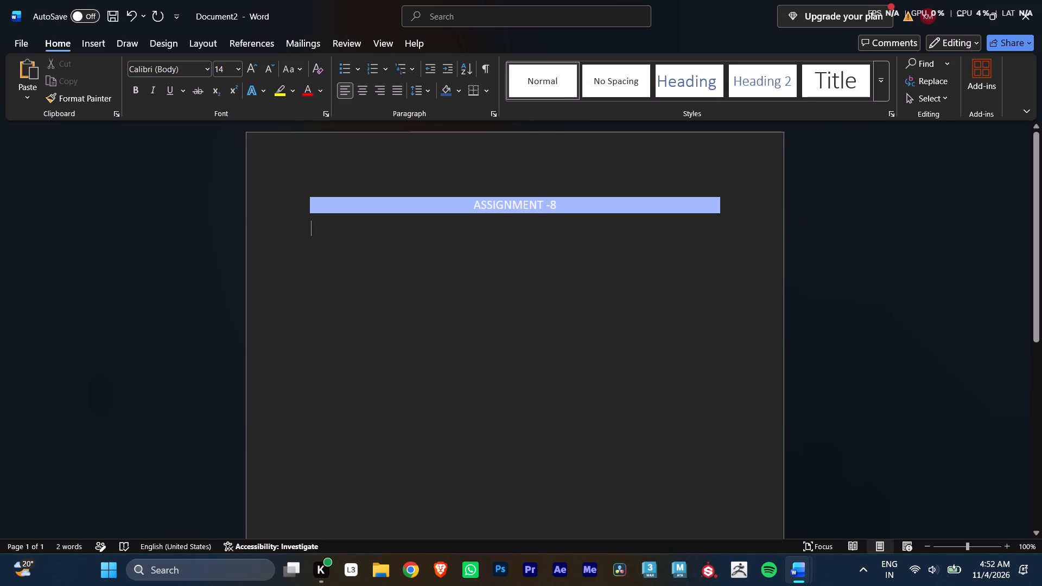
click(133, 96)
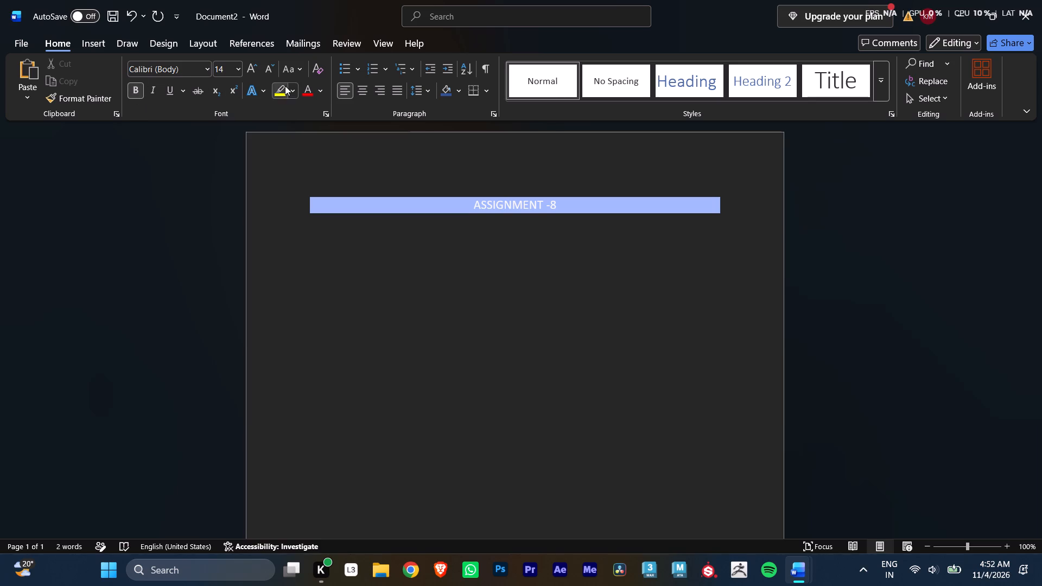
click(265, 68)
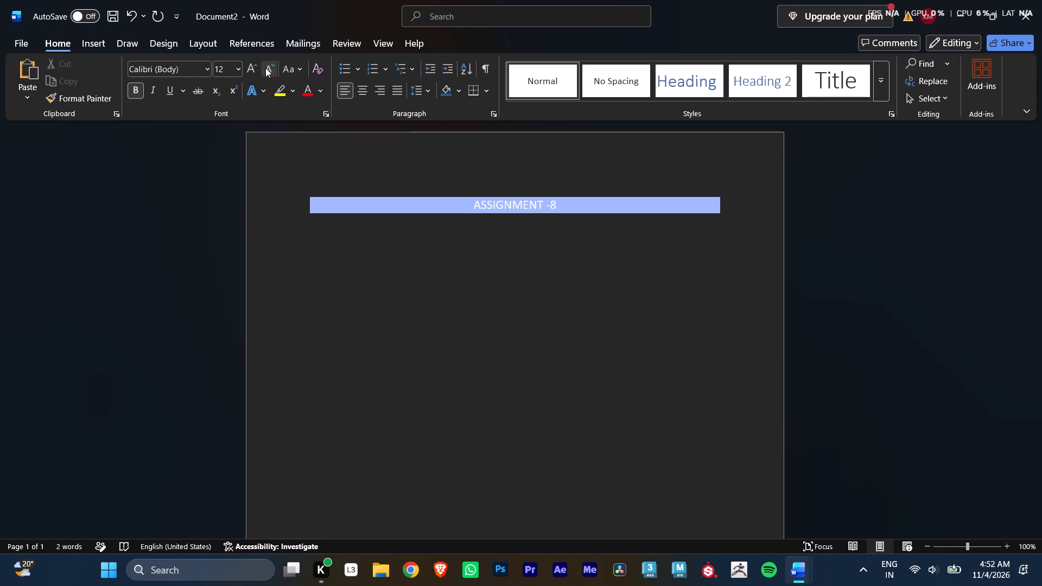
click(264, 69)
key(Return)
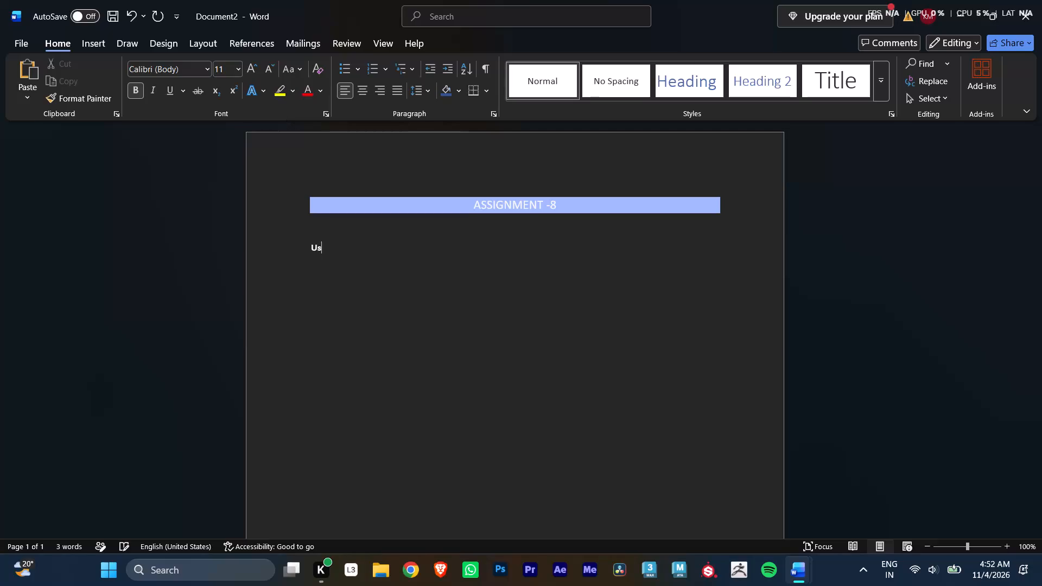
key(r)
key(BackSpace)
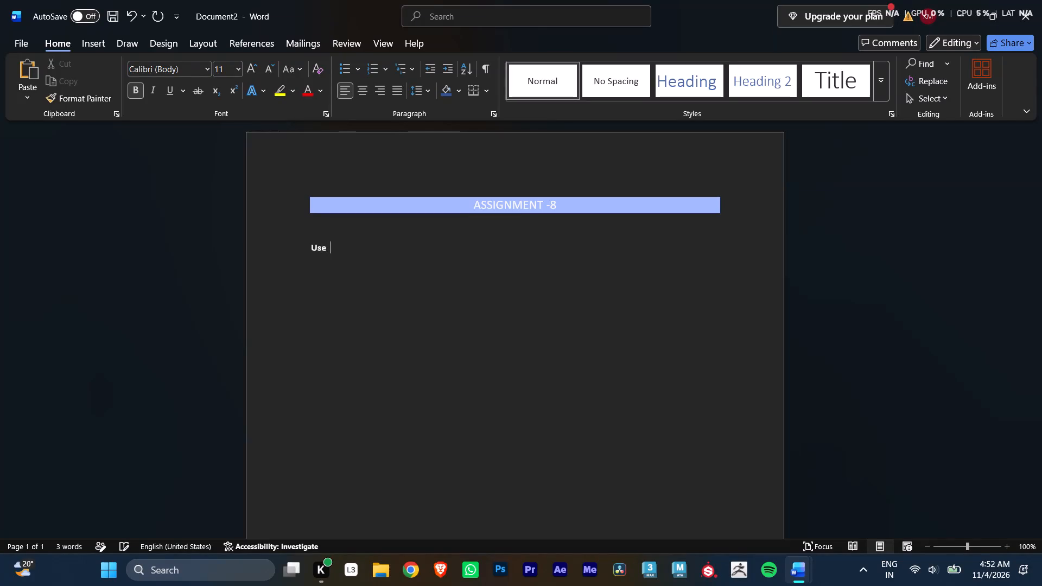
key(BackSpace)
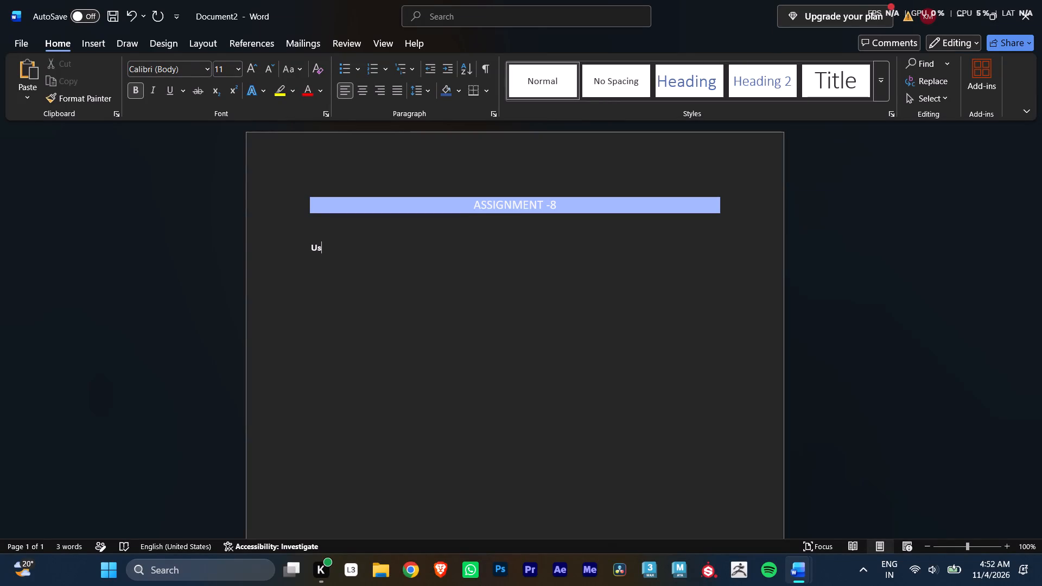
text(e)
key(space)
text(ef)
text(erence)
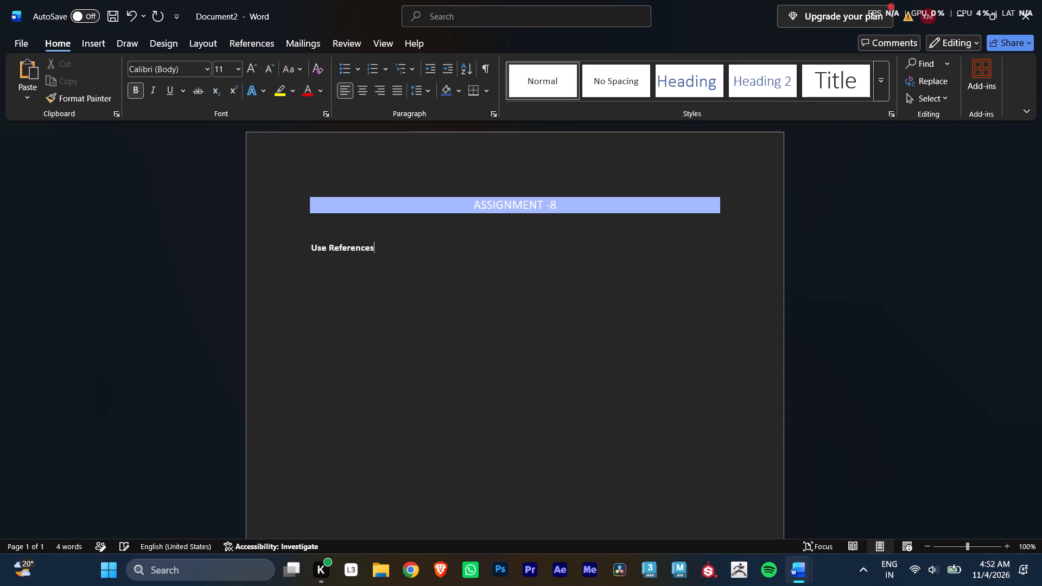
Complete the "Use References" line so it reads "Use References Tab (Table of Contents & Insert Footnote options)".
key(t)
text(ab)
key(space)
key(shift+parenleft)
text(able of)
key(space)
key(c)
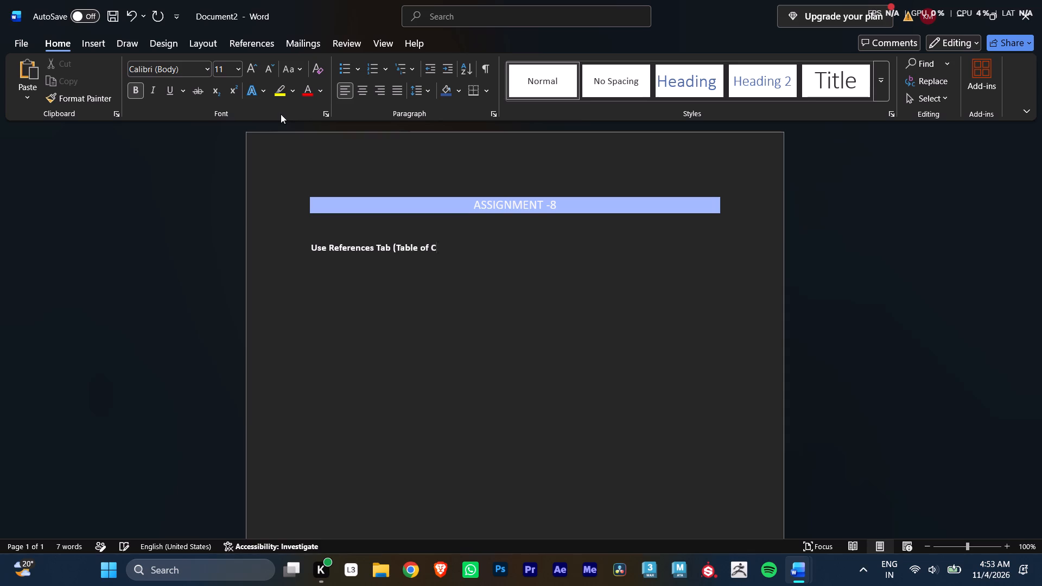
text(ontents)
key(space)
key(shift+ampersand)
text(nsert)
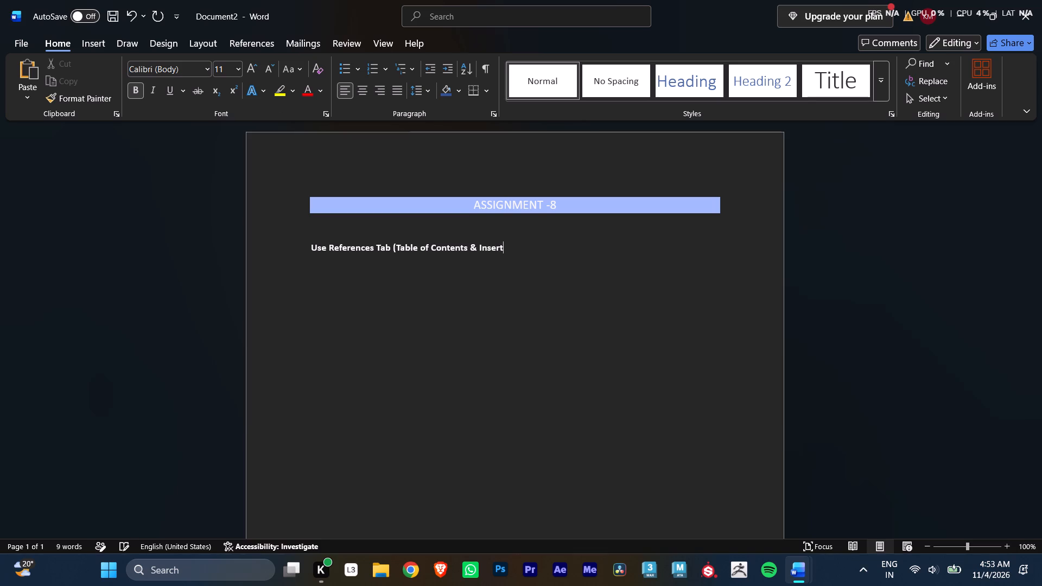
key(space)
key(f)
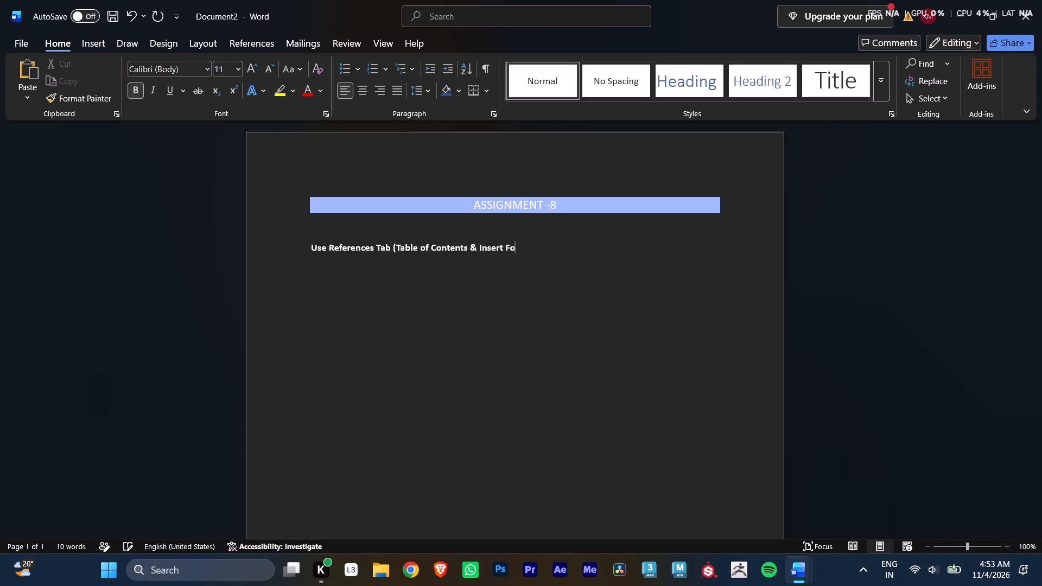
text(tnote options)
key(shift+parenright)
Center the "Use References Tab (Table of Contents & Insert Footnote options)" line and enlarge it to 14 pt.
drag(309, 254, 309, 253)
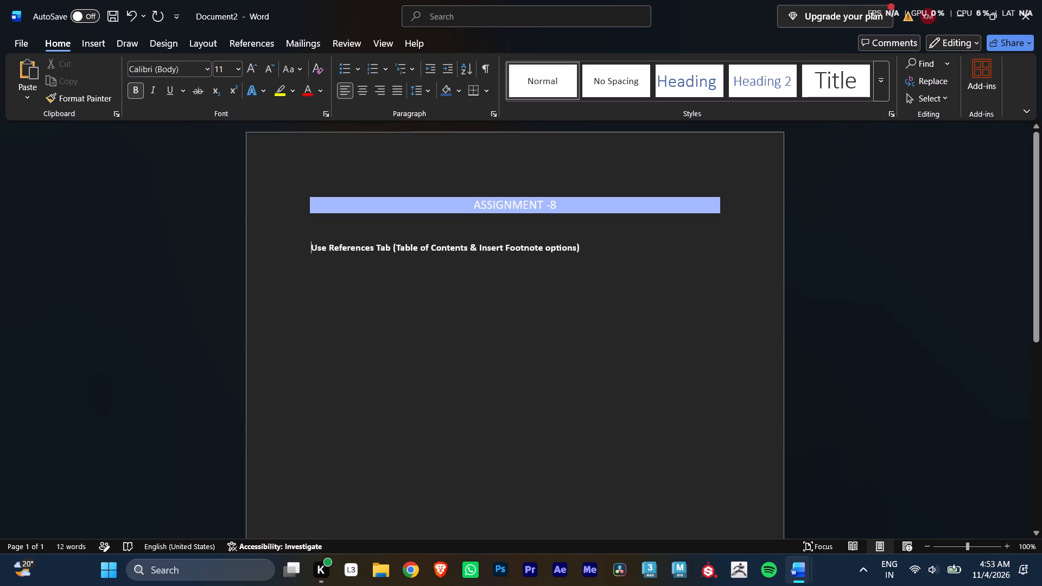
drag(309, 253, 624, 251)
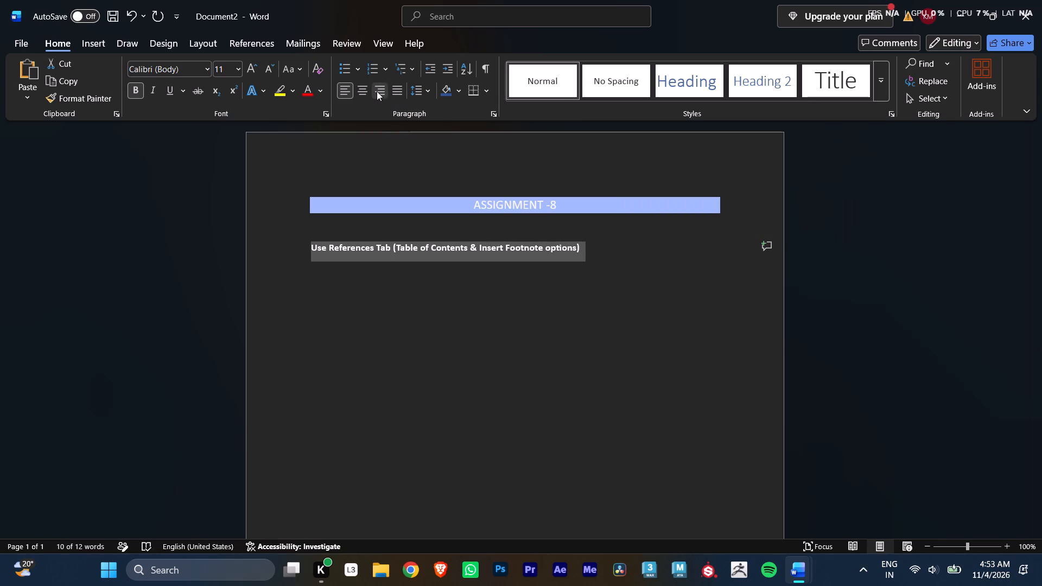
click(367, 91)
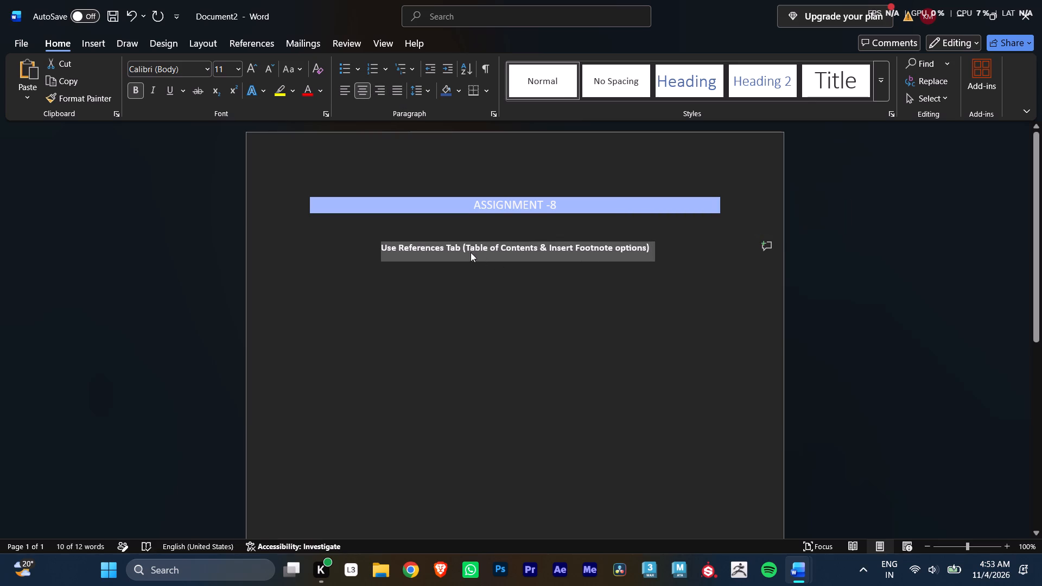
click(249, 72)
click(249, 72)
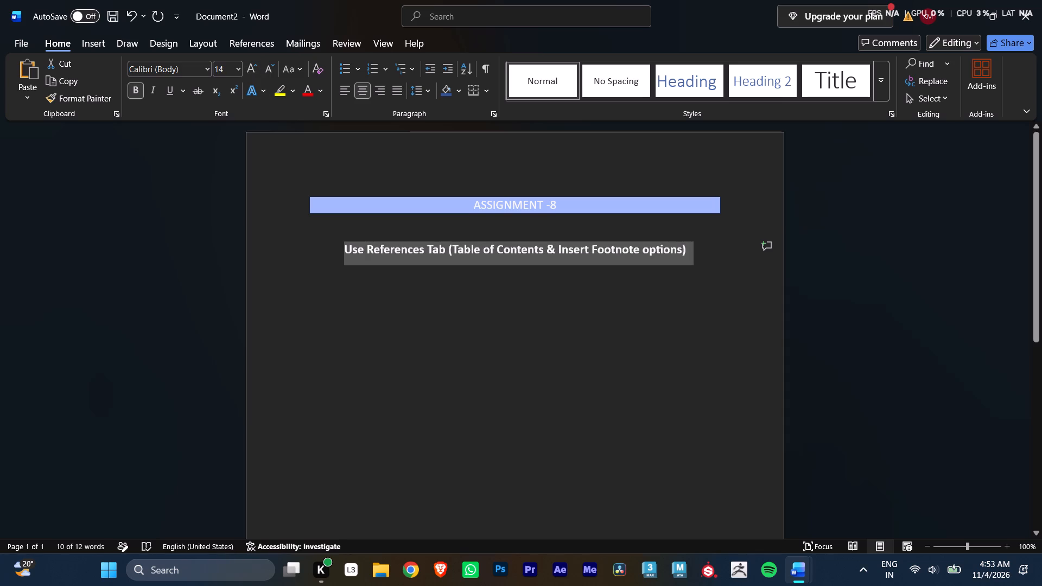
Leave two empty lines below the centered subtitle and set up a new left-aligned, bold 12 pt line.
click(700, 263)
key(Return)
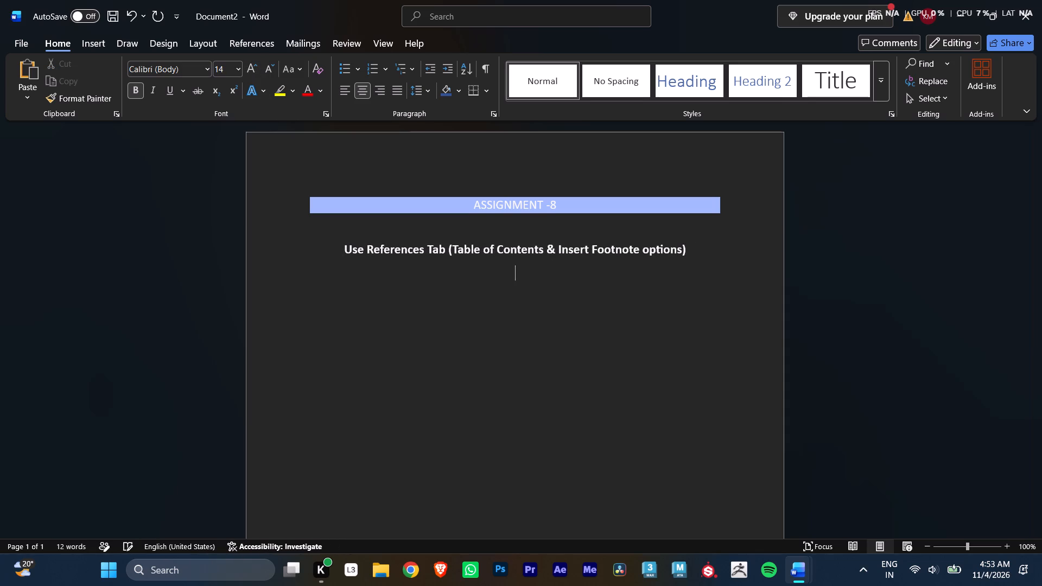
click(349, 94)
key(Return)
click(266, 68)
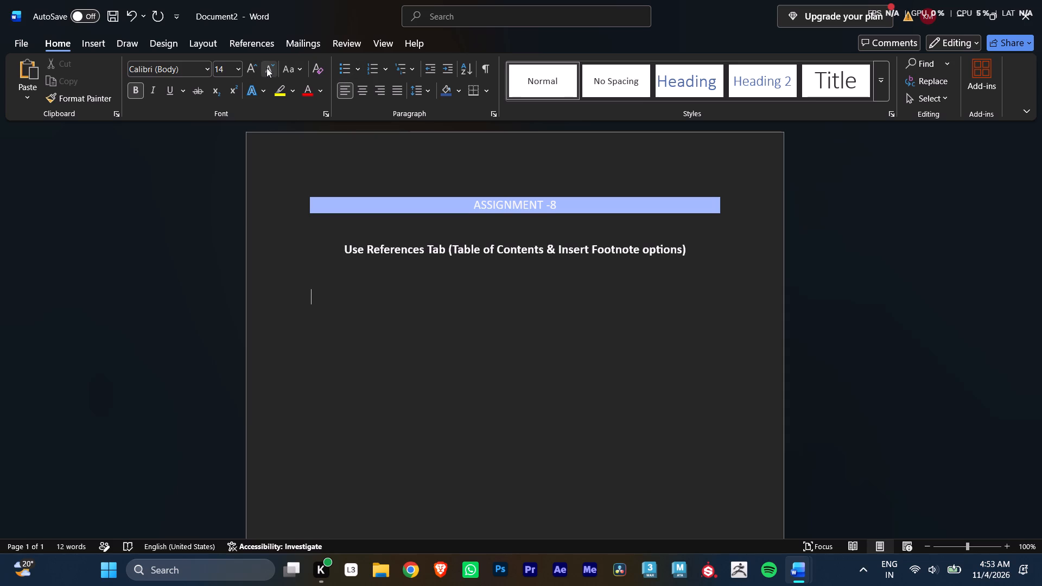
click(266, 68)
click(252, 67)
key(Return)
Enter the contents line "Fundamental of computer" with a row of dots leading to page number 2, kept on one line.
key(f)
text(un)
text(damental of c)
key(o)
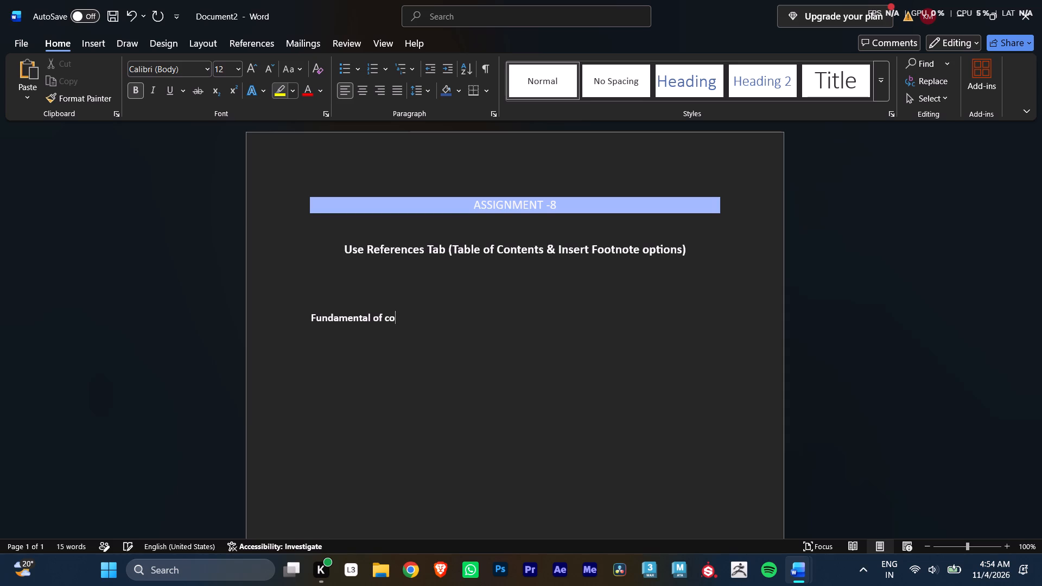
key(m)
key(p)
key(u)
key(t)
text(er)
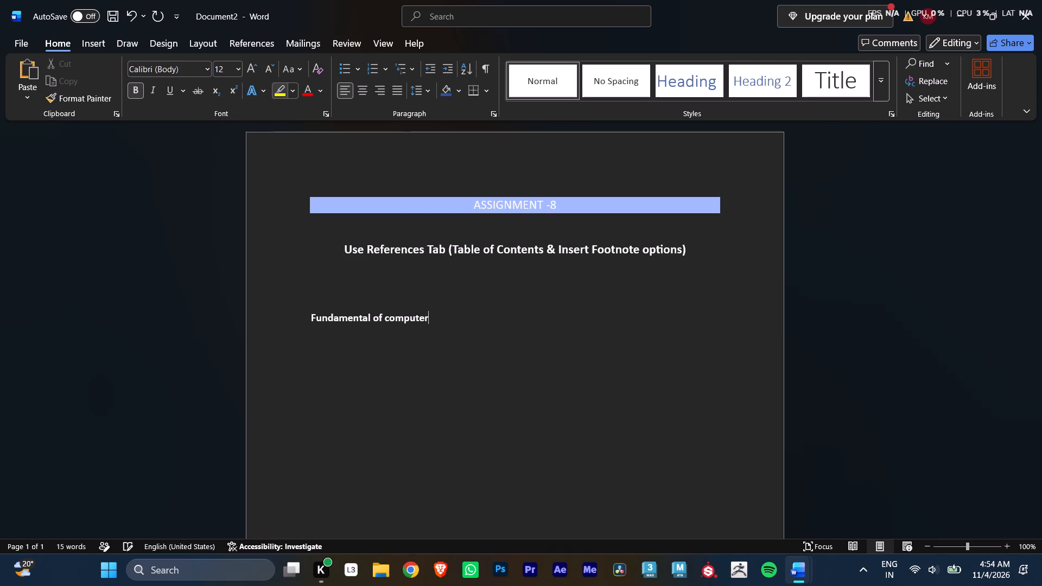
key(period)
key(period)
key(period)
key(period)
key(period)
key(period)
key(period)
key(period)
key(period)
key(period)
key(period)
key(period)
key(period)
key(period)
key(period)
key(period)
key(period)
key(period)
key(period)
key(period)
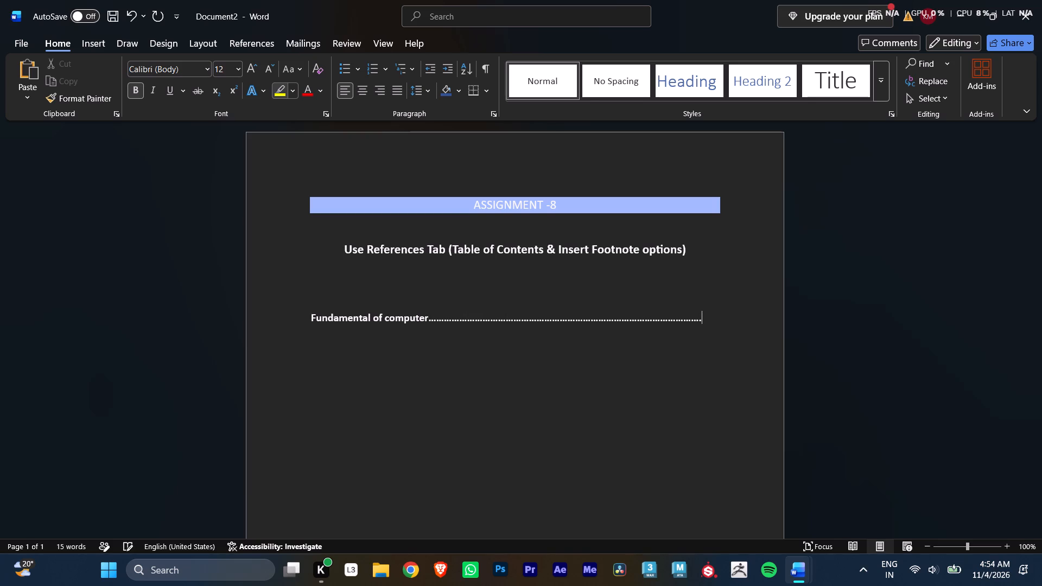
text(.......)
key(BackSpace)
key(2)
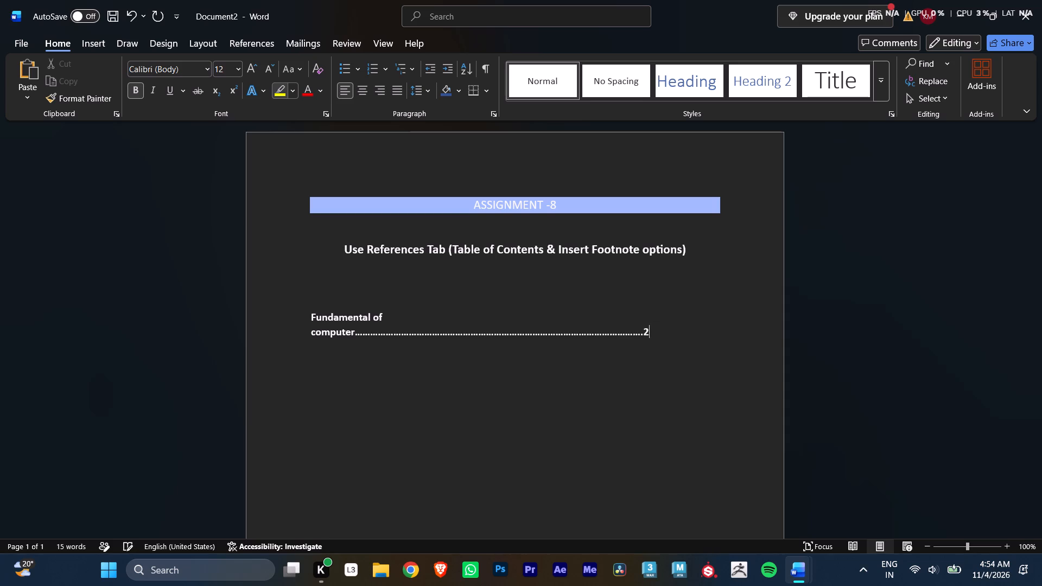
key(BackSpace)
key(BackSpace)
key(2)
key(BackSpace)
key(BackSpace)
key(BackSpace)
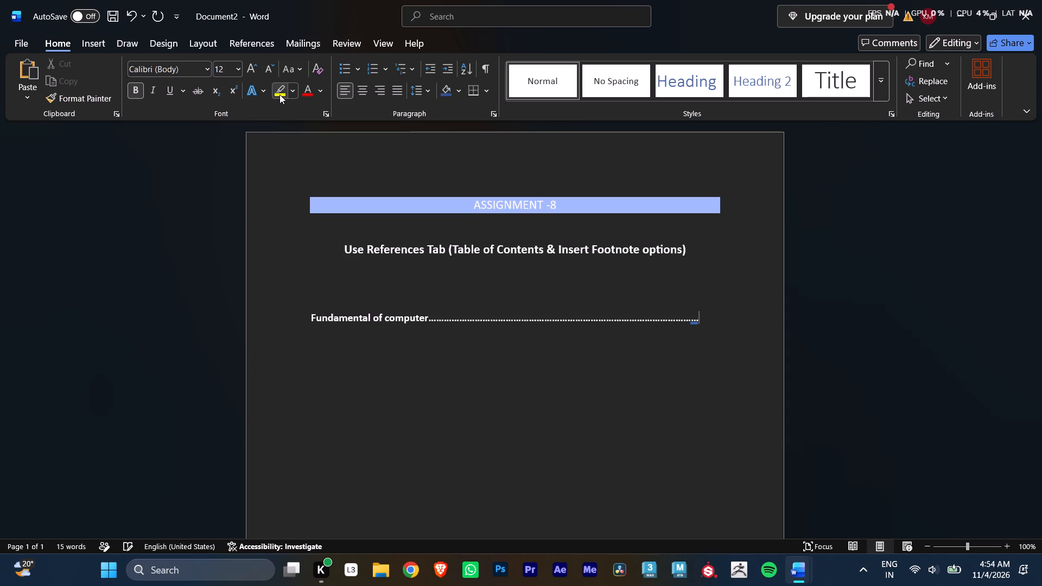
key(2)
key(Return)
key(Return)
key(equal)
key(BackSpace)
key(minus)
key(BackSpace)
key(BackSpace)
Add the contents line "MS-Paint" with a row of dots extending to page number 15.
text(MS-)
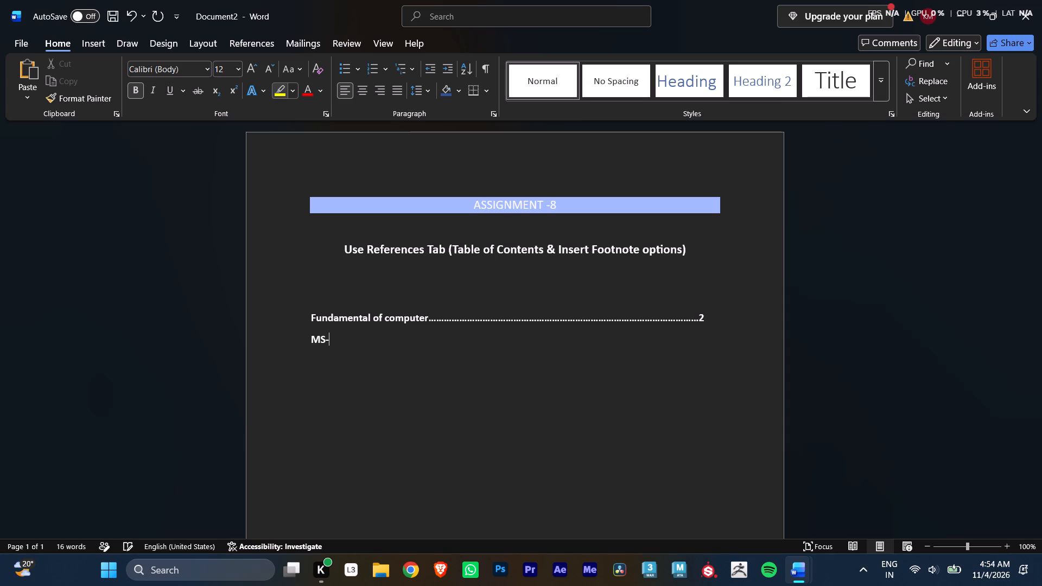
text(aint)
key(period)
key(period)
key(period)
key(period)
key(period)
key(period)
key(period)
key(period)
key(period)
key(period)
key(period)
key(period)
key(period)
key(period)
key(period)
key(period)
key(period)
key(period)
key(period)
key(period)
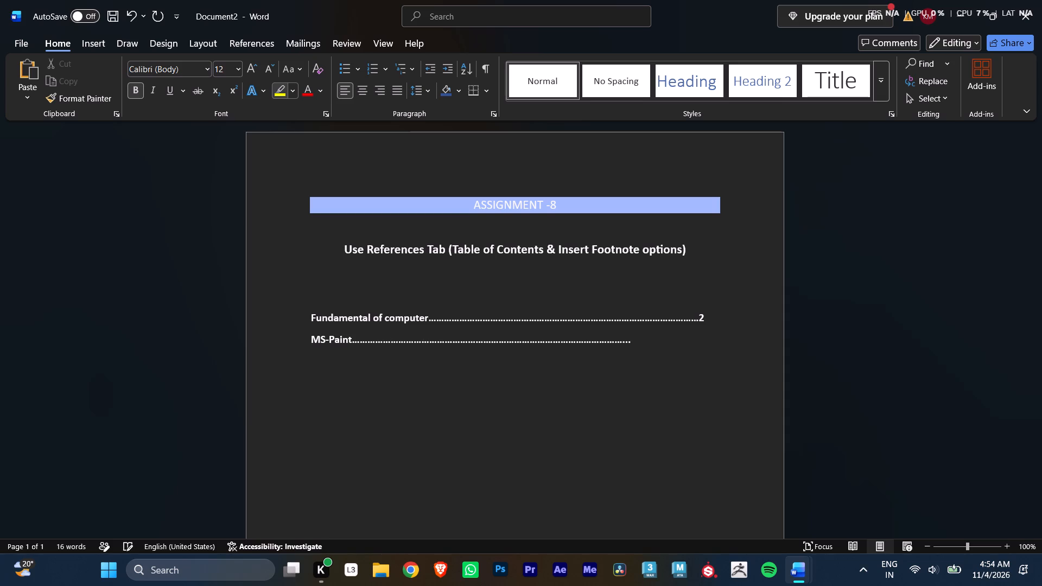
text(.....)
text(15)
Start a third contents line below MS-Paint with the text "MS-Note".
key(Return)
text(MS)
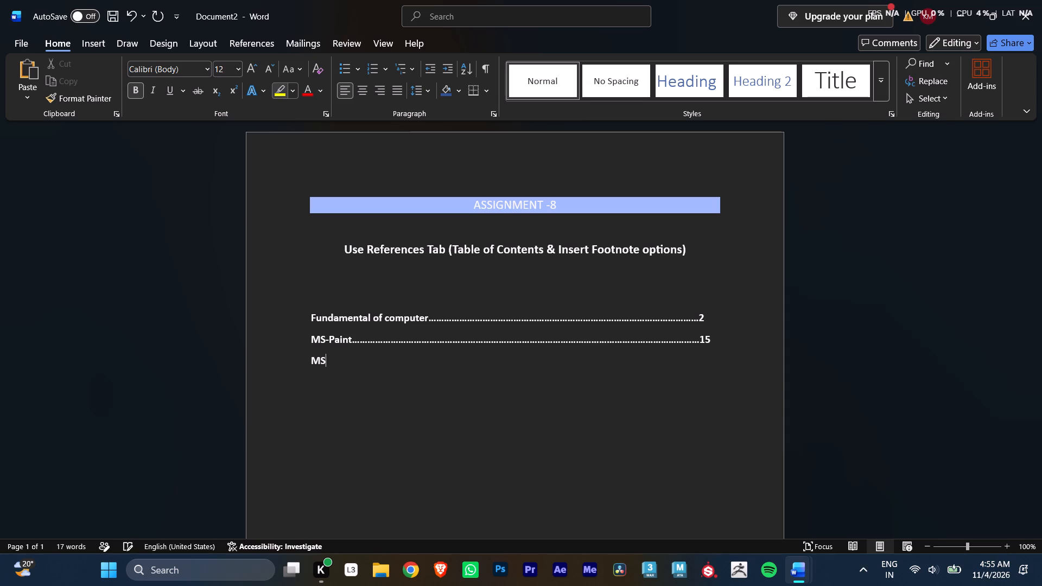
key(minus)
text(ote)
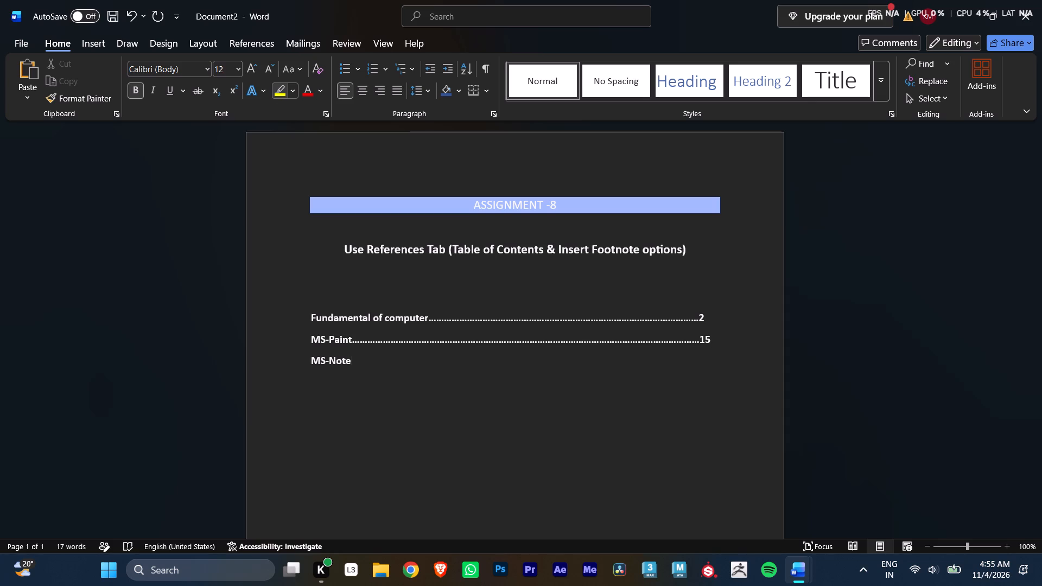
Complete the third contents line as "MS-Notepad" with a row of dots leading to page number 29.
text(pa)
key(d)
key(period)
key(period)
key(period)
key(period)
key(period)
key(period)
key(period)
key(period)
key(period)
key(period)
key(period)
key(period)
key(period)
key(period)
key(period)
key(period)
key(period)
key(period)
key(period)
key(period)
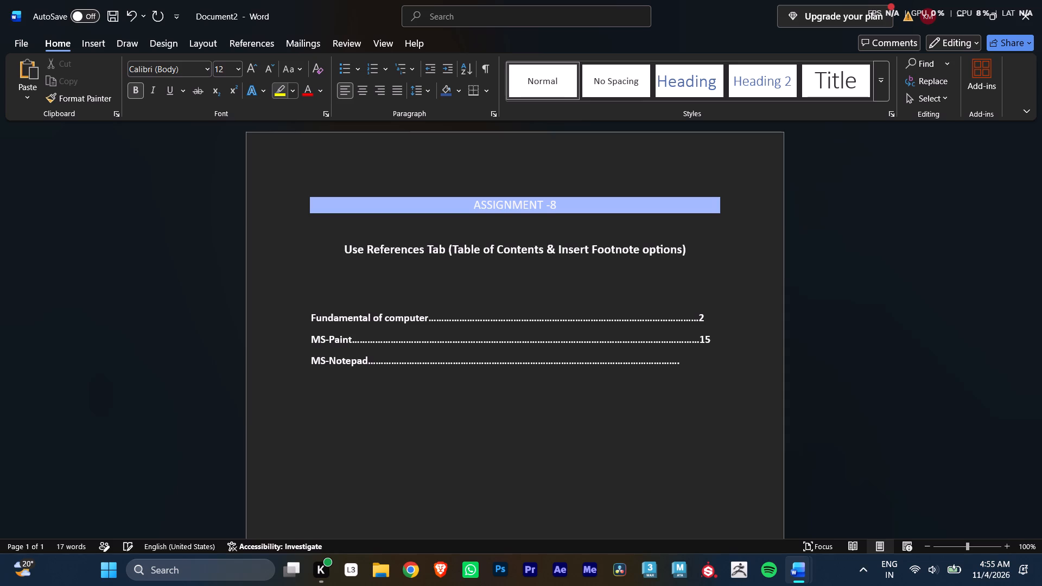
text(..)
text(29)
key(Return)
Add the contents line "MS-Word pad" below MS-Notepad, followed by a row of dots reaching the page-number column.
key(m)
text(S-W)
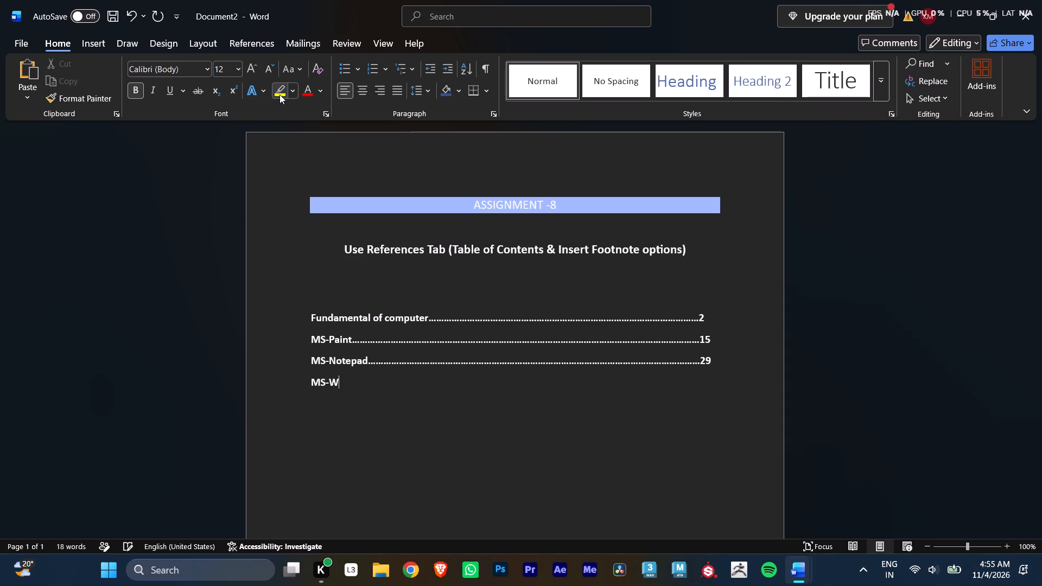
text(ord)
key(space)
text(pad)
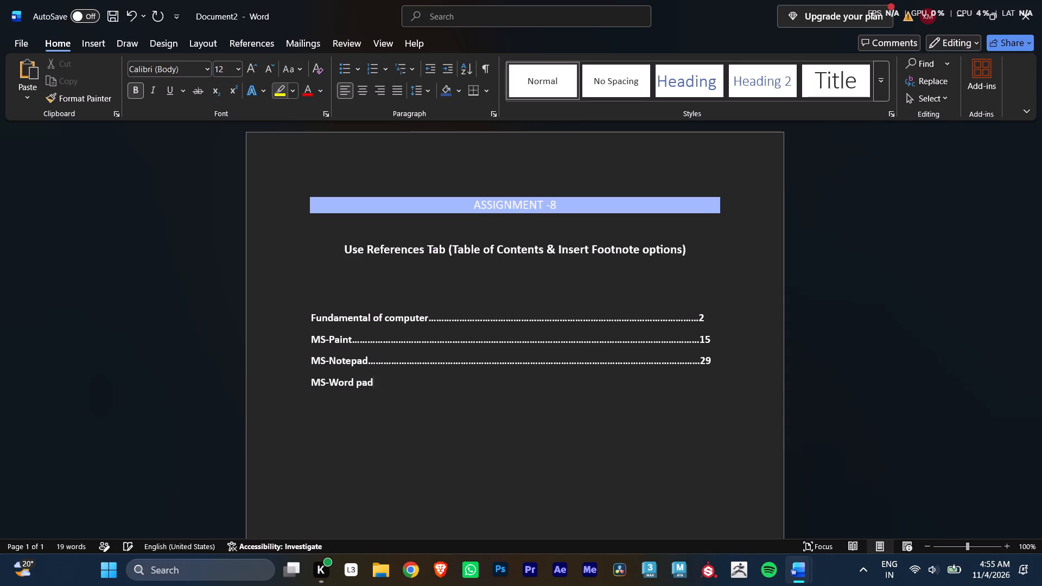
key(period)
key(period)
key(period)
key(period)
key(period)
key(period)
key(period)
key(period)
key(period)
key(period)
key(period)
key(period)
key(period)
key(period)
key(period)
key(period)
key(period)
key(period)
key(period)
key(period)
key(period)
key(period)
key(period)
key(period)
key(period)
key(period)
key(period)
key(period)
key(period)
key(period)
key(period)
key(period)
key(period)
key(period)
key(period)
key(period)
key(period)
key(period)
key(period)
key(period)
key(period)
key(period)
key(period)
key(period)
key(period)
key(period)
key(period)
key(period)
key(period)
key(period)
key(period)
key(period)
key(period)
key(period)
key(period)
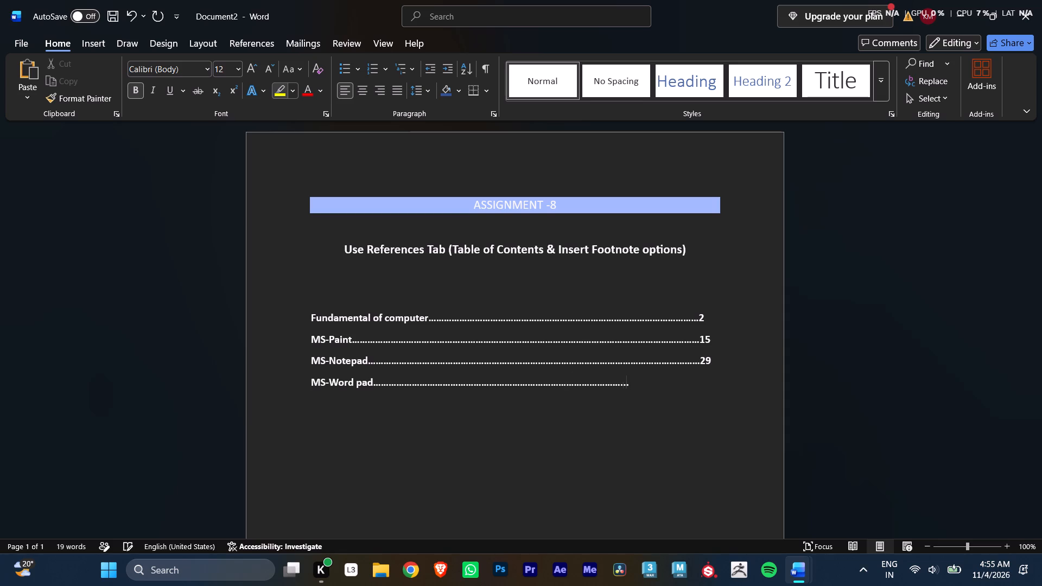
key(period)
key(period)
key(period)
key(period)
key(period)
key(period)
key(period)
key(period)
key(period)
key(period)
key(period)
key(period)
key(period)
key(period)
key(period)
key(period)
key(period)
key(period)
key(period)
key(period)
text(..)
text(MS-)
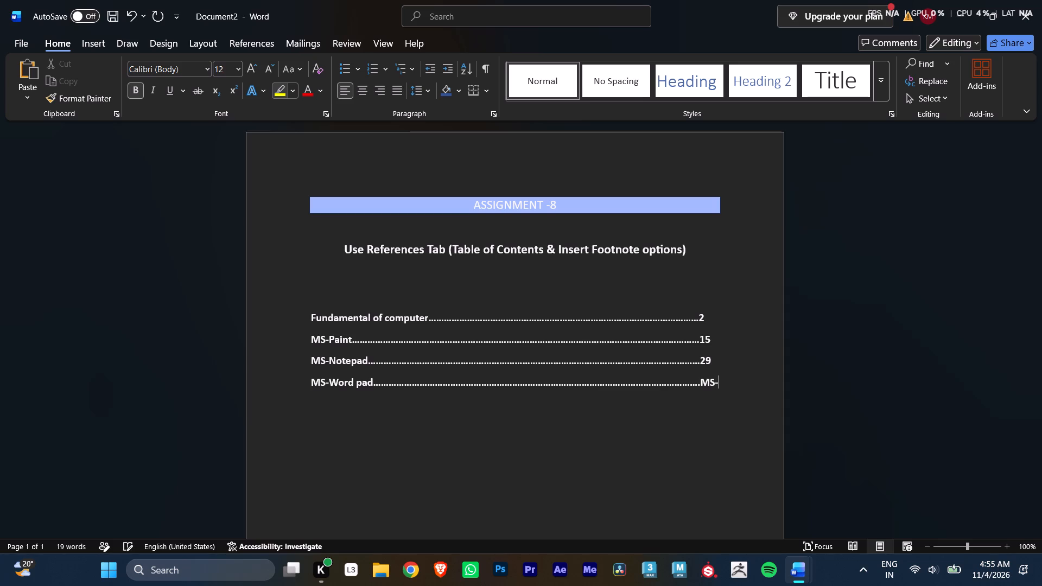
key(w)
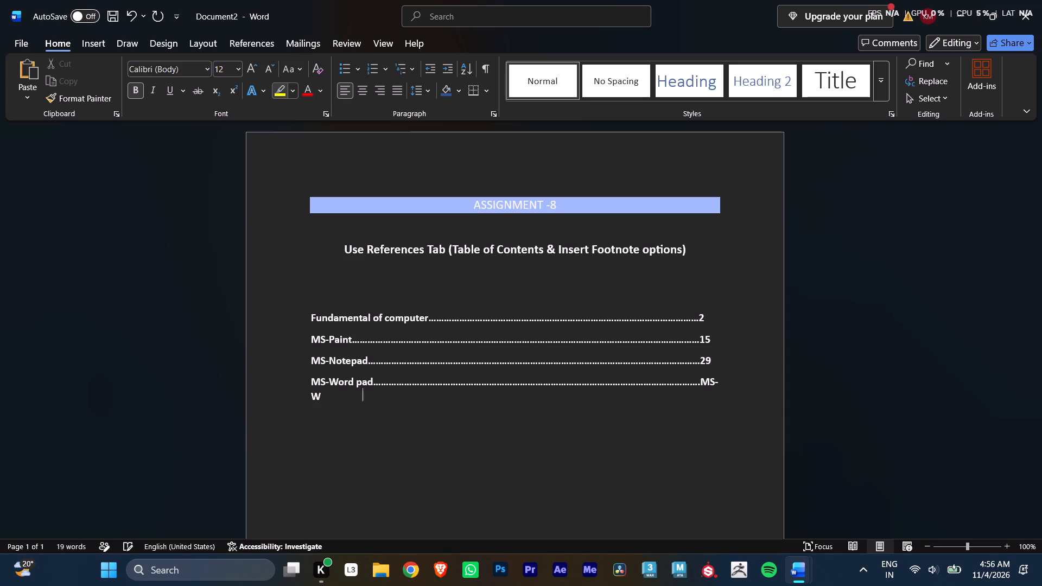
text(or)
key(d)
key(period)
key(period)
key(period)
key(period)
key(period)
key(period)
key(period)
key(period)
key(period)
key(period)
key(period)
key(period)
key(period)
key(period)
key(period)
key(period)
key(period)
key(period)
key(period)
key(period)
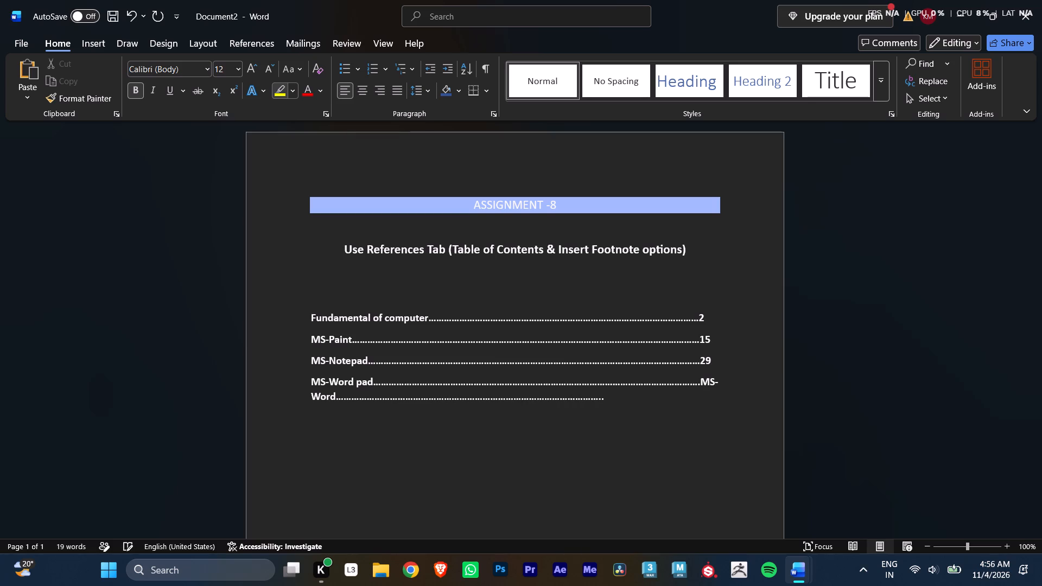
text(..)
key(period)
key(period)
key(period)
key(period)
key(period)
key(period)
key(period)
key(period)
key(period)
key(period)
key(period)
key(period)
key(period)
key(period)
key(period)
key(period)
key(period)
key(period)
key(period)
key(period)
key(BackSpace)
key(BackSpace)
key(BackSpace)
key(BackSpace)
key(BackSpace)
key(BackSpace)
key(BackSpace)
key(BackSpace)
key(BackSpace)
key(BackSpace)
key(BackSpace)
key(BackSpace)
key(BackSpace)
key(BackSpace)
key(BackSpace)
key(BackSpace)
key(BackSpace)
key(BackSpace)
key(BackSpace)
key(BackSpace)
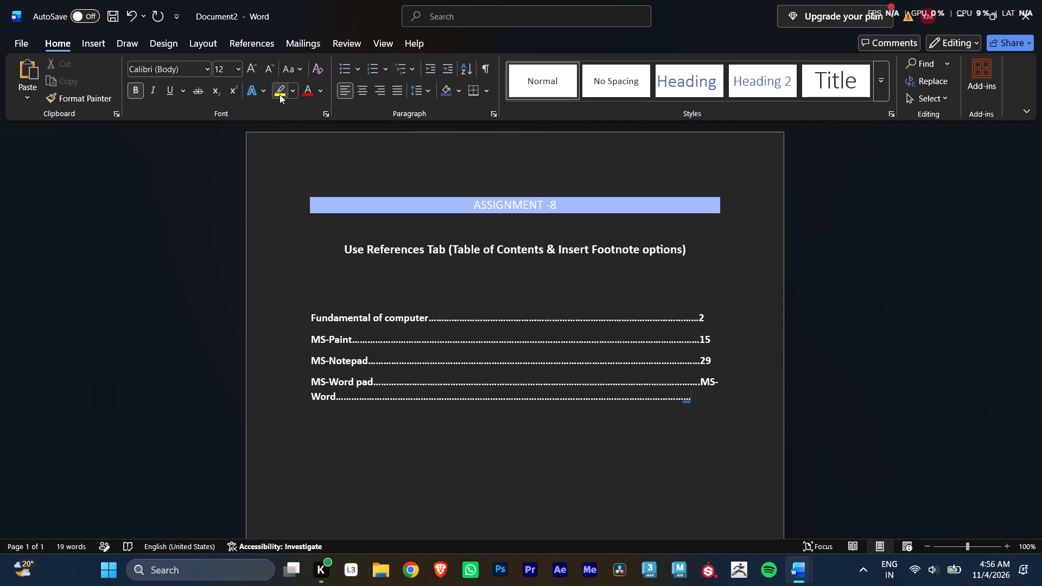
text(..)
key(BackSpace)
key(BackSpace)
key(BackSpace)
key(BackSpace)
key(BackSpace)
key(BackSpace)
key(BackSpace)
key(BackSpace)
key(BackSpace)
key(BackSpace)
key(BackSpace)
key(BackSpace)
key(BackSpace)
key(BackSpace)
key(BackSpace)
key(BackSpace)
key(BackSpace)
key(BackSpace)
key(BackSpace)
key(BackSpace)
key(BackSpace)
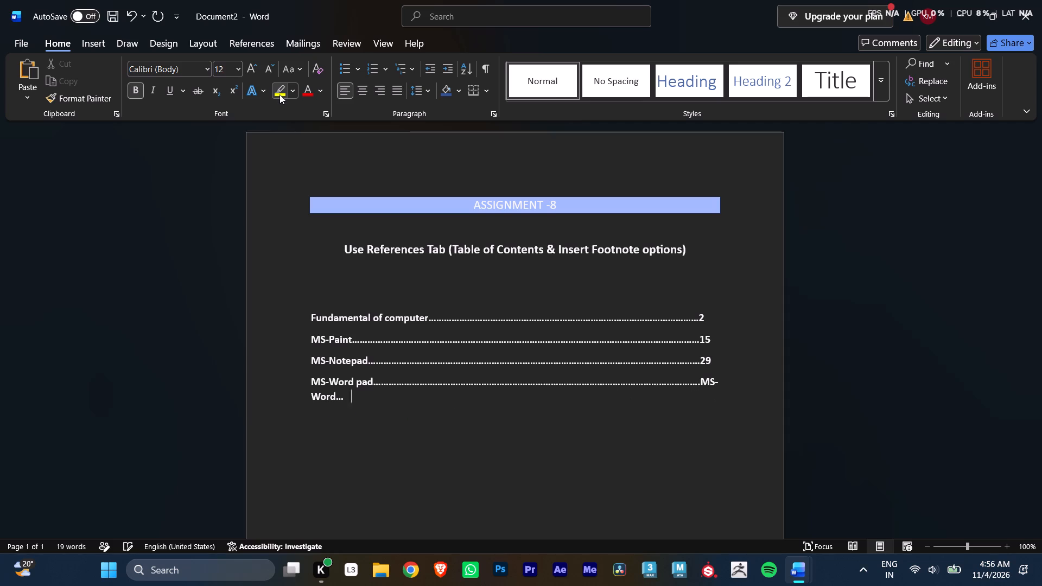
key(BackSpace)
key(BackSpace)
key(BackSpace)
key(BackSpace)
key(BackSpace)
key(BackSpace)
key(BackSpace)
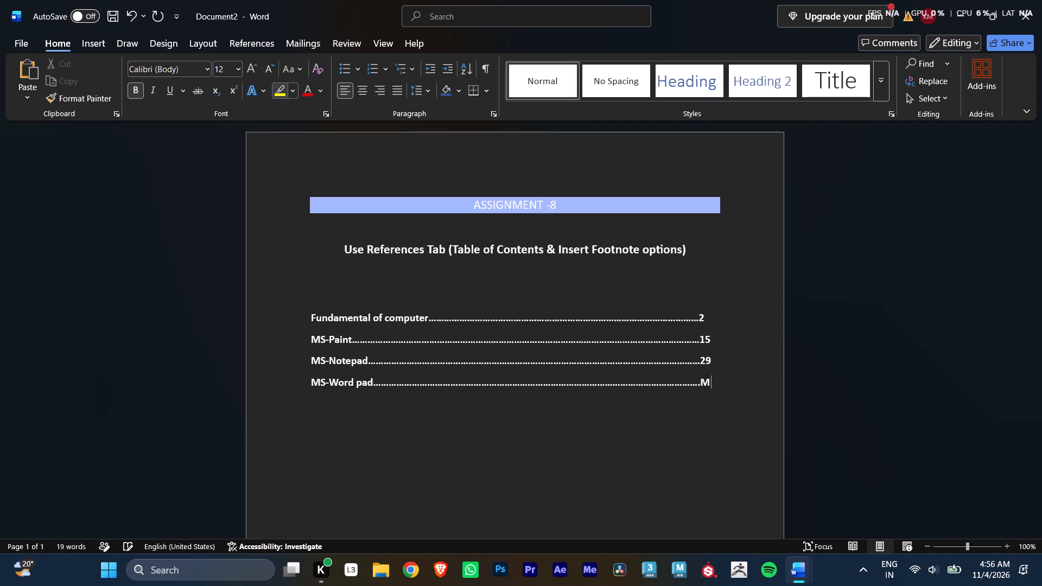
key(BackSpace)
Finish the MS-Word pad contents line with page number 48 and start a new line below it.
text(48)
key(Return)
Add the contents line "MS-Word" with a row of dots leading to page number 62.
text(MS)
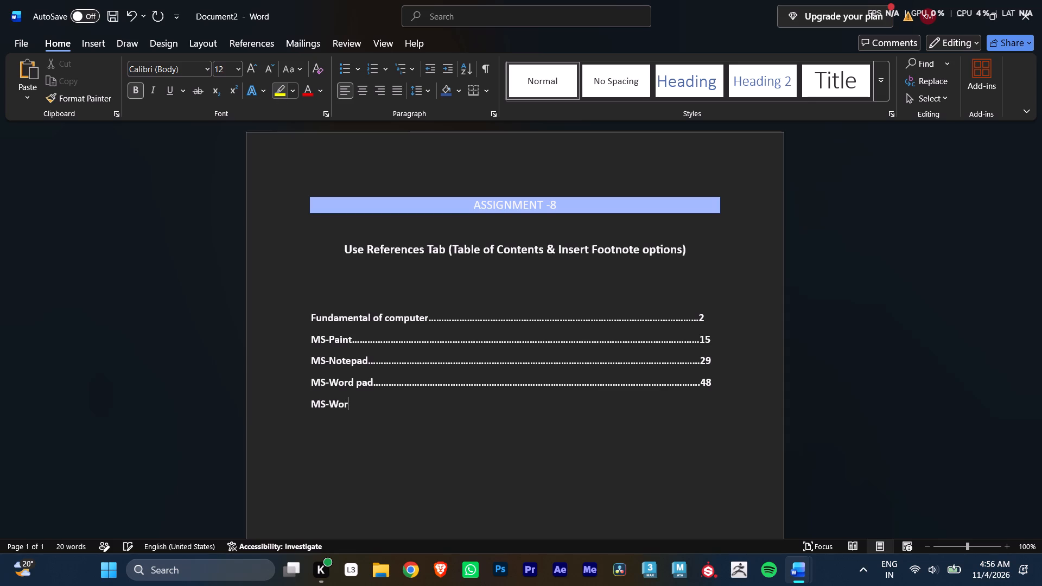
key(period)
key(period)
key(period)
key(period)
key(period)
key(period)
key(period)
key(period)
key(period)
key(period)
key(period)
key(period)
key(period)
key(period)
key(period)
key(period)
key(period)
key(period)
key(period)
key(period)
key(period)
key(period)
key(period)
key(period)
key(period)
key(period)
key(period)
key(period)
key(period)
key(period)
key(period)
key(period)
key(period)
key(period)
key(period)
key(period)
key(period)
key(period)
key(period)
key(period)
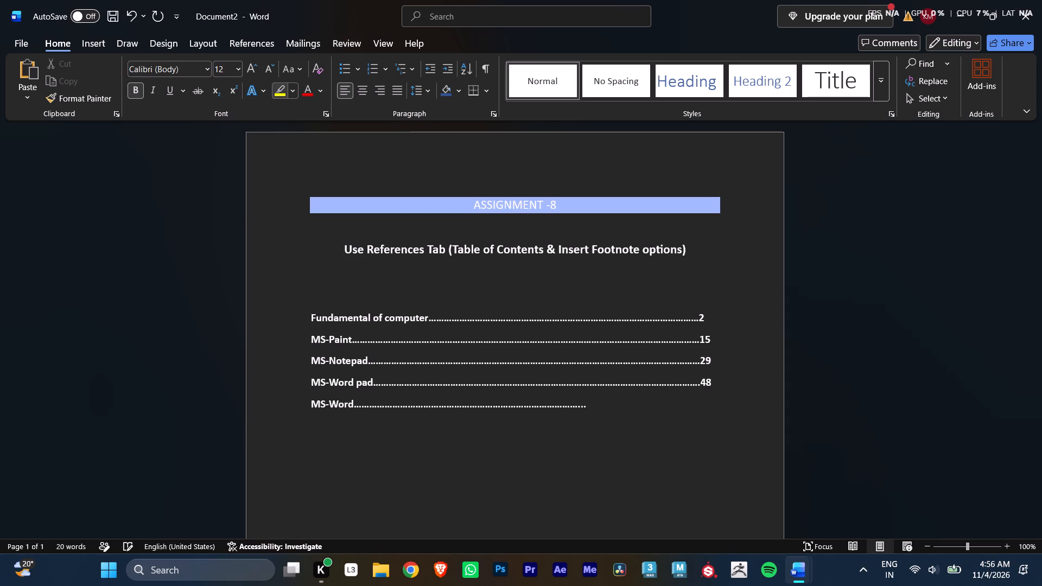
key(period)
key(period)
key(period)
key(period)
key(period)
key(period)
key(period)
key(period)
key(period)
key(period)
key(BackSpace)
text(62)
key(Return)
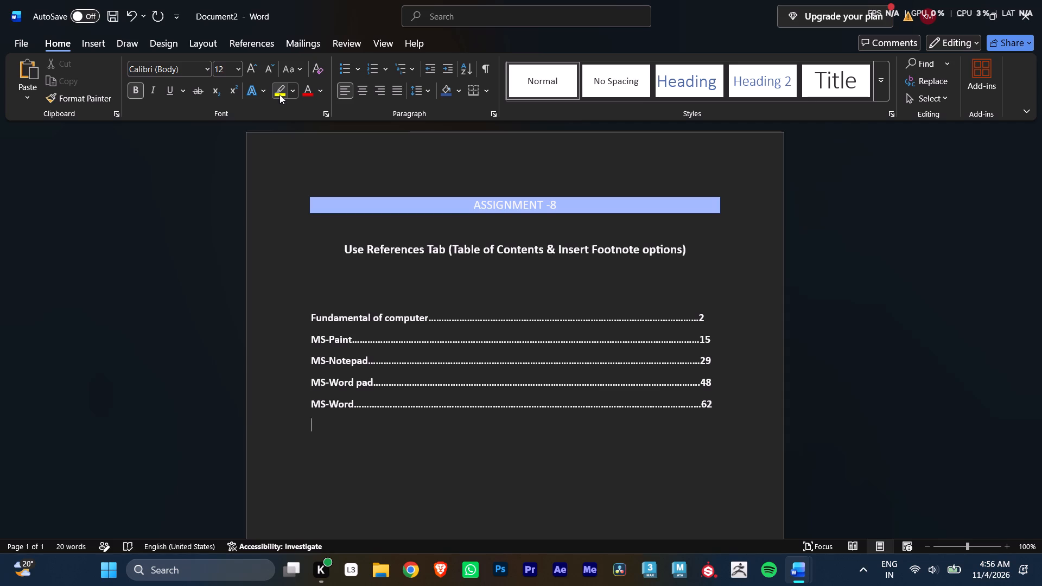
Add the contents line "MS-Excel" below MS-Word, with a row of dots leading to page number 76.
text(MS)
key(minus)
text(xcel)
key(period)
key(period)
key(period)
key(period)
key(period)
key(period)
key(period)
key(period)
key(period)
key(period)
key(period)
key(period)
key(period)
key(period)
key(period)
key(period)
key(period)
key(period)
key(period)
key(period)
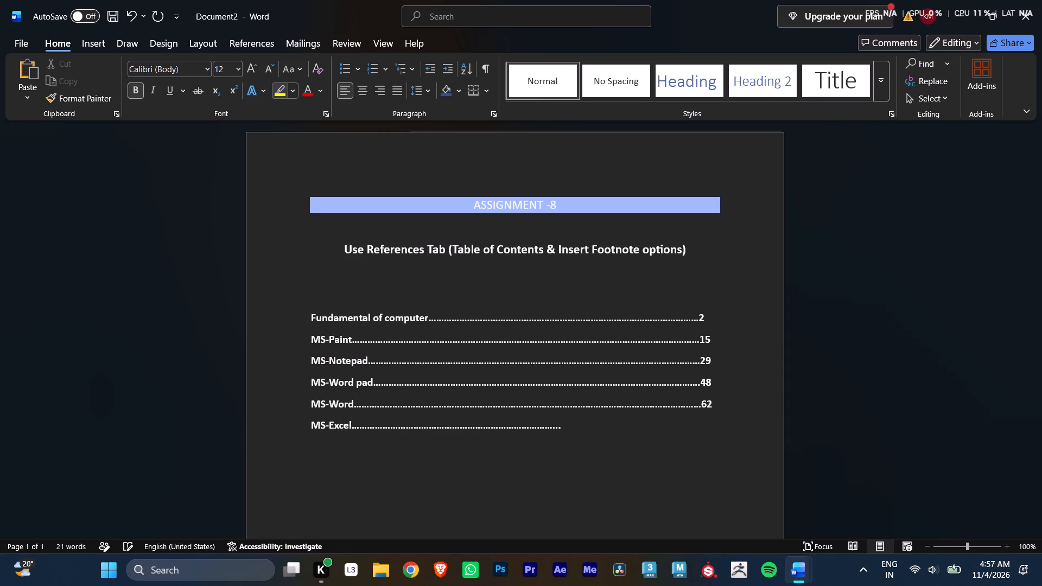
text(......)
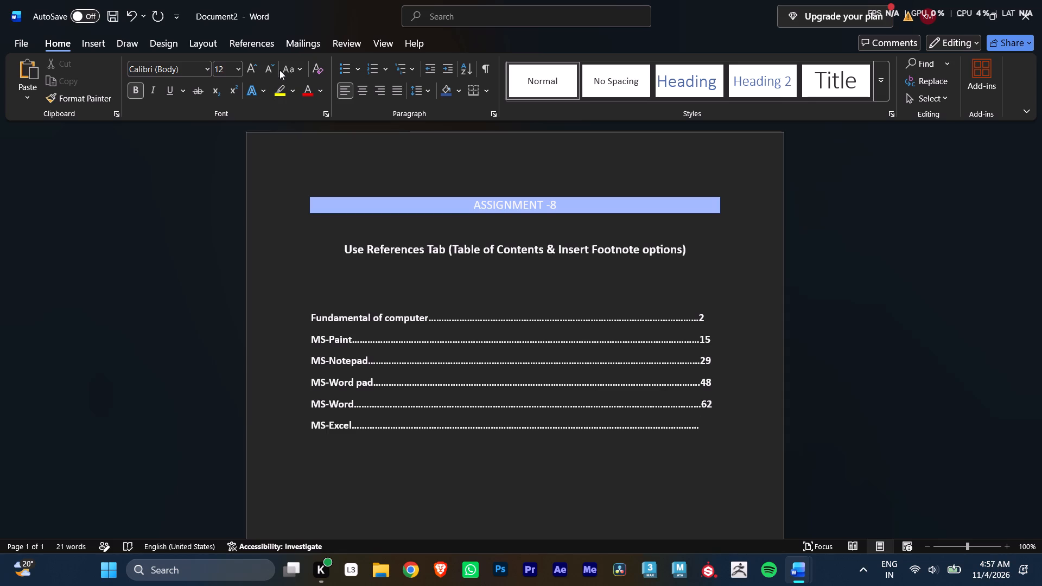
text(76)
key(Return)
Add the contents line "MS-PowerPoint" below MS-Excel, with a row of dots leading to page number 88.
text(MS-)
text(ower)
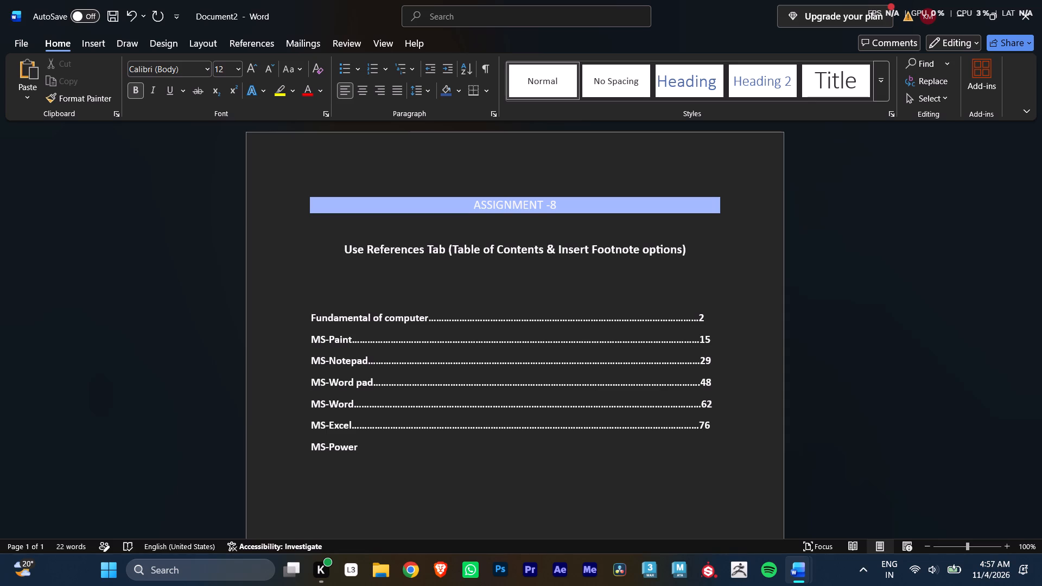
text(oint)
key(period)
key(period)
key(period)
key(period)
key(period)
key(period)
key(period)
key(period)
key(period)
key(period)
key(period)
key(period)
key(period)
key(period)
key(period)
key(period)
key(period)
key(period)
key(period)
key(period)
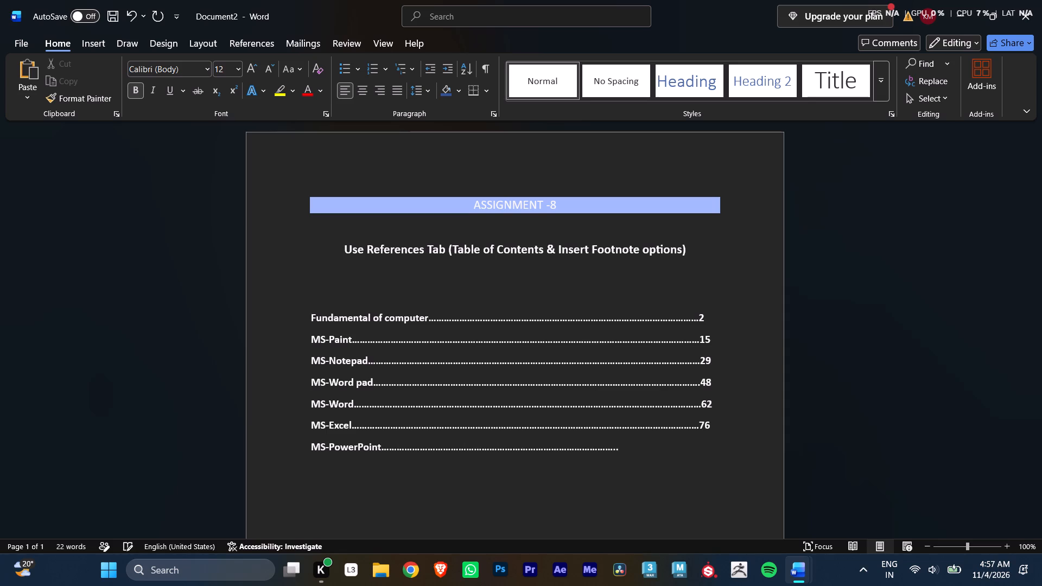
text(....)
text(88)
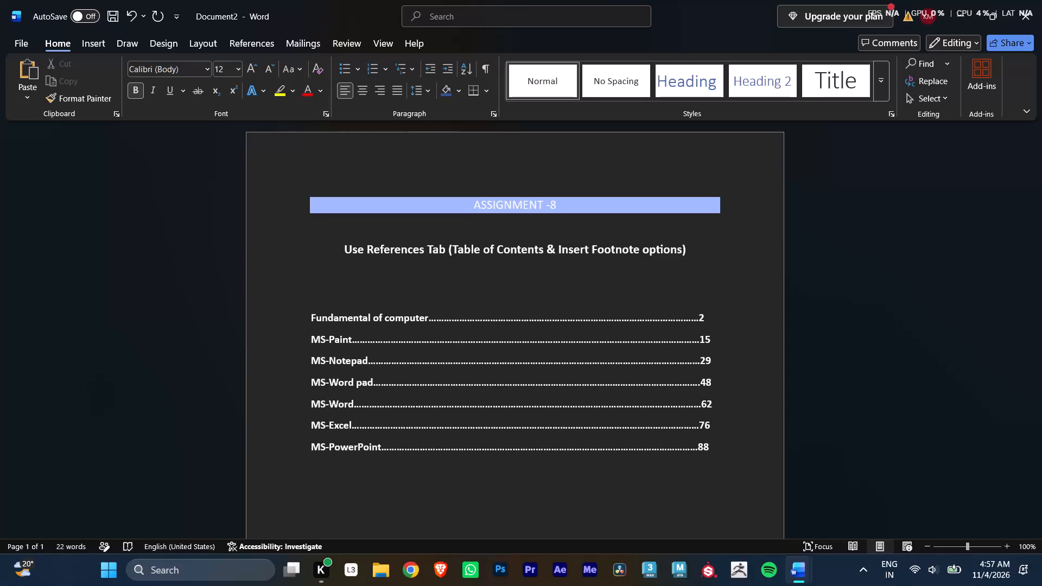
key(Return)
Add the contents line "Corel Draw" below MS-PowerPoint, with a row of dots leading to page number 96.
text(corel)
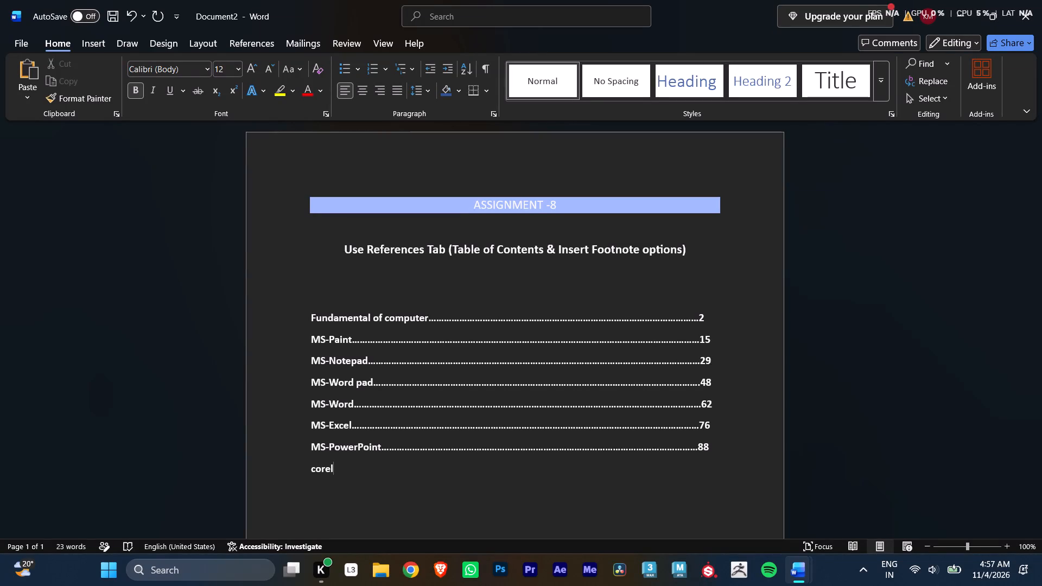
key(BackSpace)
key(BackSpace)
key(BackSpace)
key(BackSpace)
key(BackSpace)
text(orel)
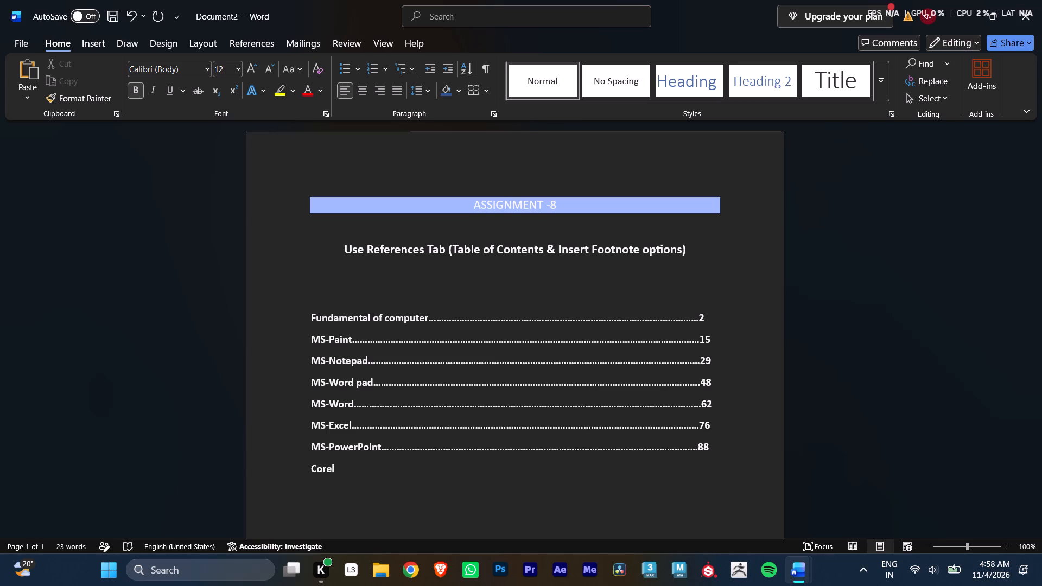
key(space)
text(raw)
key(period)
key(period)
key(period)
key(period)
key(period)
key(period)
key(period)
key(period)
key(period)
key(period)
key(period)
key(period)
key(period)
key(period)
key(period)
key(period)
key(period)
key(period)
key(period)
key(period)
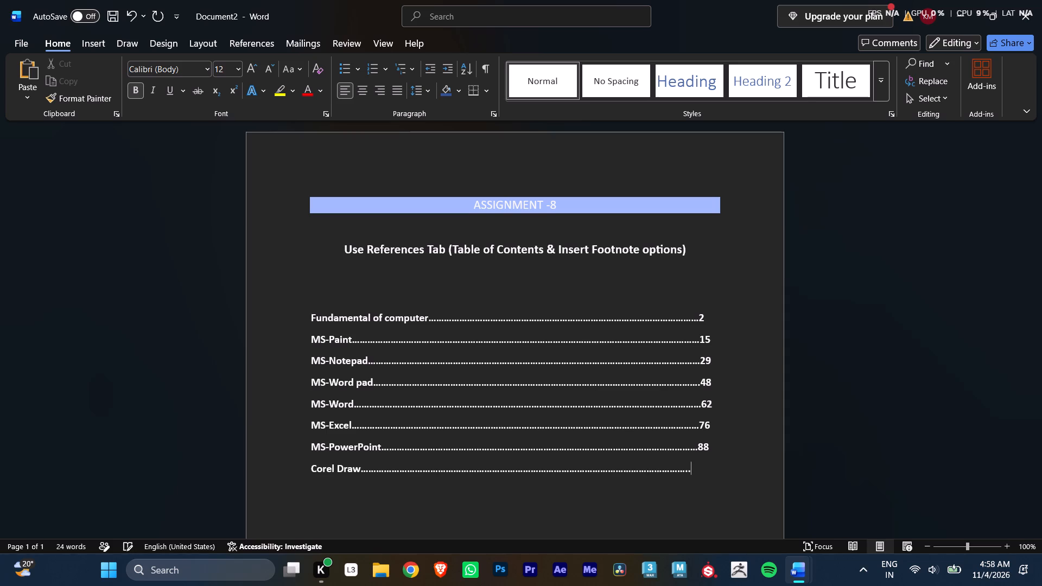
text(...)
text(96)
key(Return)
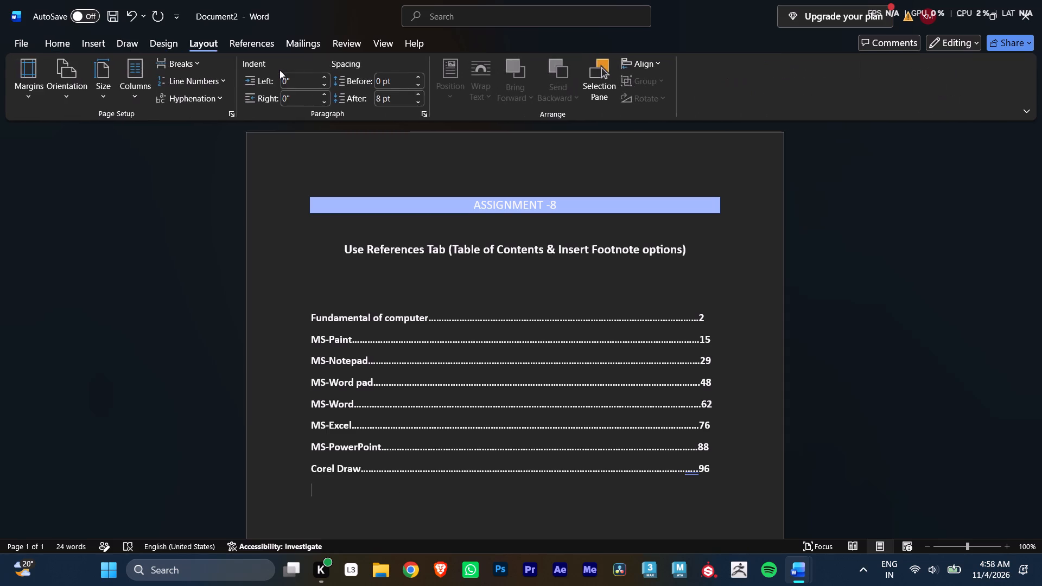
Add the contents line "Adobe Photoshop" below Corel Draw, with a row of dots leading to page number 102.
scroll(293, 265, down, 1)
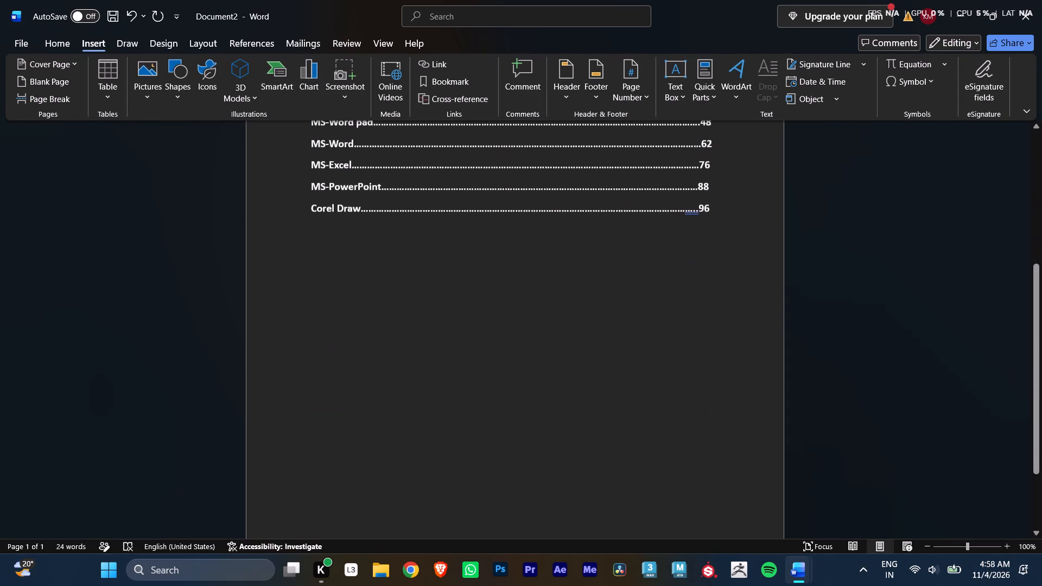
scroll(293, 265, down, 1)
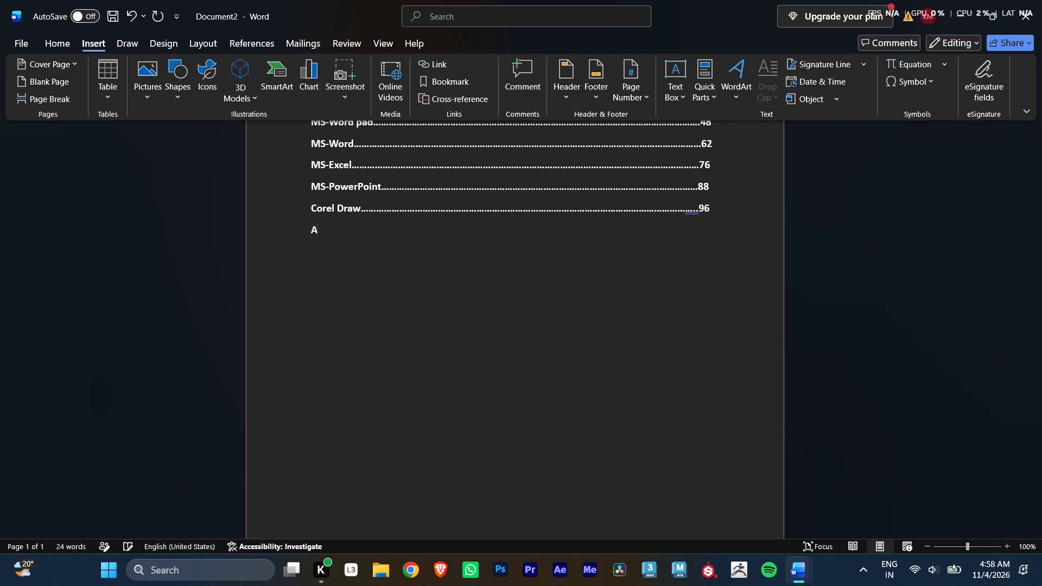
text(dobe)
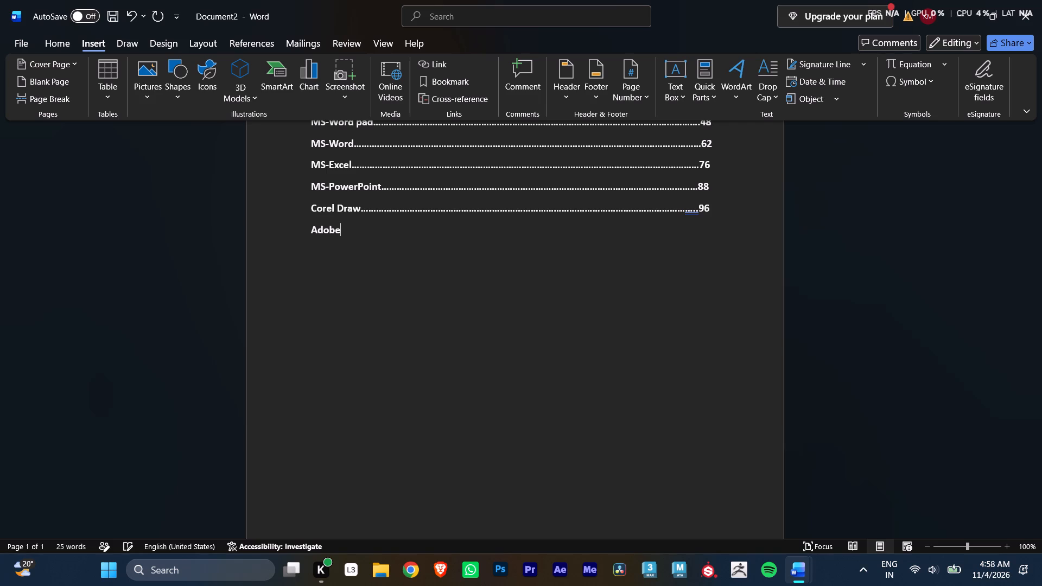
key(space)
text(hotoshop)
key(period)
key(period)
key(period)
key(period)
key(period)
key(period)
key(period)
key(period)
key(period)
key(period)
key(period)
key(period)
key(period)
key(period)
key(period)
key(period)
key(period)
key(period)
key(period)
key(period)
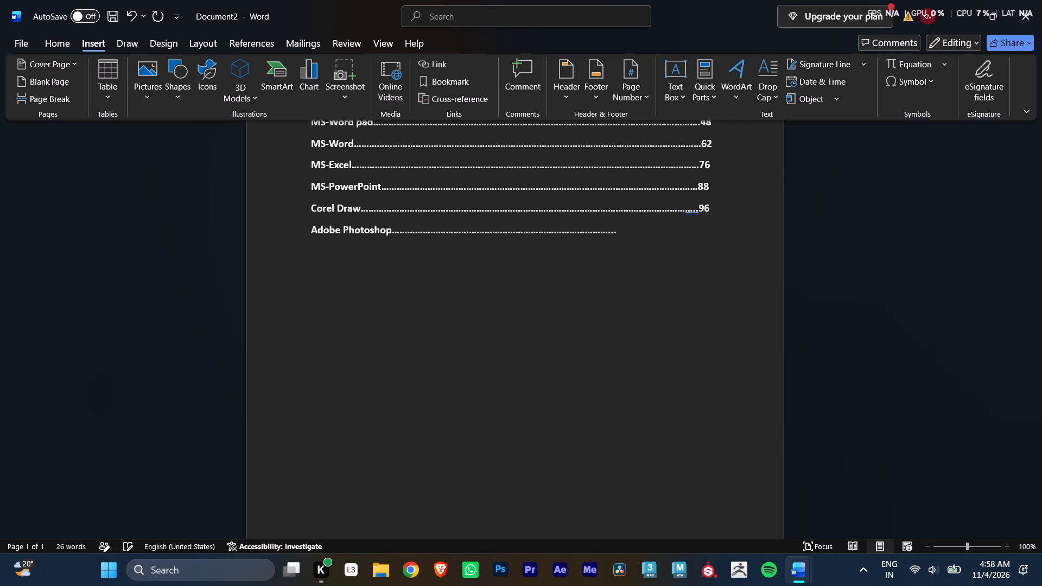
text(..)
text(102)
key(Return)
Add the contents line "Adobe Indesign" below Adobe Photoshop, with a row of dots leading to page number 111.
text(dobe)
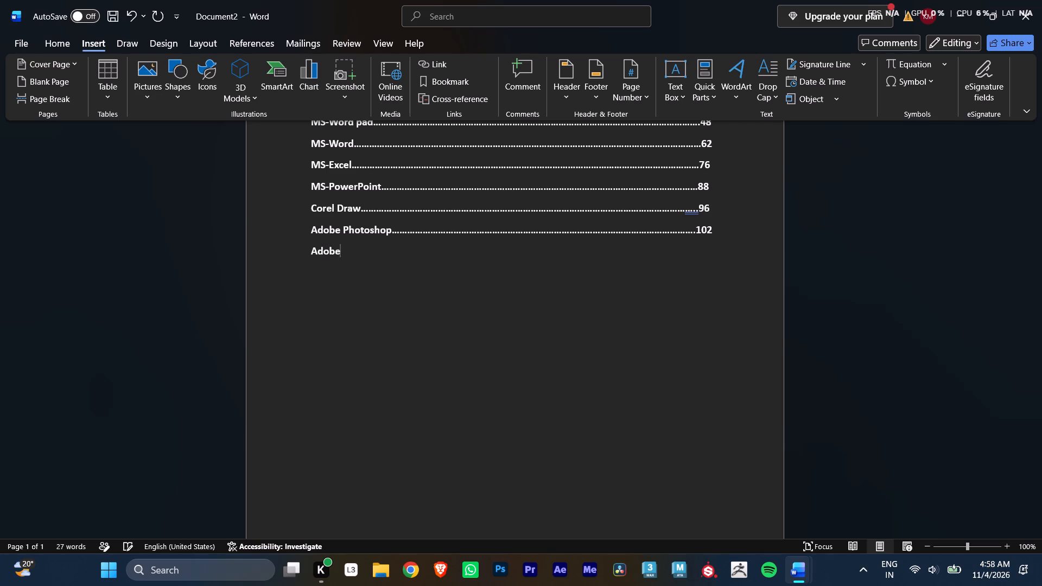
key(space)
text(ign)
key(period)
key(period)
key(period)
key(period)
key(period)
key(period)
key(period)
key(period)
key(period)
key(period)
key(period)
key(period)
key(period)
key(period)
key(period)
key(period)
key(period)
key(period)
key(period)
key(period)
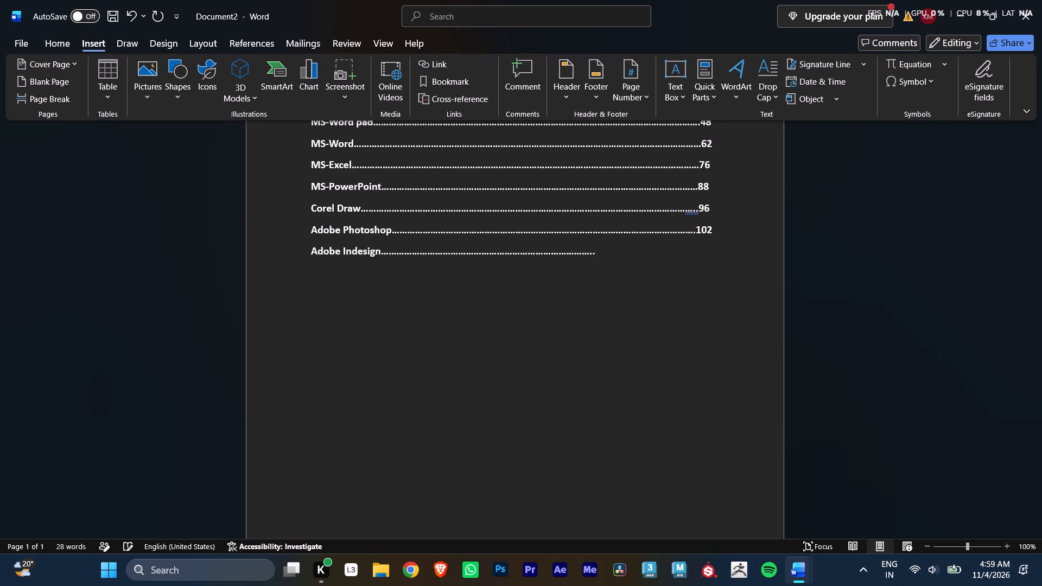
text(..)
text(111)
key(Return)
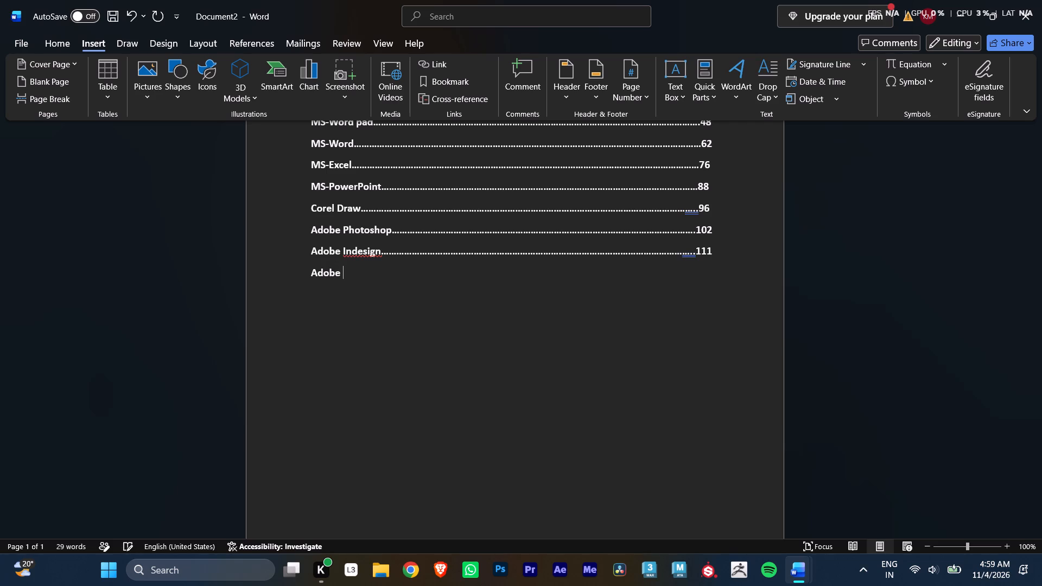
Add the contents line "Adobe Illustrator" below Adobe Indesign, with a row of dots leading to page number 126.
key(i)
text(LLUS)
key(ctrl+BackSpace)
key(ctrl+BackSpace)
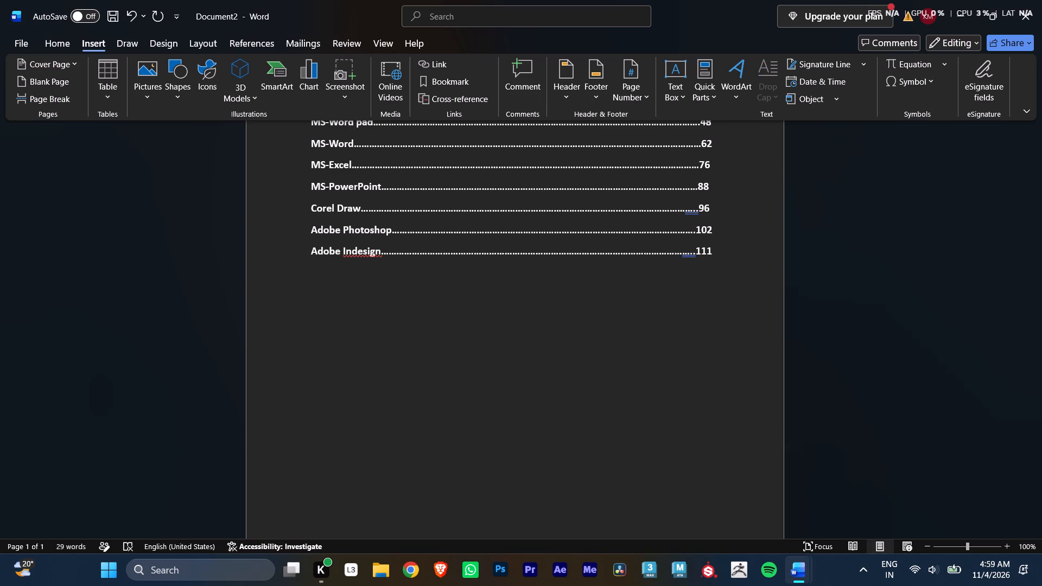
text(dobe)
key(space)
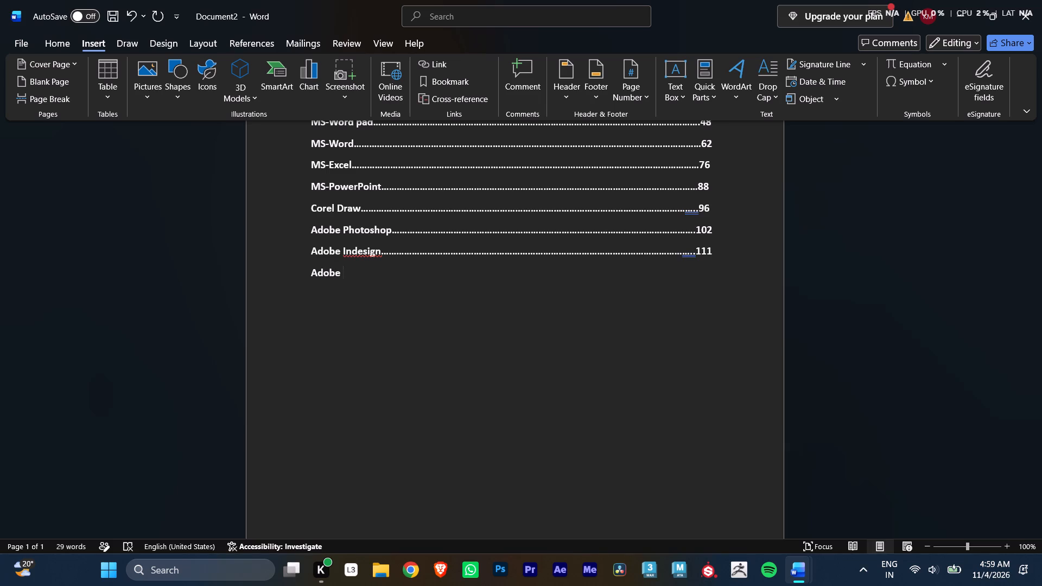
key(BackSpace)
text(llus)
text(tr)
text(ator)
key(period)
key(period)
key(period)
key(period)
key(period)
key(period)
key(period)
key(period)
key(period)
key(period)
key(period)
key(period)
key(period)
key(period)
key(period)
key(period)
key(period)
key(period)
key(period)
key(period)
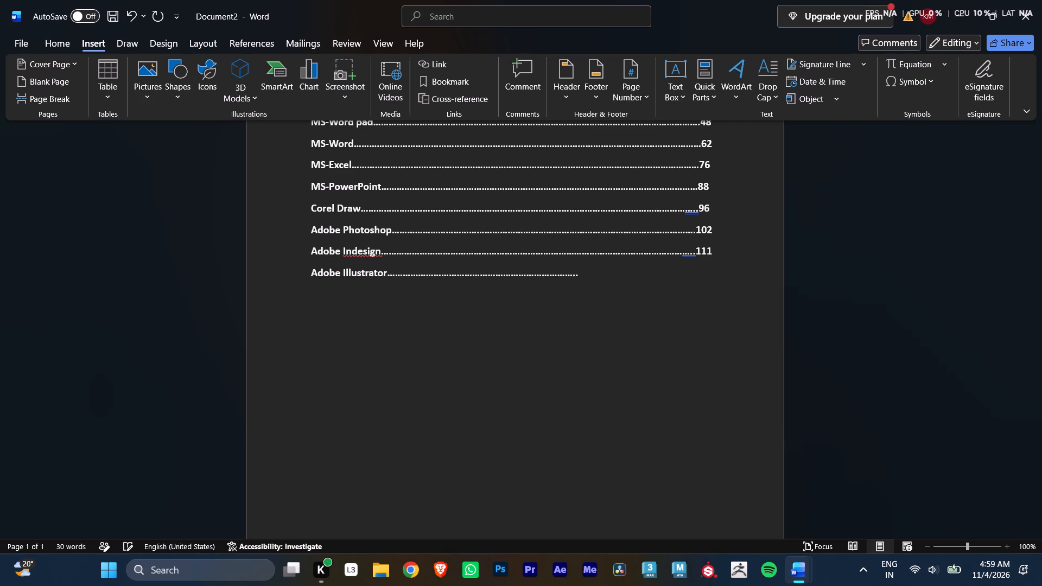
text(....)
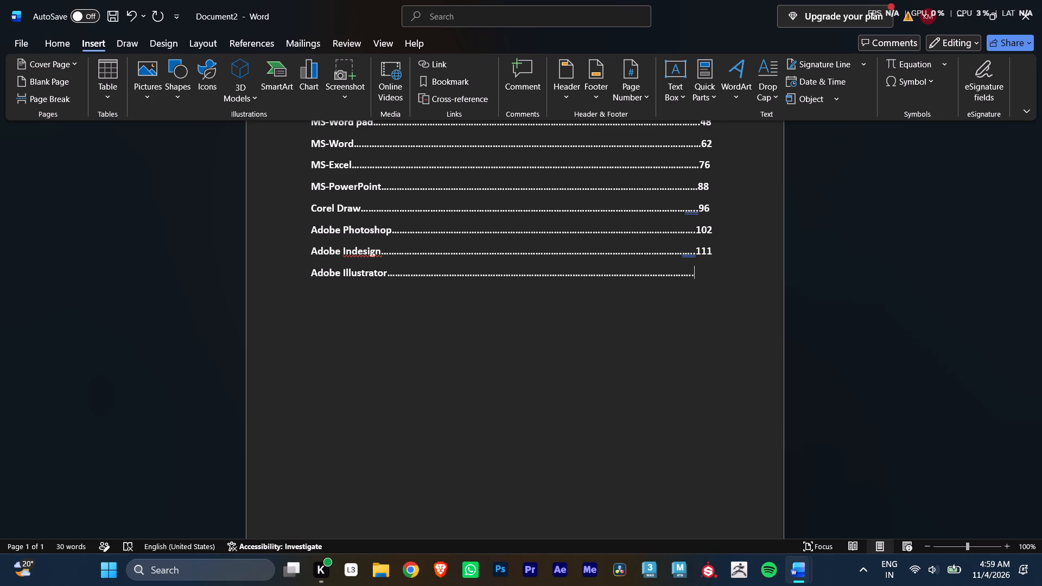
text(126)
key(Return)
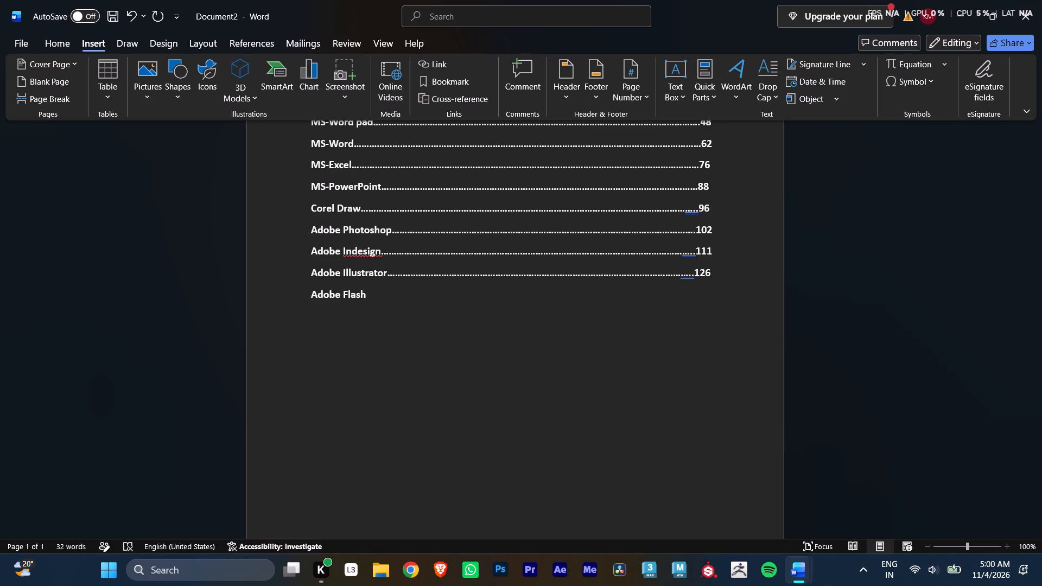
Add the contents line "Adobe Flash" below Adobe Illustrator, with a row of dots leading to page number 139.
key(period)
key(period)
key(period)
key(period)
key(period)
key(period)
key(period)
key(period)
key(period)
key(period)
key(period)
key(period)
key(period)
key(period)
key(period)
key(period)
key(period)
key(period)
key(period)
key(period)
key(period)
key(period)
key(period)
key(period)
key(period)
key(period)
key(period)
key(period)
key(period)
key(period)
key(period)
key(period)
key(period)
key(period)
key(period)
key(period)
key(period)
key(period)
key(period)
key(period)
text(..)
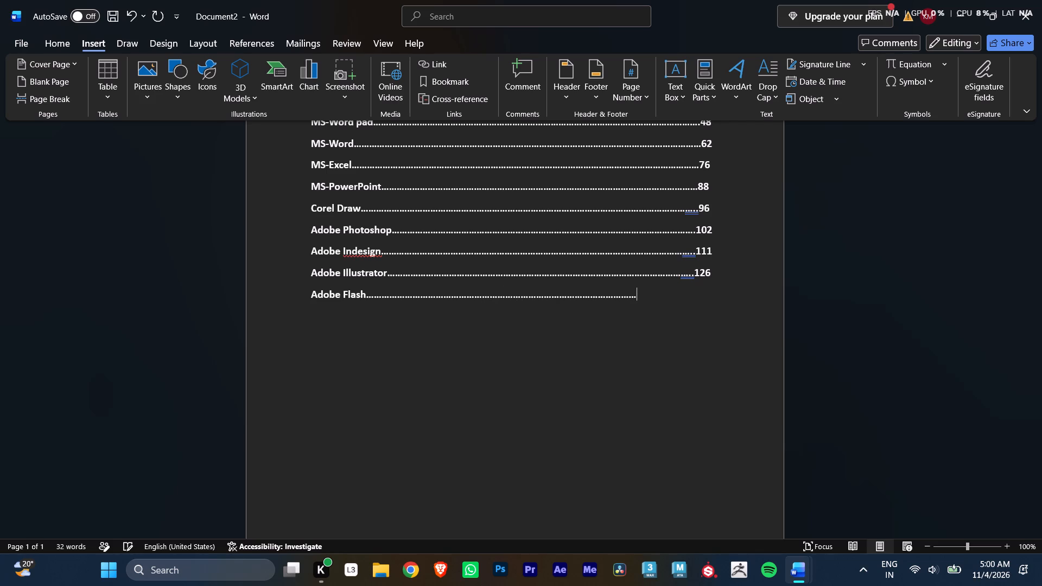
text(...)
text(139)
key(Return)
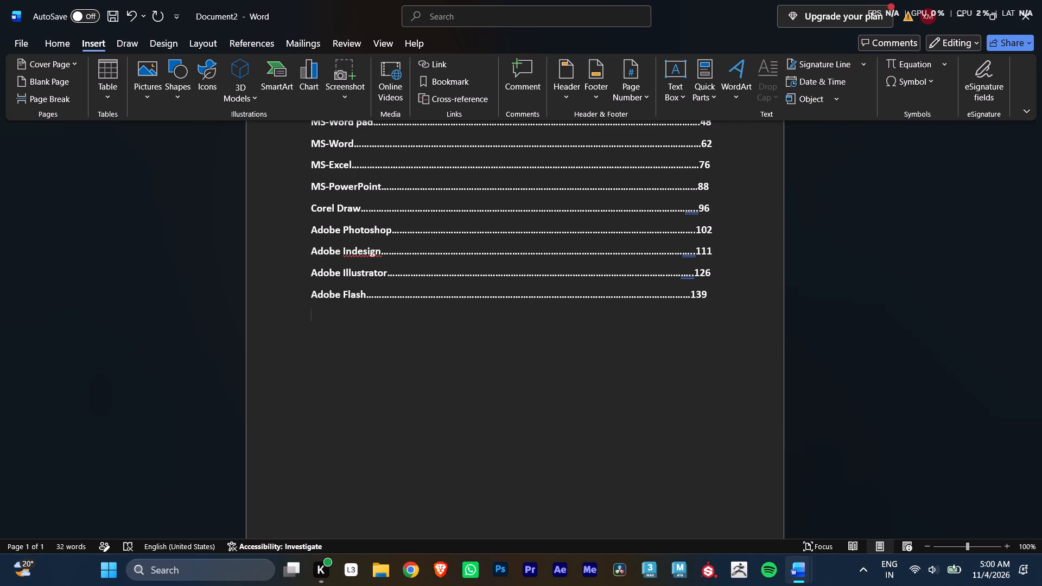
Add the contents line "Adobe Dream Weaver" below Adobe Flash, with a row of dots leading to page number 152.
text(dobe)
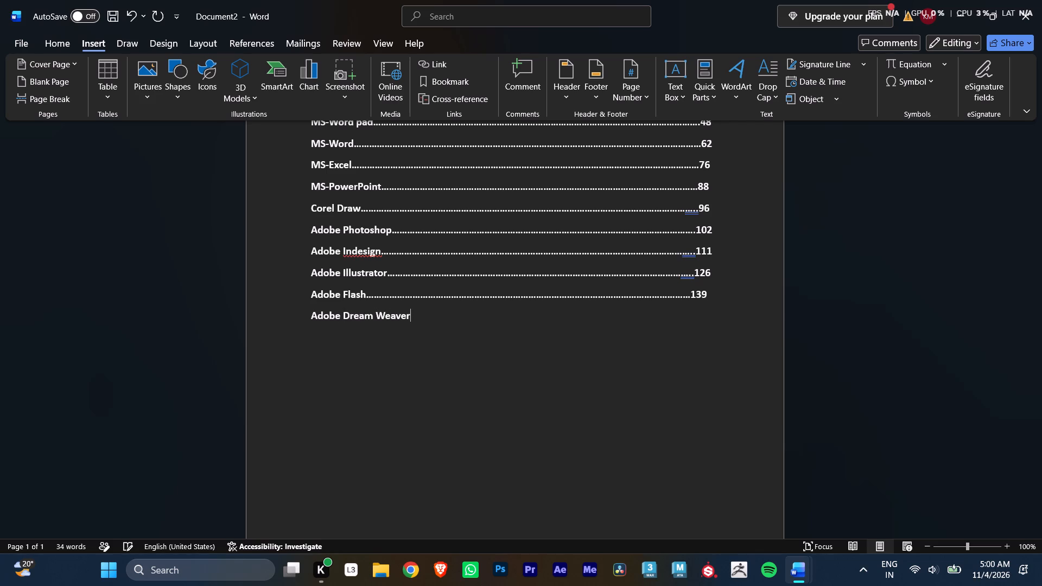
key(period)
key(period)
key(period)
key(period)
key(period)
key(period)
key(period)
key(period)
key(period)
key(period)
key(period)
key(period)
key(period)
key(period)
key(period)
key(period)
key(period)
key(period)
key(period)
key(period)
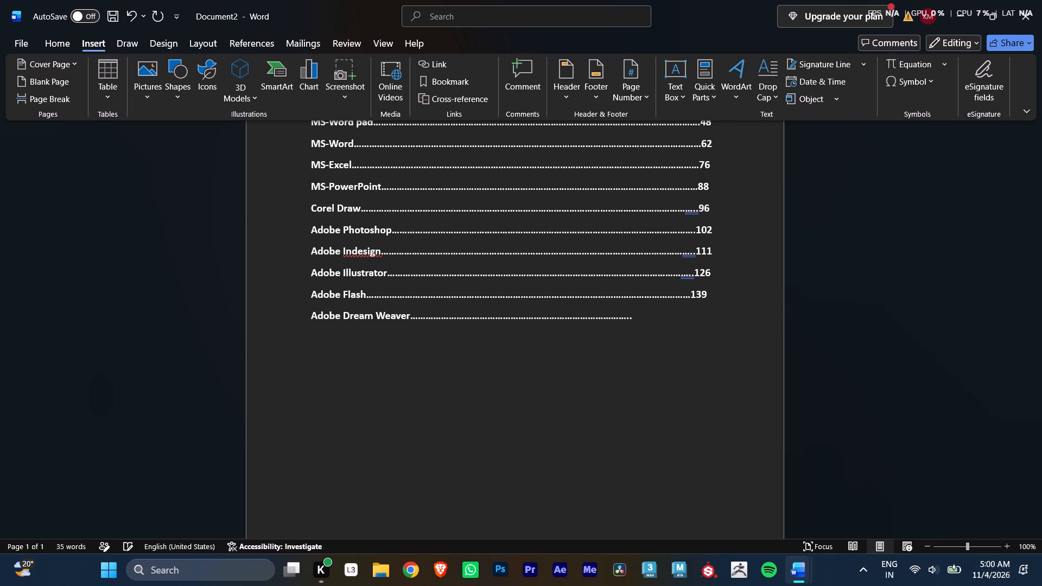
key(BackSpace)
text(1221)
key(BackSpace)
key(BackSpace)
key(BackSpace)
text(52)
key(Return)
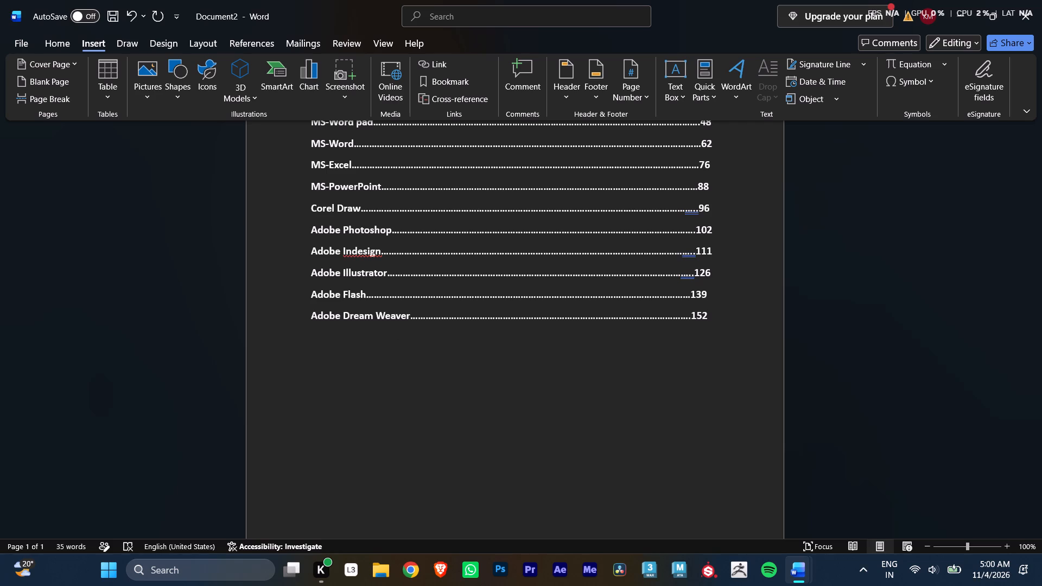
Add the contents line "Adobe Fire Effect" below Adobe Dream Weaver, with a row of dots leading to page number 169.
text(dobe)
key(space)
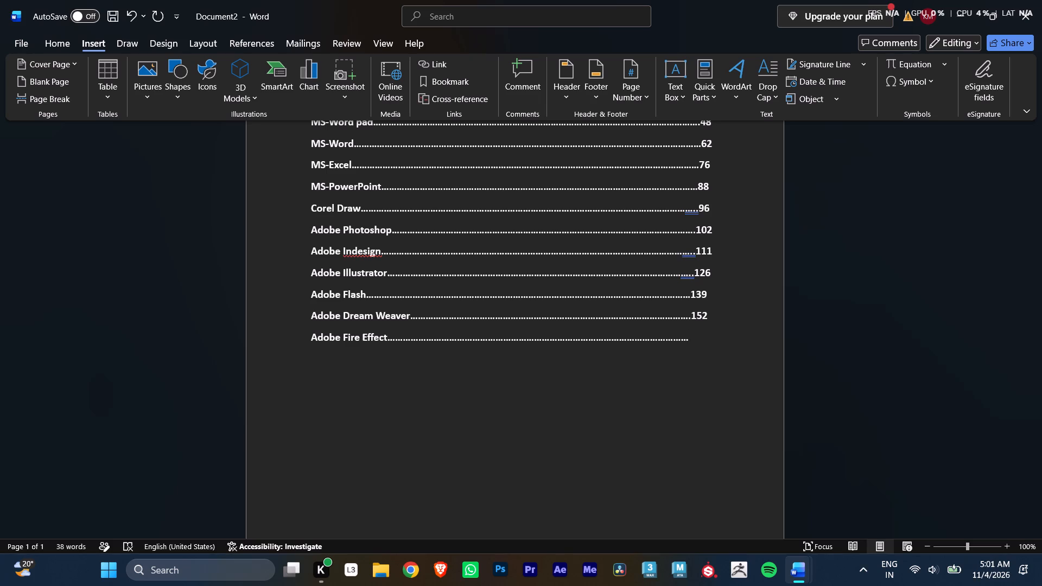
text(169)
Insert a blank line after each contents entry from Fundamental of computer through MS-PowerPoint.
scroll(672, 294, up, 4)
click(728, 186)
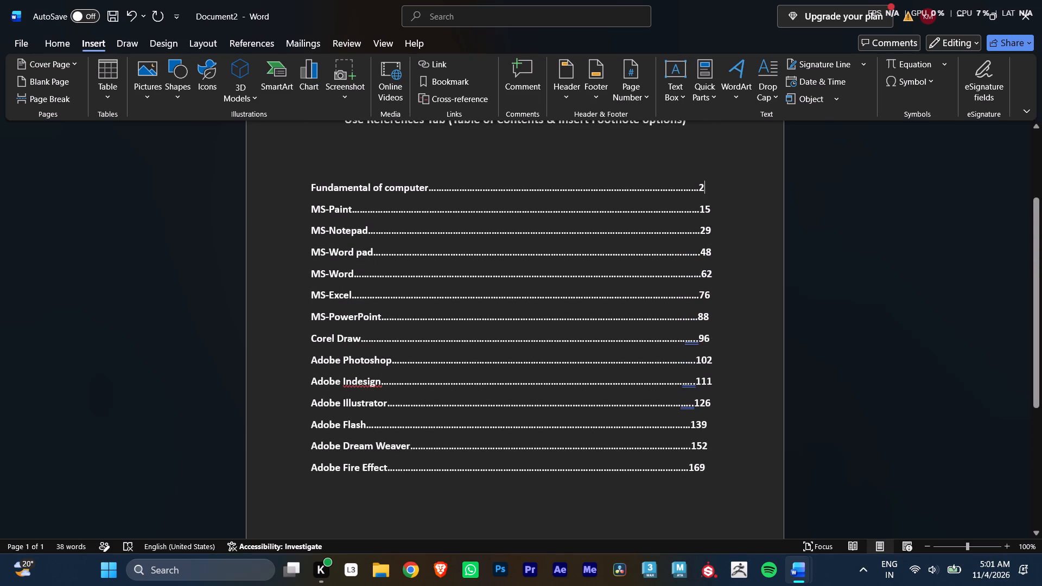
key(Return)
click(727, 235)
key(Return)
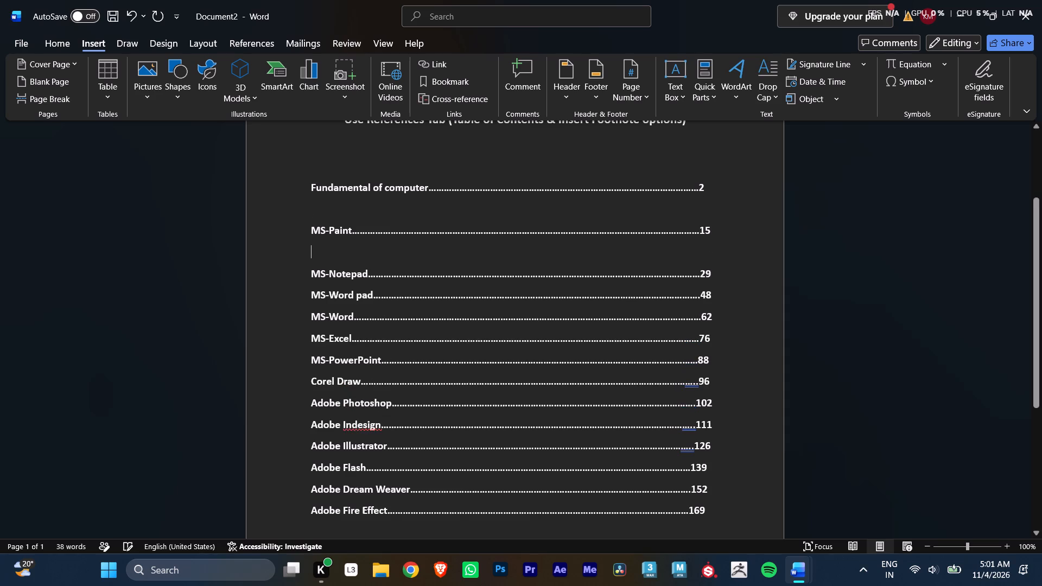
click(733, 278)
key(Return)
scroll(733, 278, down, 4)
click(738, 182)
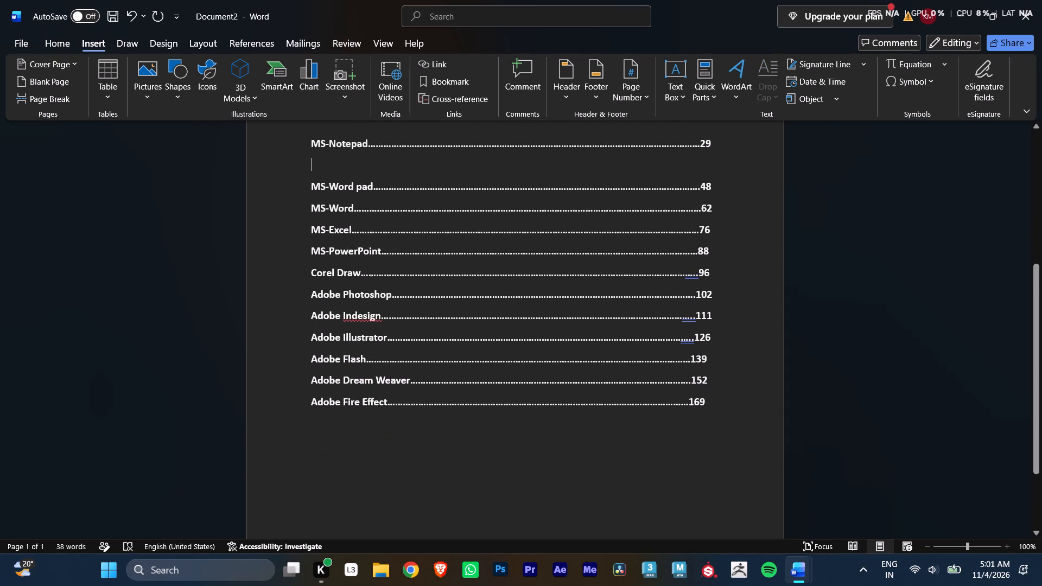
key(Return)
click(733, 235)
key(Return)
click(734, 274)
key(Return)
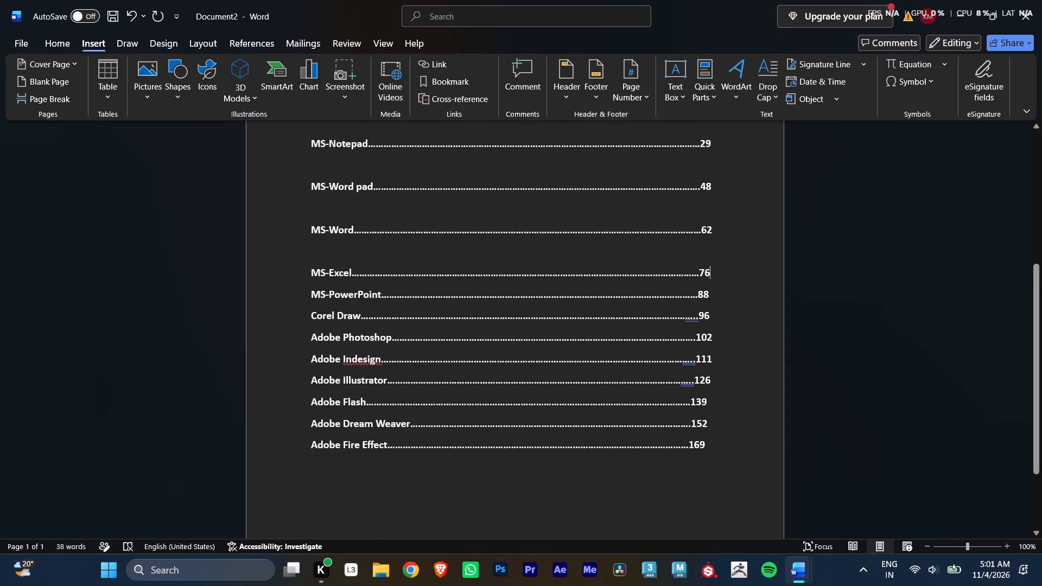
click(734, 312)
key(Return)
Insert a blank line after each contents entry from Corel Draw through Adobe Flash.
scroll(734, 311, down, 4)
click(724, 253)
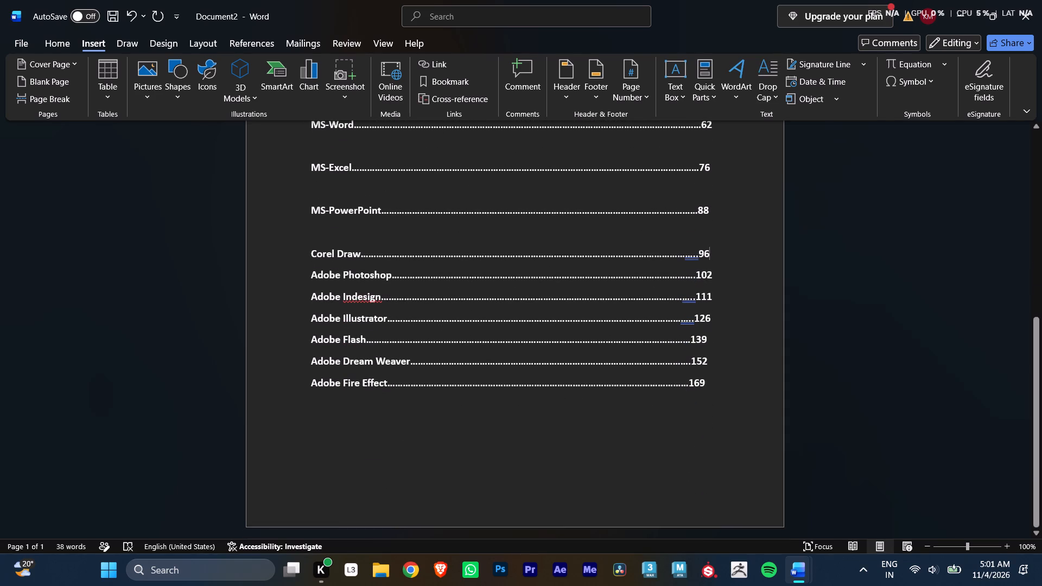
key(Return)
click(734, 299)
key(Return)
click(733, 338)
key(Return)
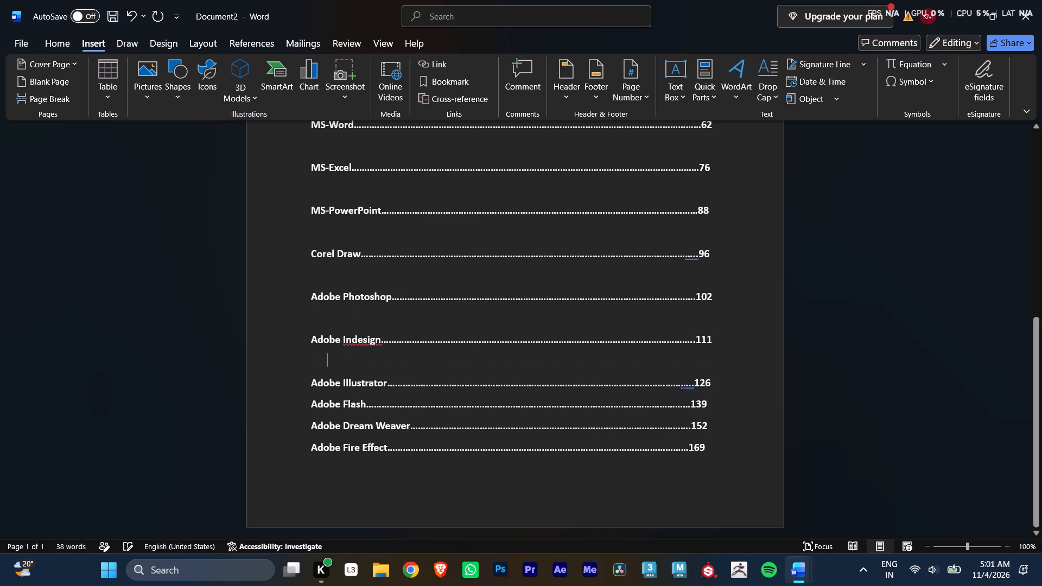
click(733, 381)
key(Return)
scroll(733, 371, down, 2)
click(733, 362)
key(Return)
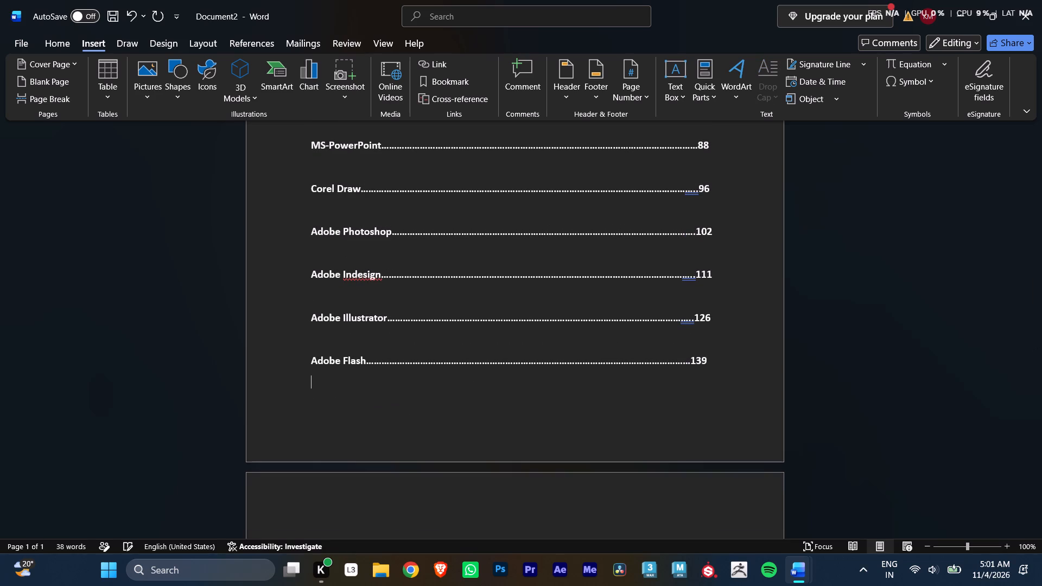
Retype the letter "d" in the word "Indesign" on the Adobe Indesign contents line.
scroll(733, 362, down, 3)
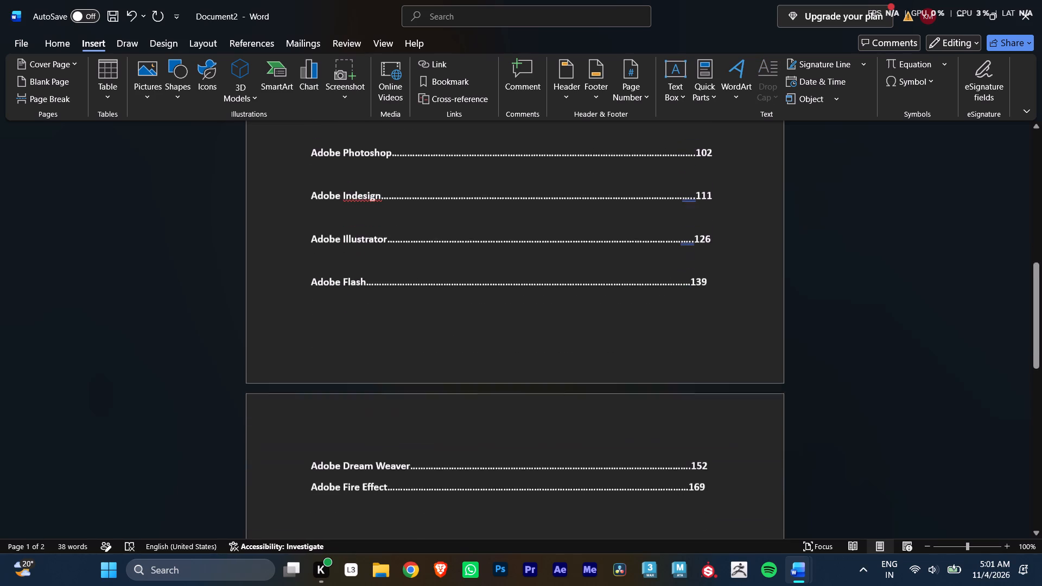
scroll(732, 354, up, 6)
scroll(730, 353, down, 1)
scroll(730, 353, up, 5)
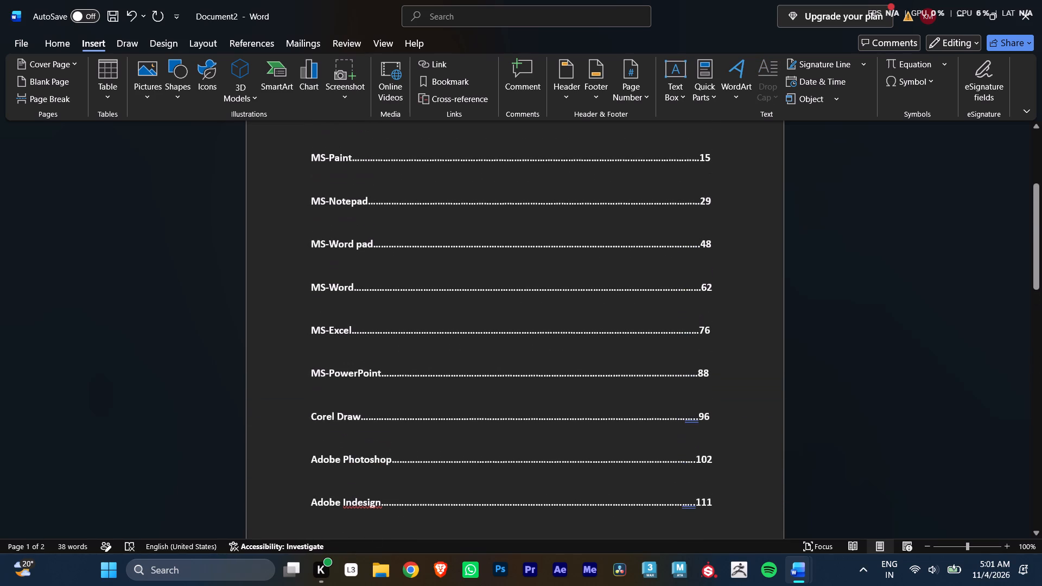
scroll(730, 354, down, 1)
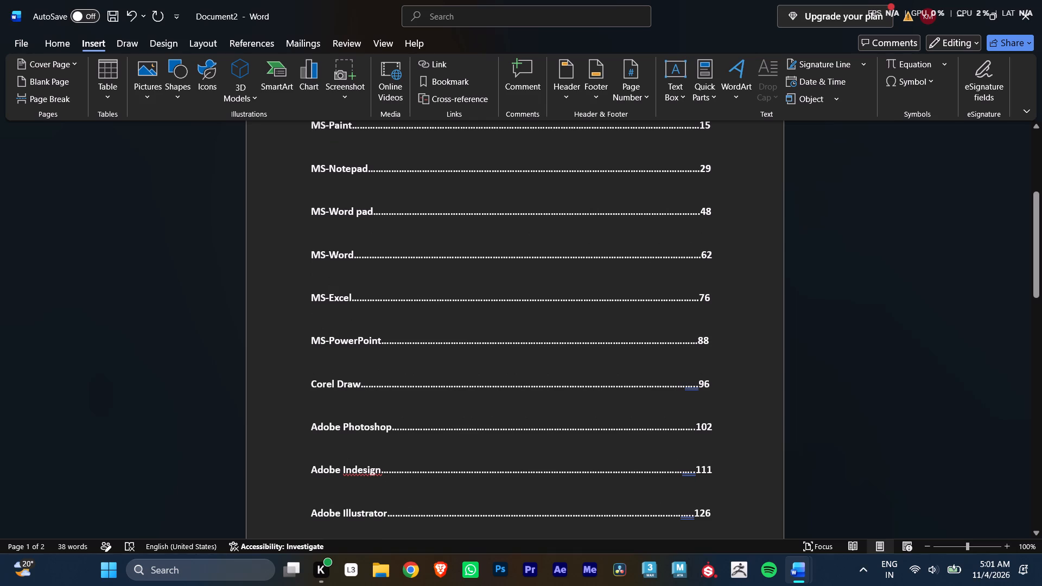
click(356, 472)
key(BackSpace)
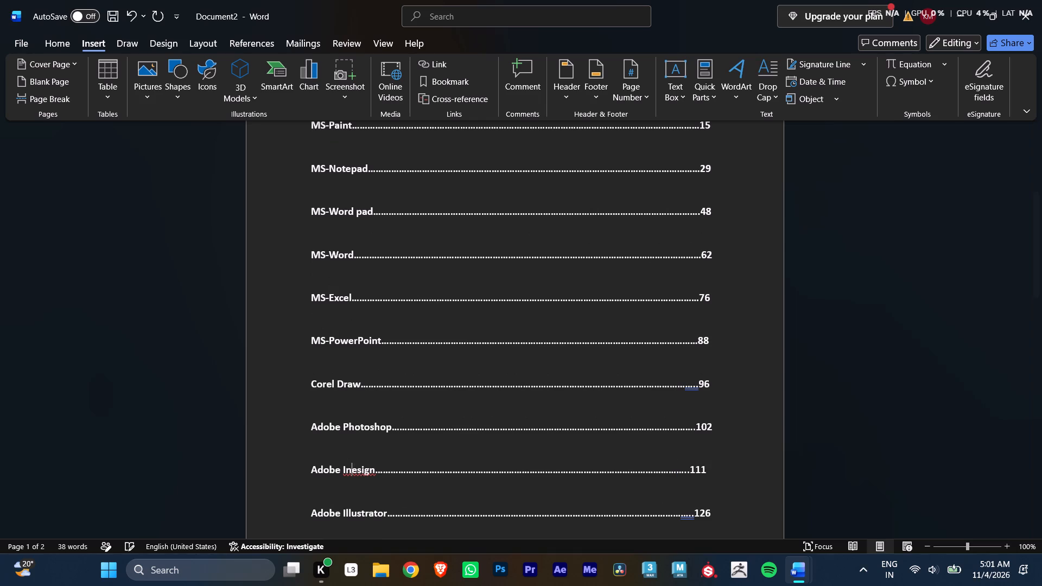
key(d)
Review the assignment title, the heading and the spacing of the contents list.
scroll(548, 475, up, 1)
scroll(548, 475, down, 1)
scroll(548, 475, up, 7)
scroll(533, 458, down, 2)
scroll(533, 458, up, 3)
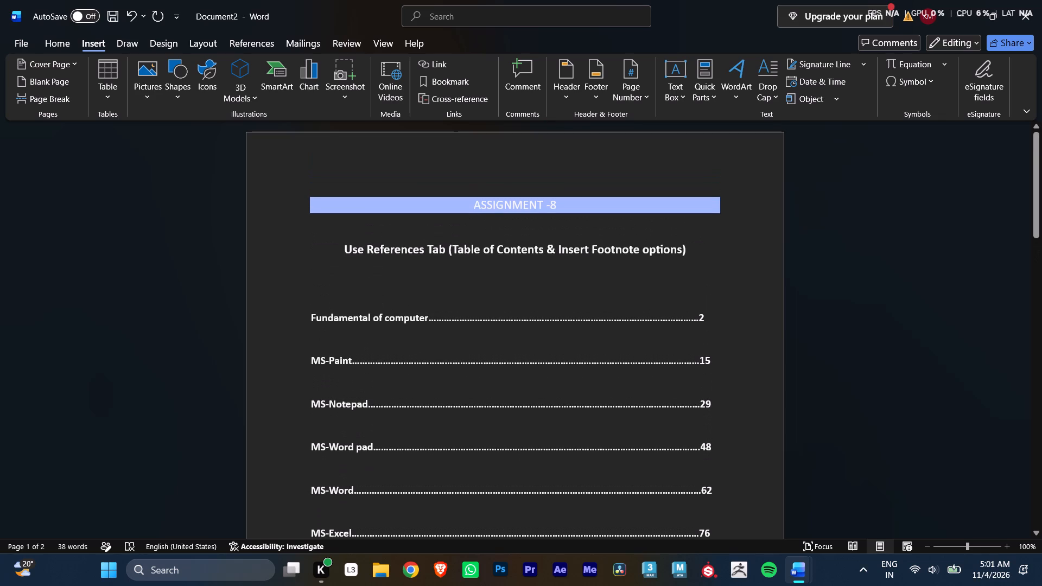
scroll(533, 458, up, 5)
scroll(961, 412, down, 3)
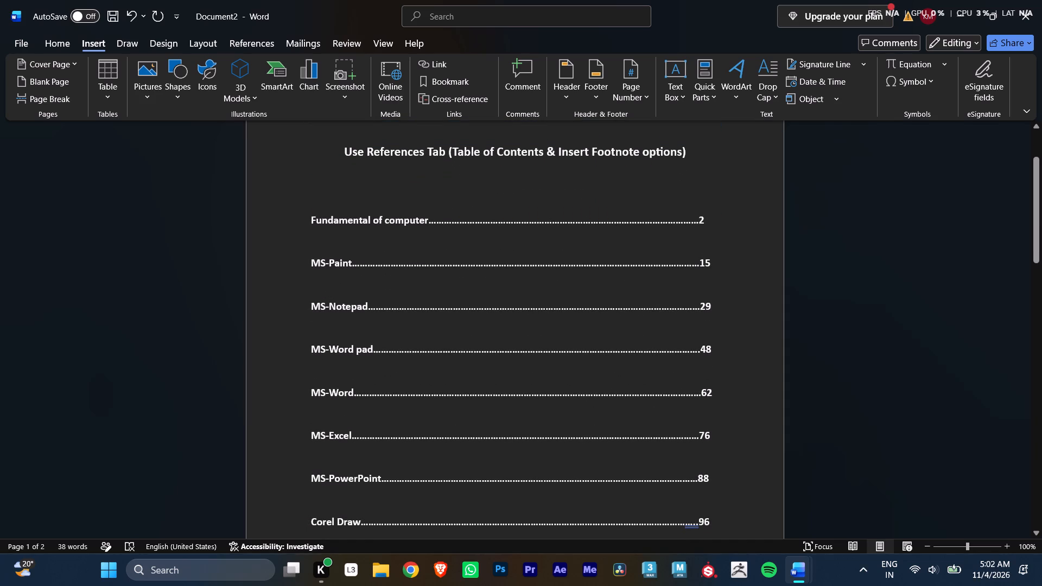
Lay out the assignment title, heading and contents list in two columns.
scroll(711, 418, down, 3)
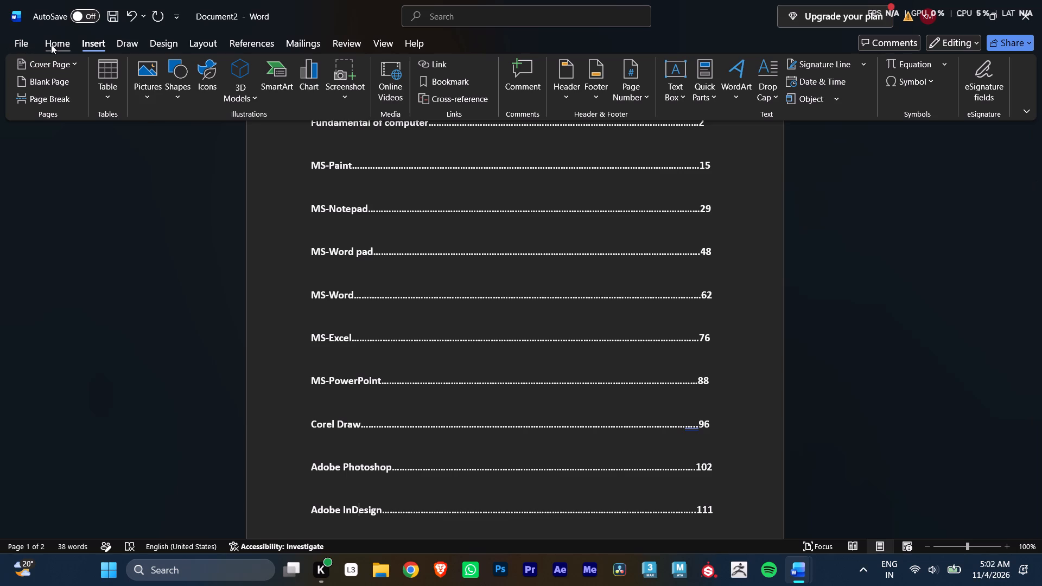
click(125, 40)
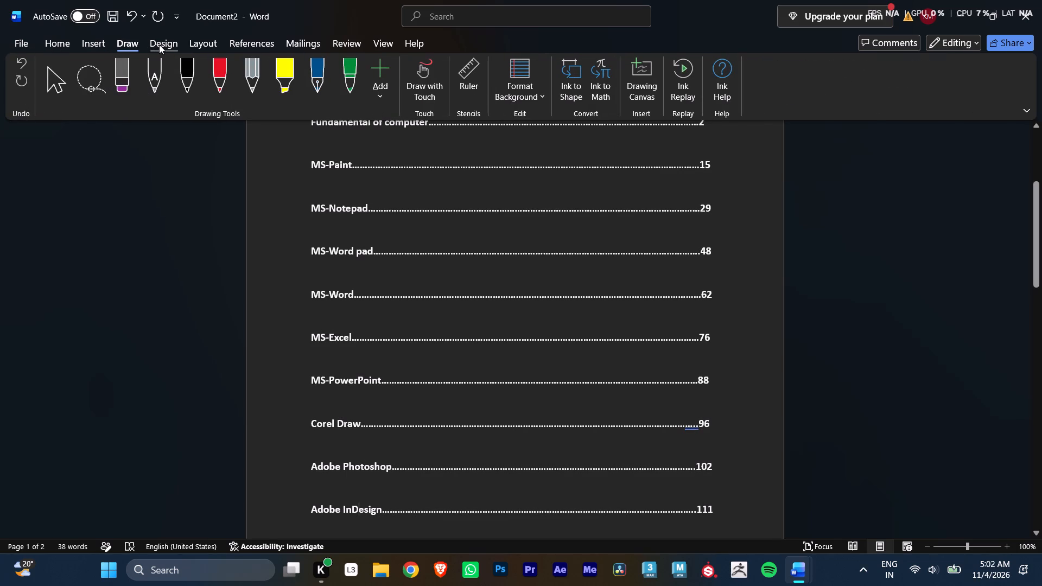
click(161, 44)
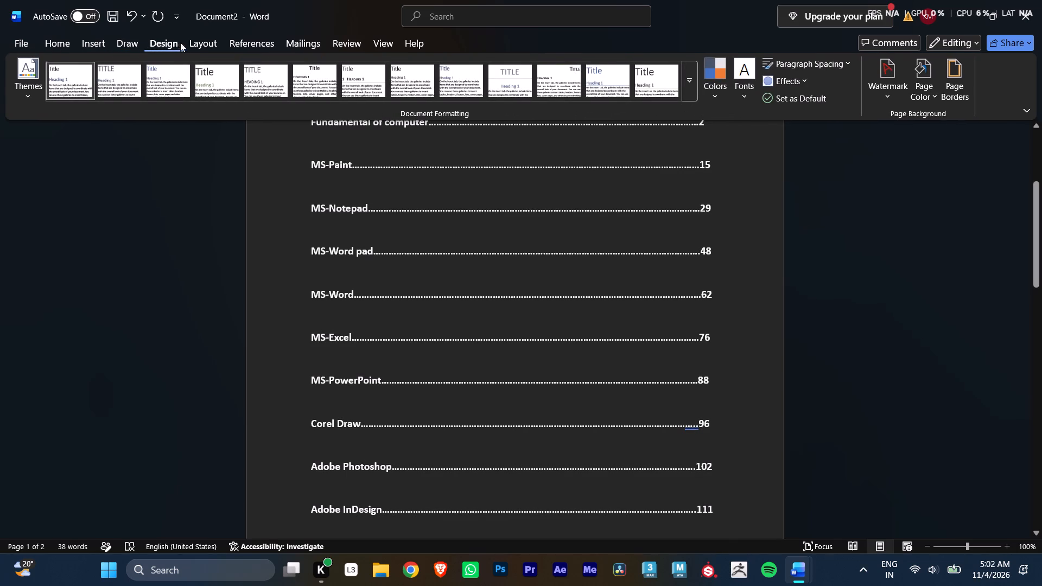
click(192, 42)
scroll(328, 209, down, 5)
scroll(328, 209, up, 2)
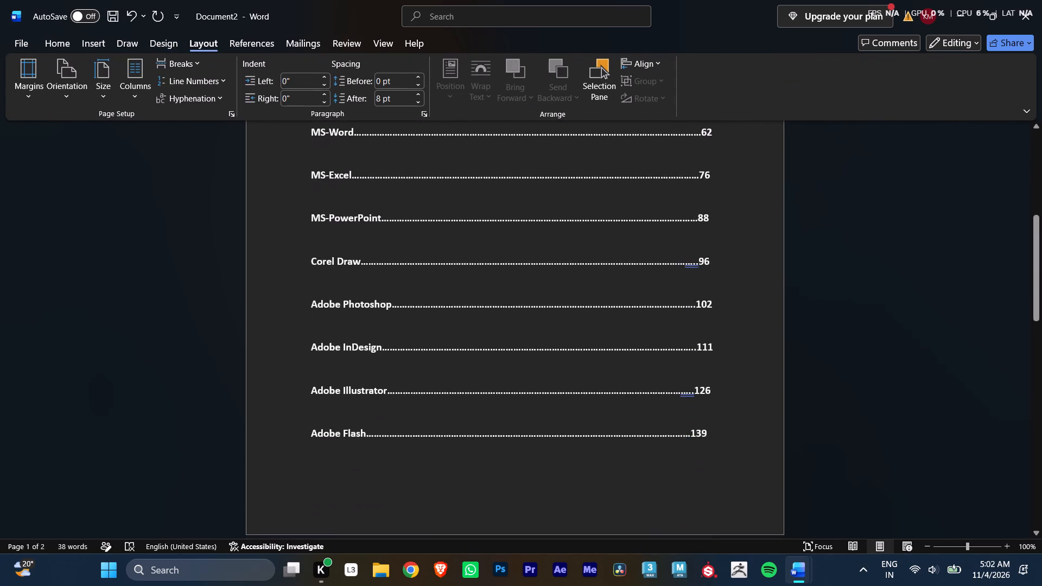
scroll(328, 209, up, 1)
scroll(328, 209, down, 1)
scroll(328, 210, up, 3)
click(135, 88)
click(156, 152)
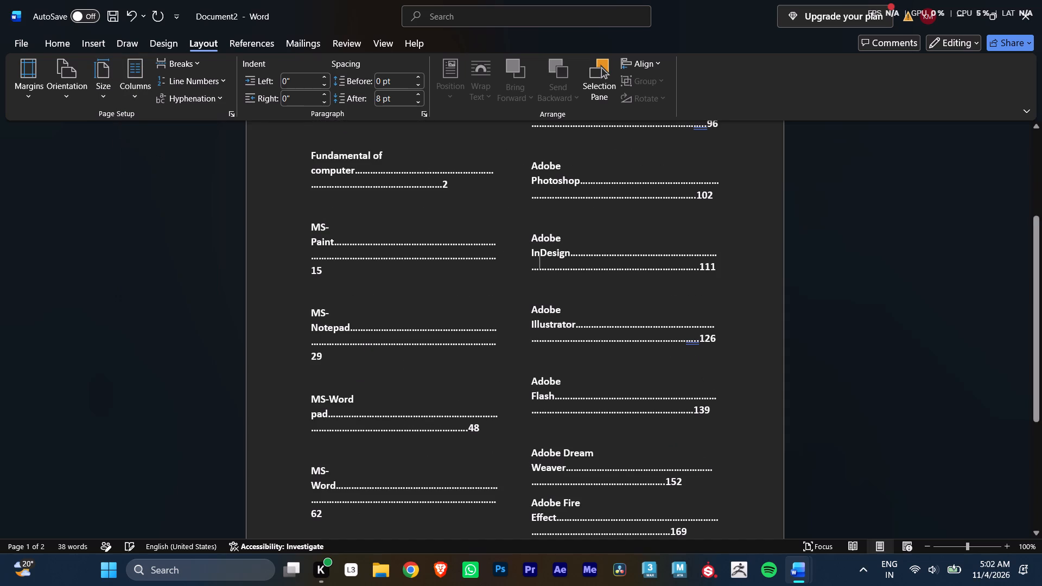
Review how the title, heading and contents entries flow across the two-column page.
scroll(285, 226, up, 4)
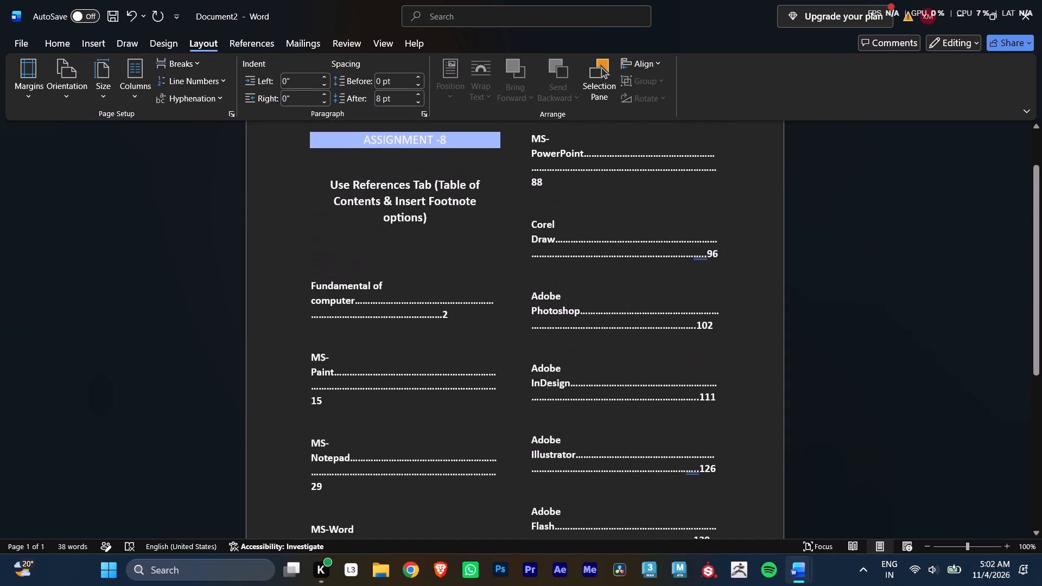
scroll(286, 225, up, 3)
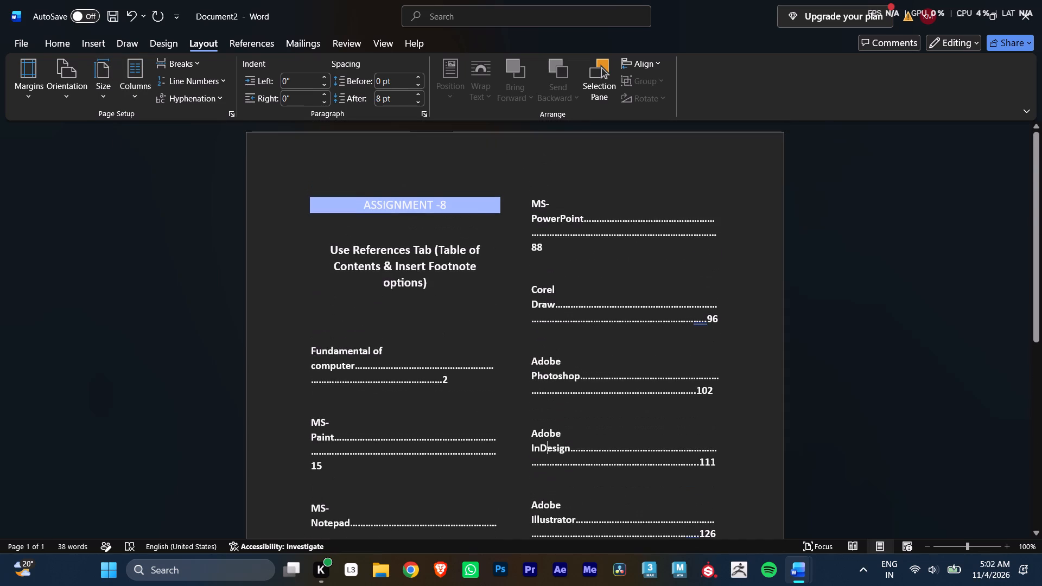
scroll(285, 223, down, 13)
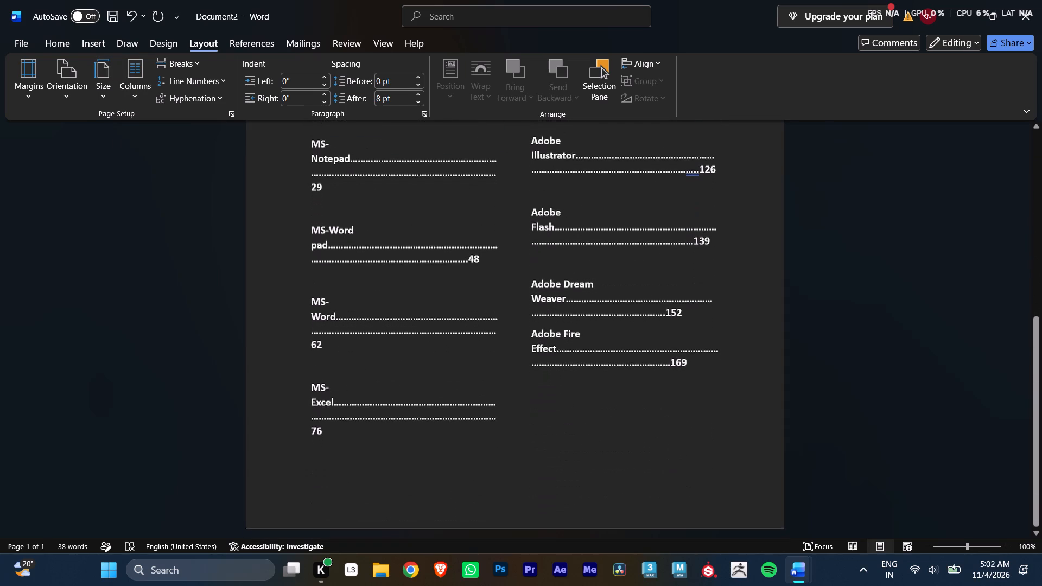
scroll(285, 219, down, 7)
scroll(285, 219, up, 4)
scroll(285, 219, down, 1)
scroll(285, 219, up, 1)
scroll(285, 219, down, 2)
scroll(285, 219, up, 1)
scroll(285, 219, down, 3)
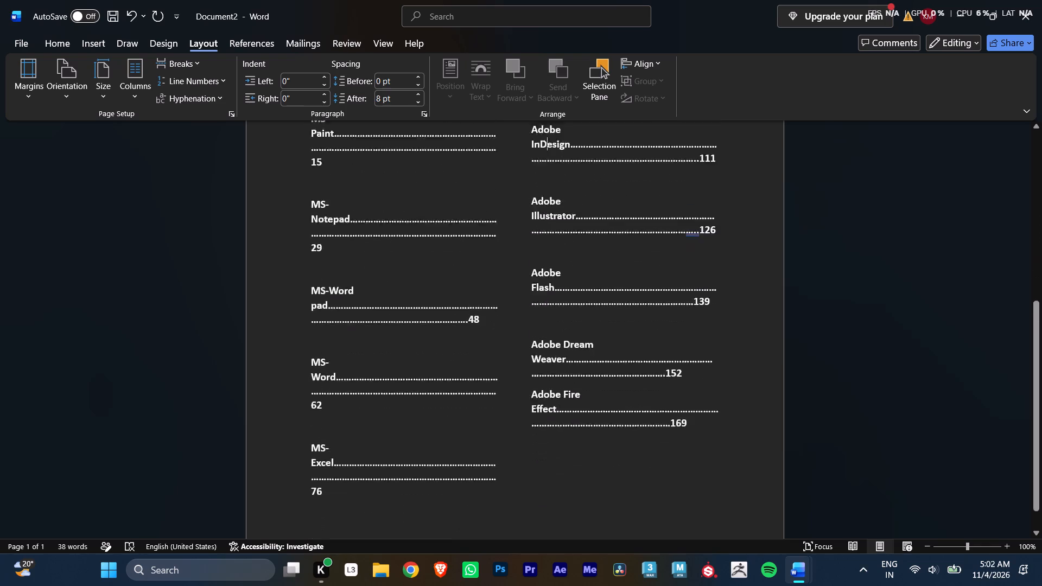
scroll(285, 219, down, 5)
scroll(285, 219, up, 1)
scroll(285, 219, down, 1)
scroll(285, 219, up, 4)
scroll(285, 219, down, 2)
scroll(285, 219, up, 5)
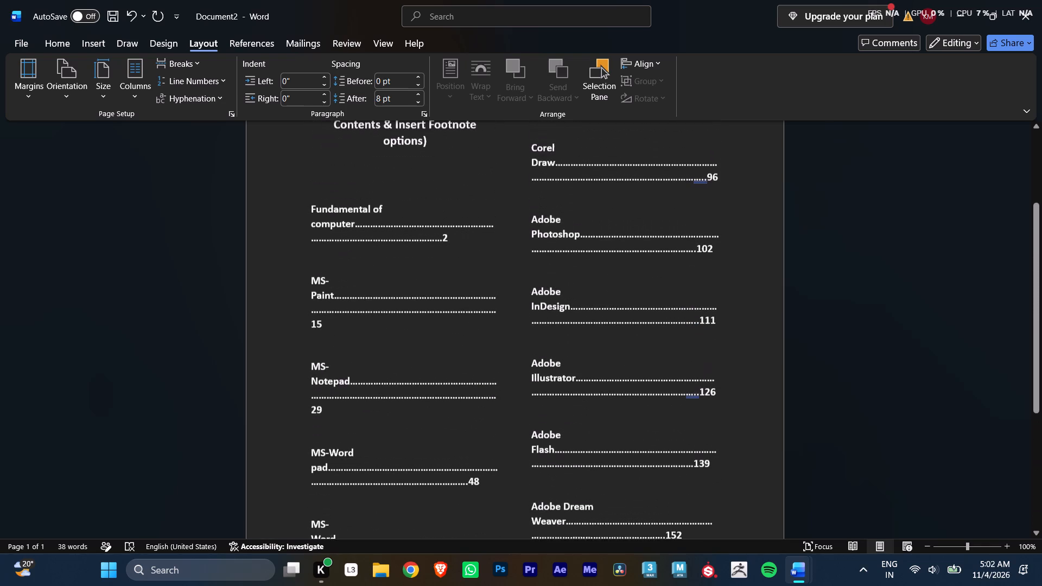
scroll(272, 179, up, 3)
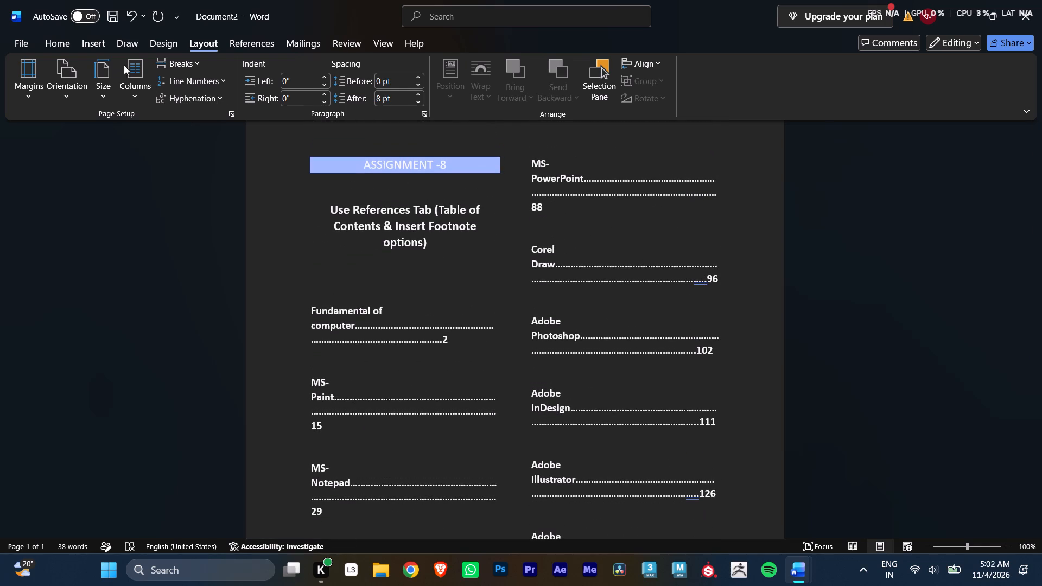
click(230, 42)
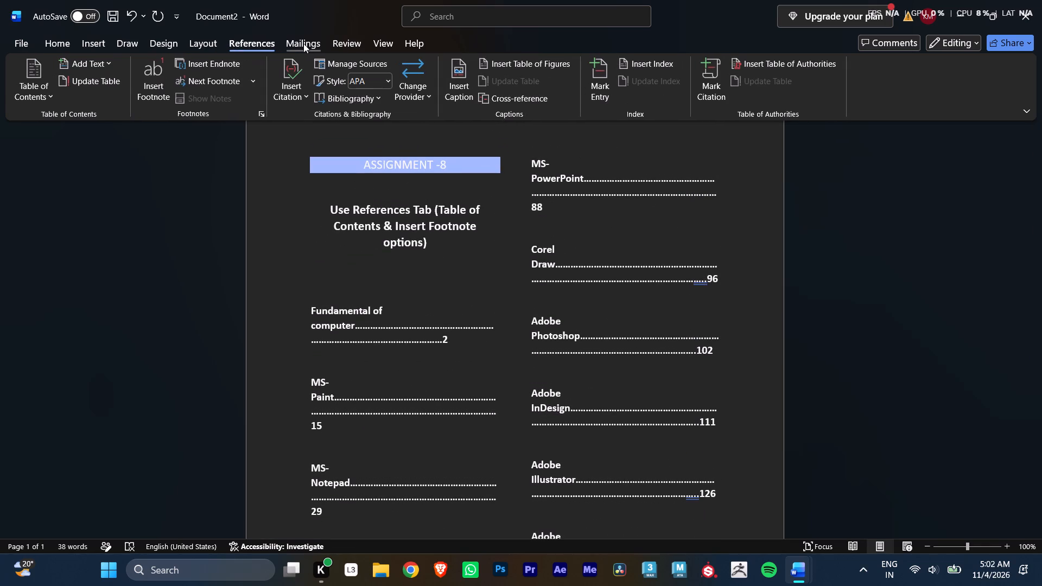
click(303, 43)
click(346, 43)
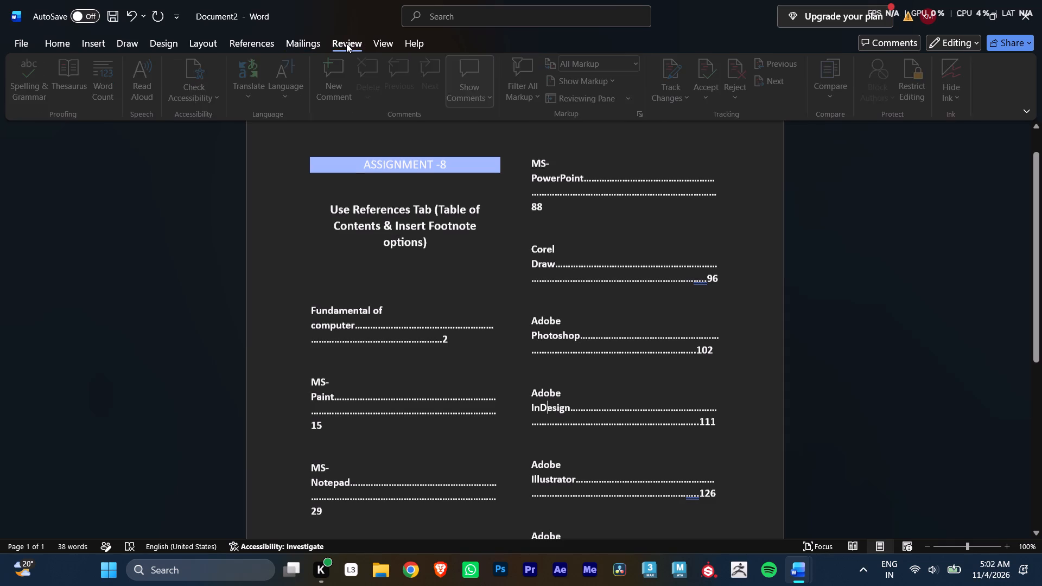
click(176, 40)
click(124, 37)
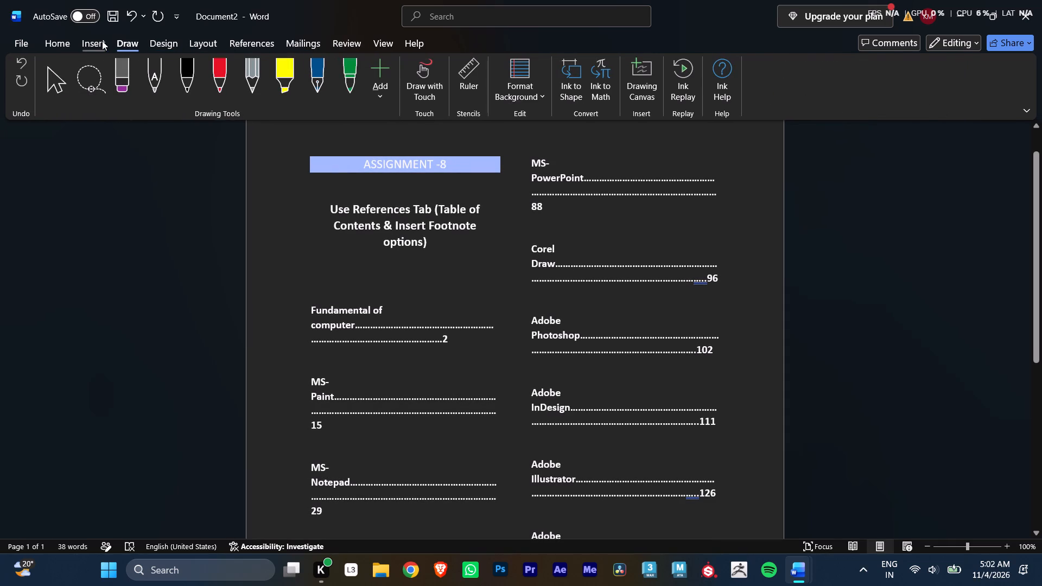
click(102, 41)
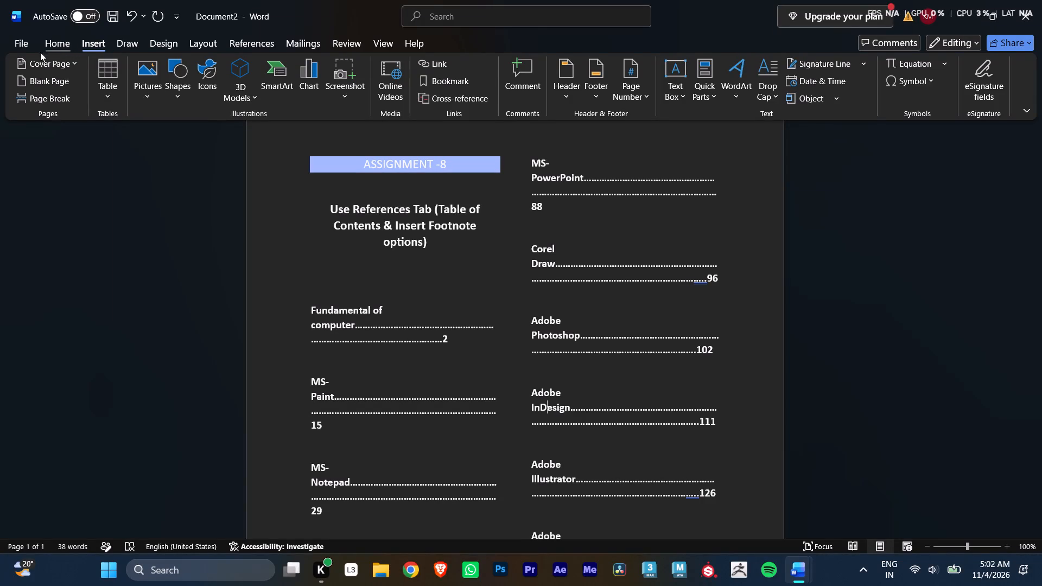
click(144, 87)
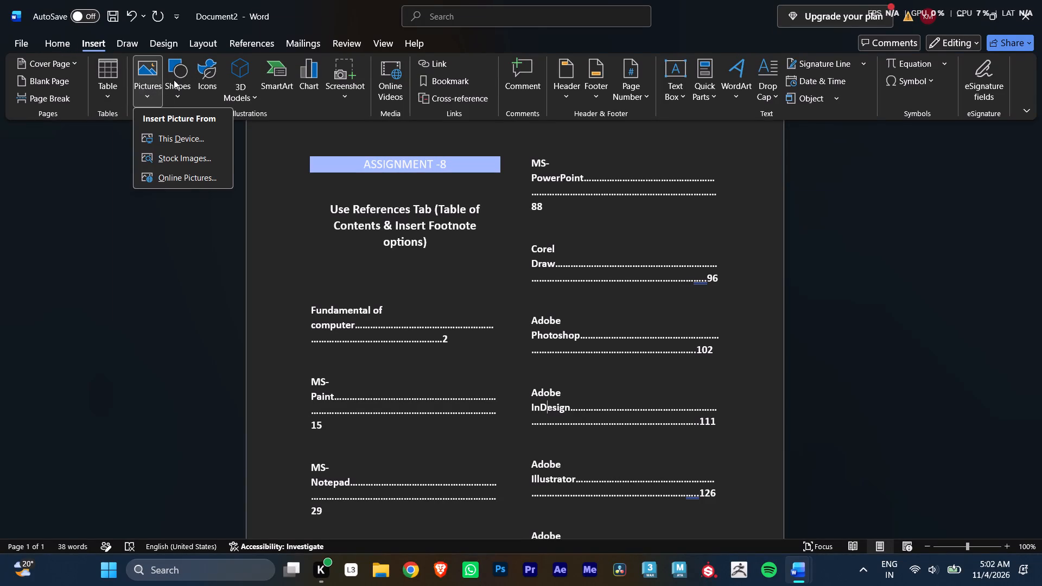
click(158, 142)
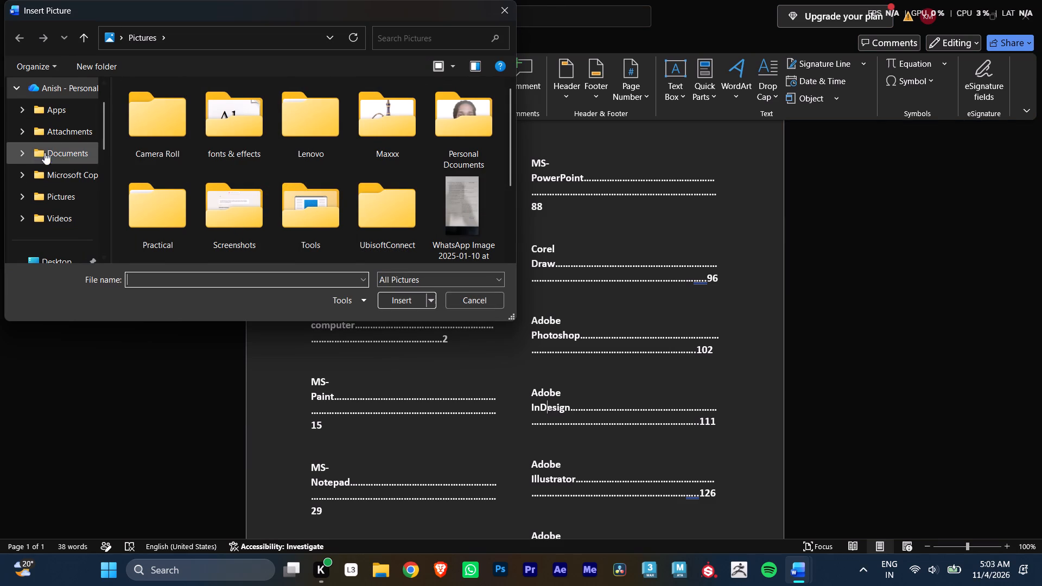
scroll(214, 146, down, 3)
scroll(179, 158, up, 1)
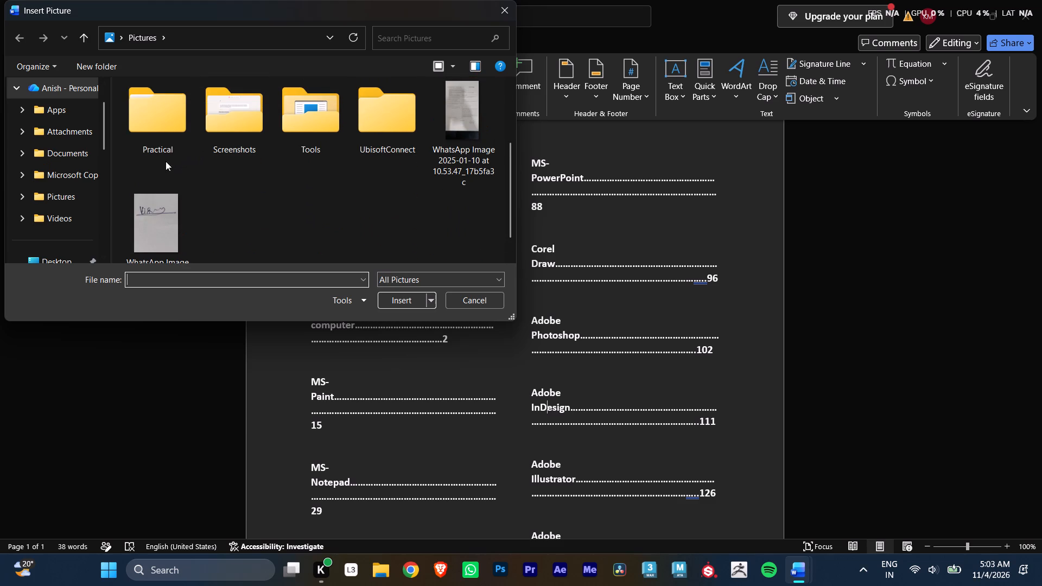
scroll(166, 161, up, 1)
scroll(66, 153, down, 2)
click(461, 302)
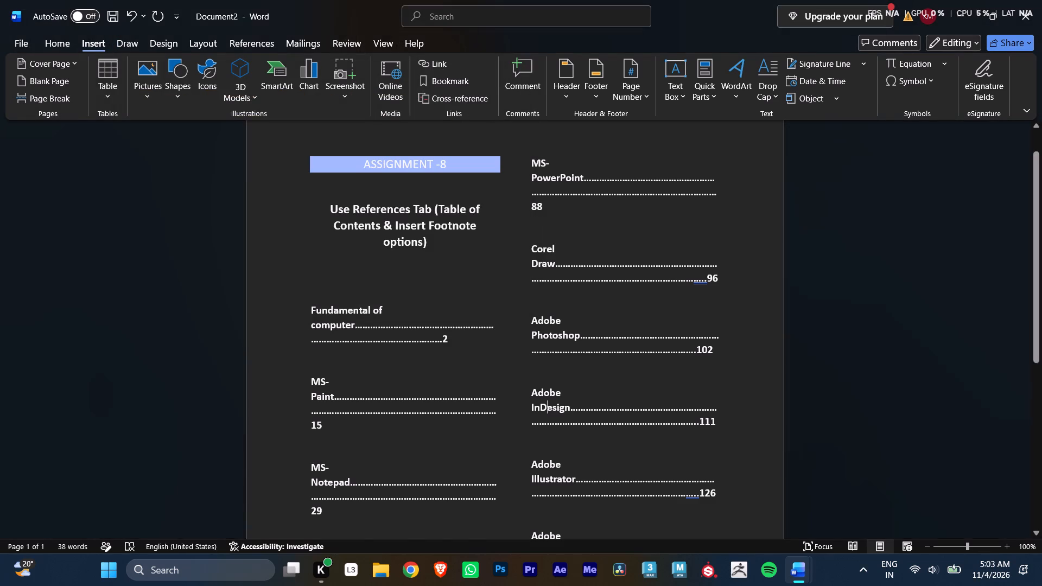
Save the document as a Word Document named "ASSIGNMENT -8" in the aman folder inside Downloads.
click(118, 20)
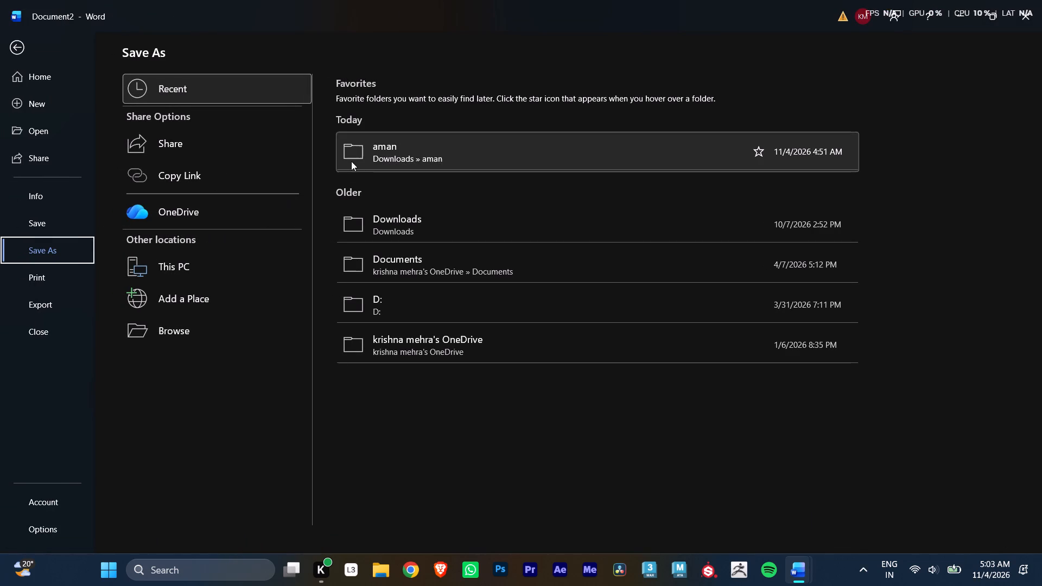
click(203, 324)
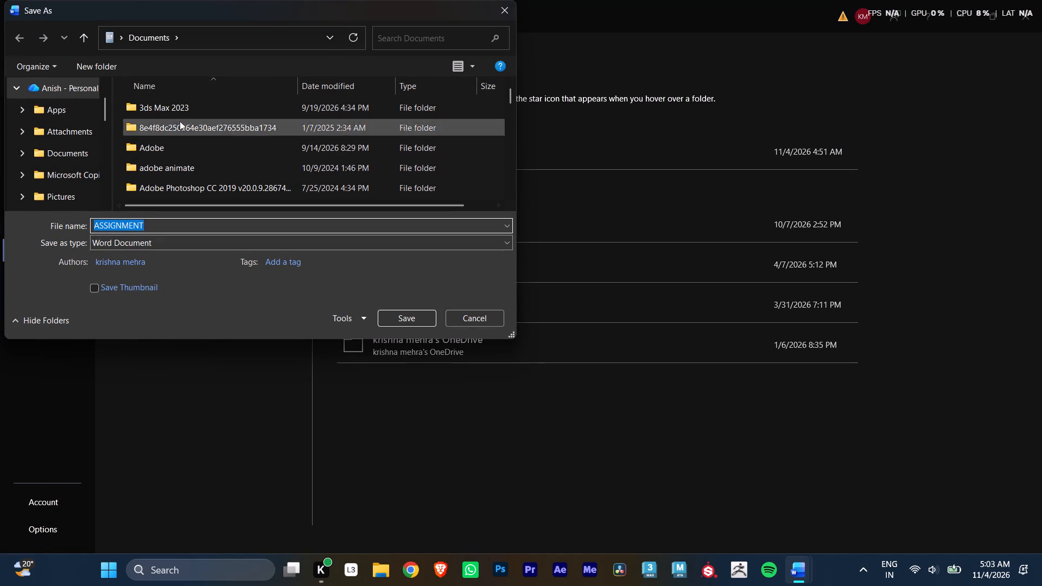
scroll(66, 172, down, 6)
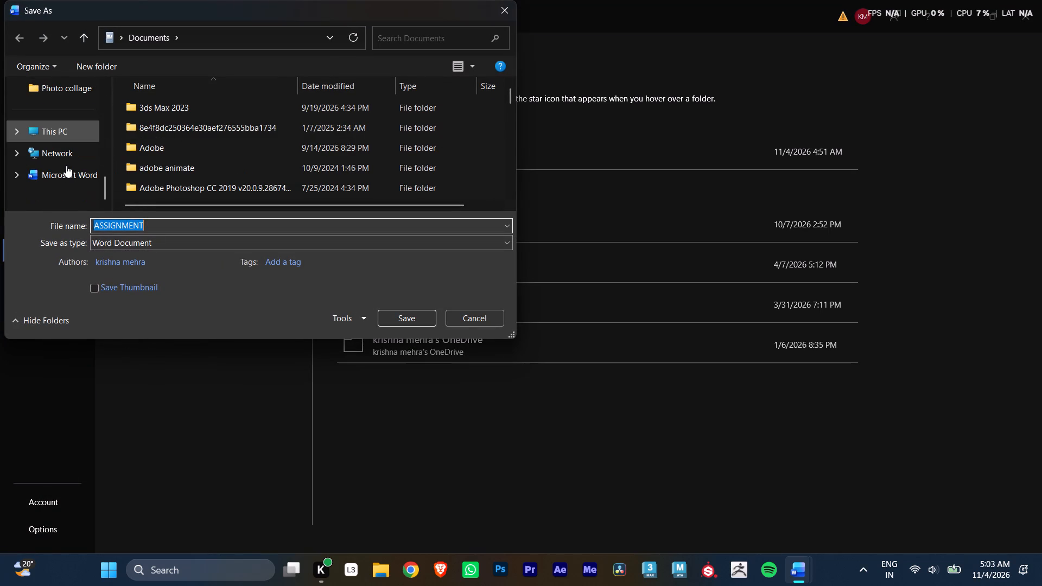
scroll(66, 165, down, 2)
scroll(66, 165, up, 4)
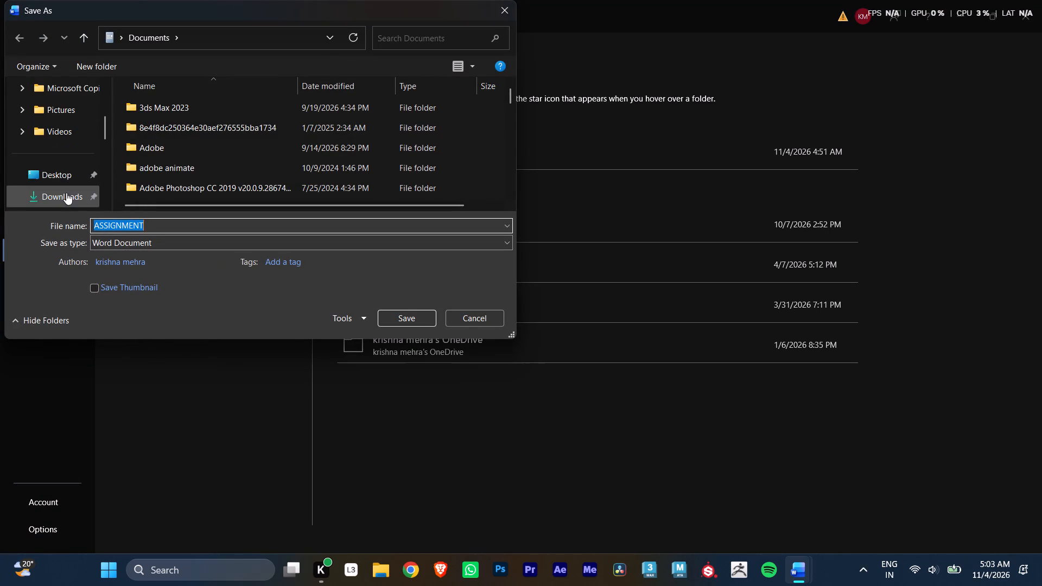
click(66, 194)
double_click(177, 132)
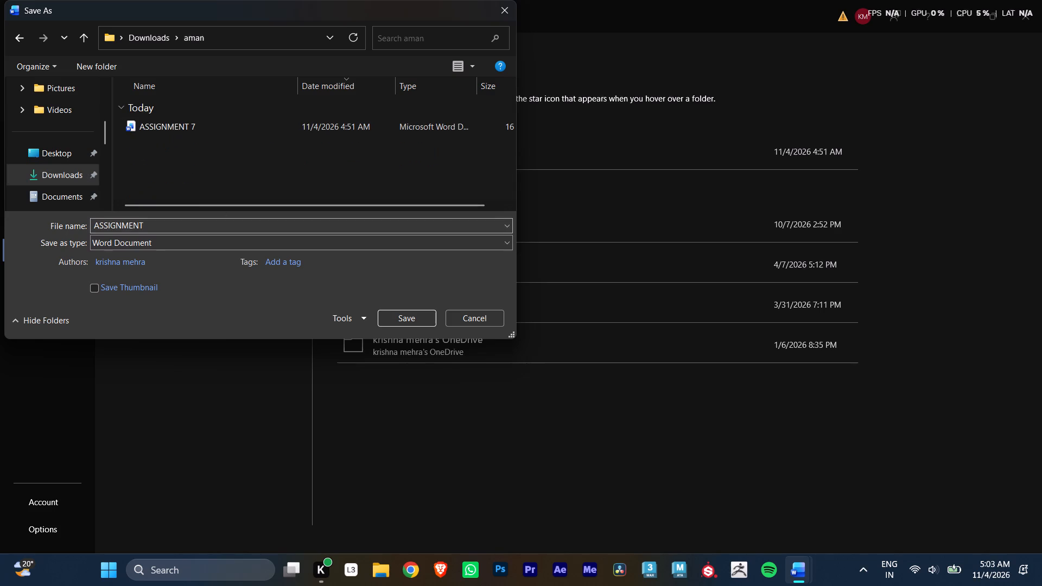
click(224, 225)
click(224, 225)
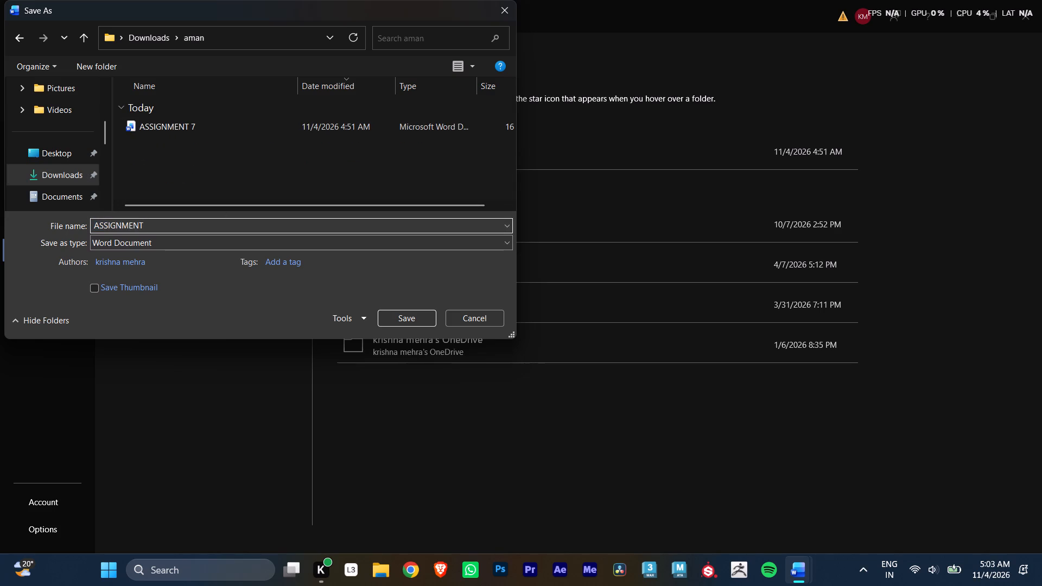
key(space)
key(minus)
key(8)
click(423, 315)
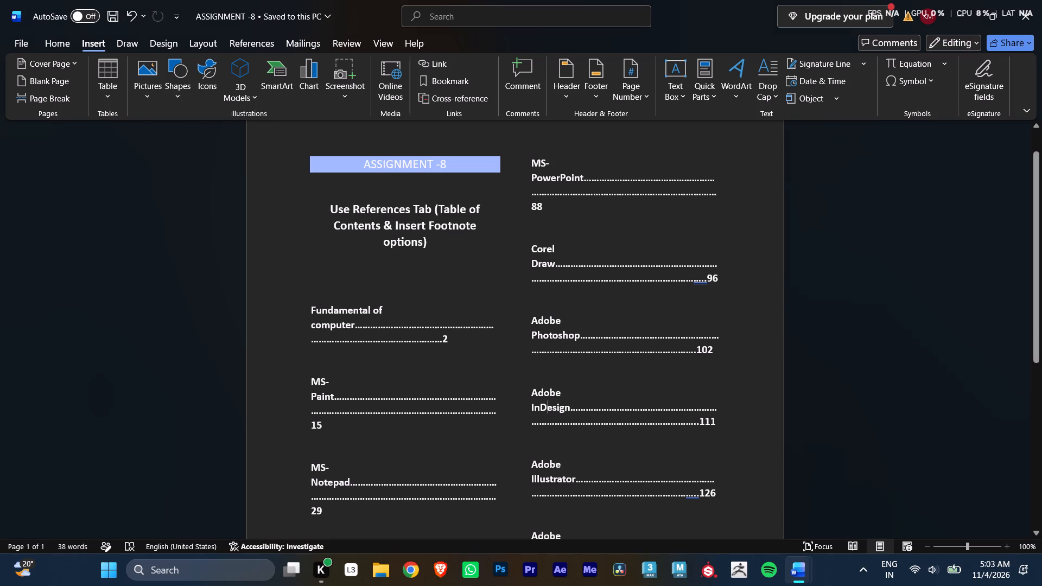
Create a new blank document.
scroll(401, 252, down, 5)
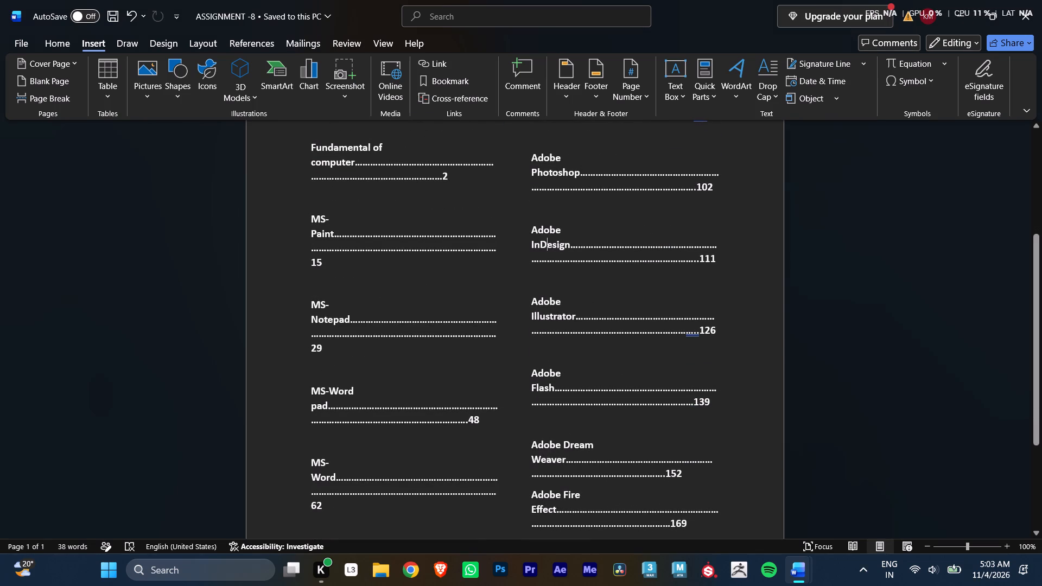
key(ctrl+n)
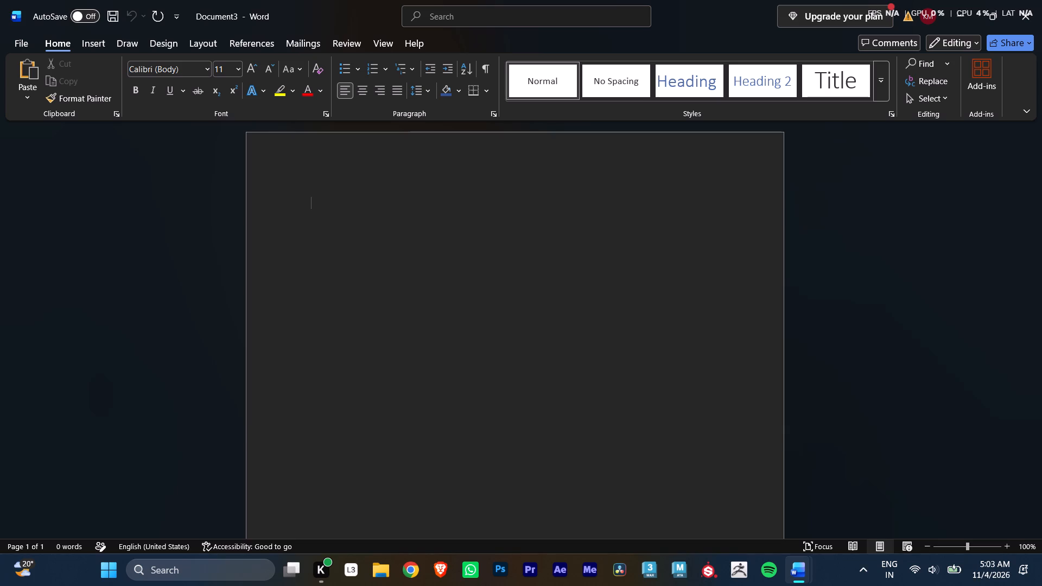
Enter the title "ASSIGNMENT -8" on the first line, centred, bold and at 14 pt.
click(366, 83)
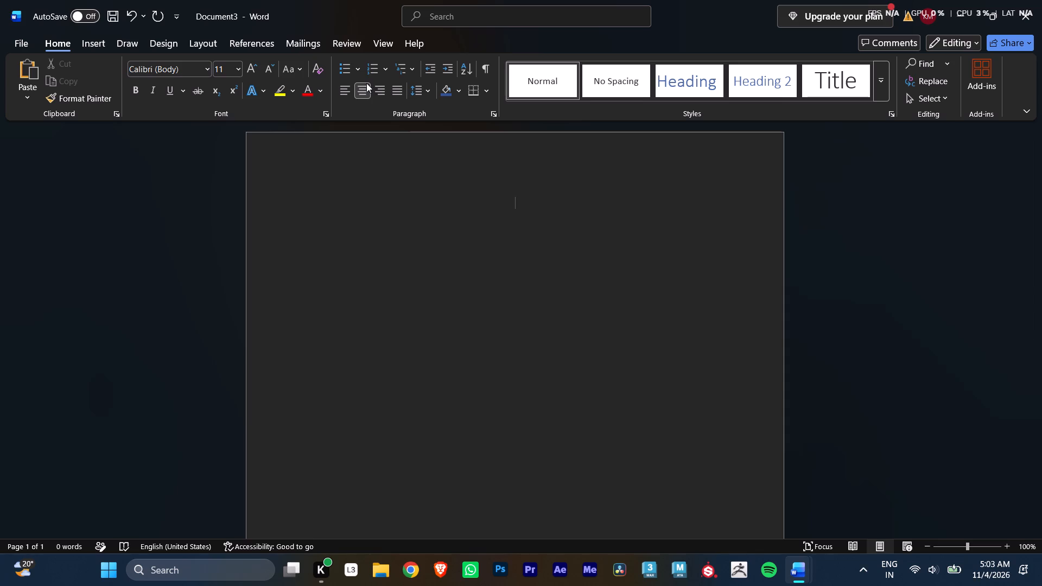
click(250, 67)
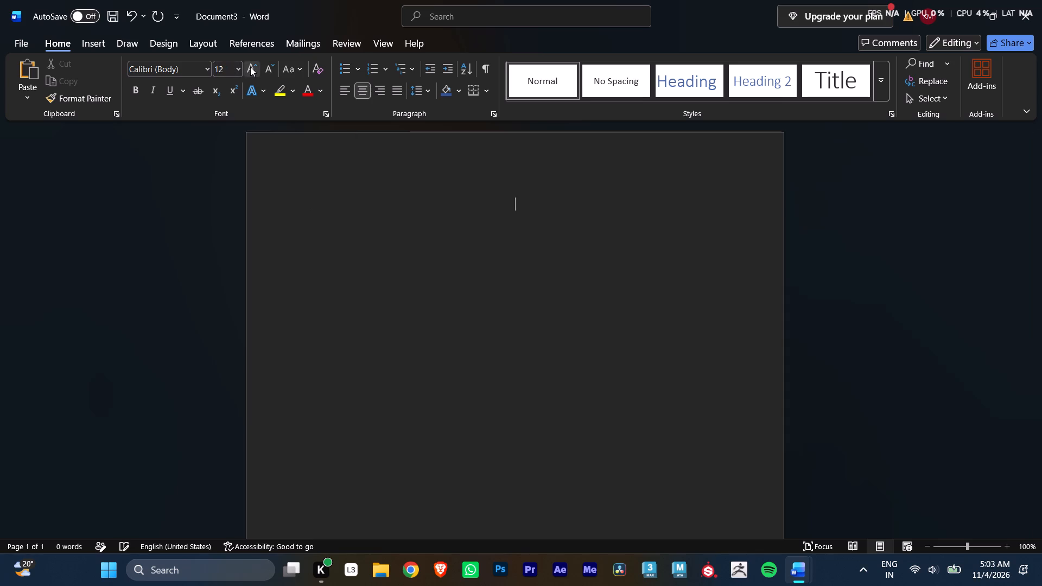
click(250, 67)
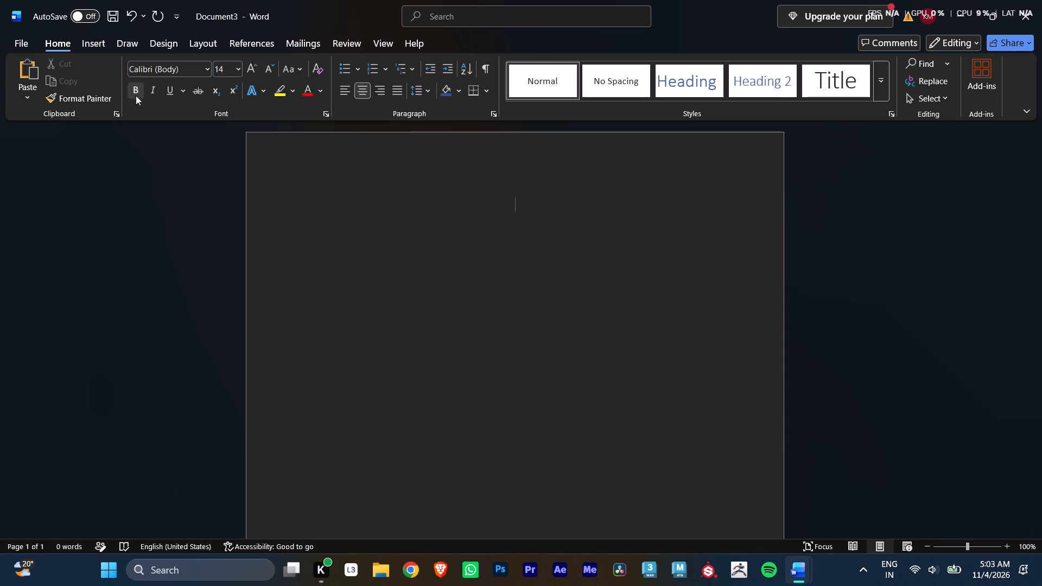
click(136, 95)
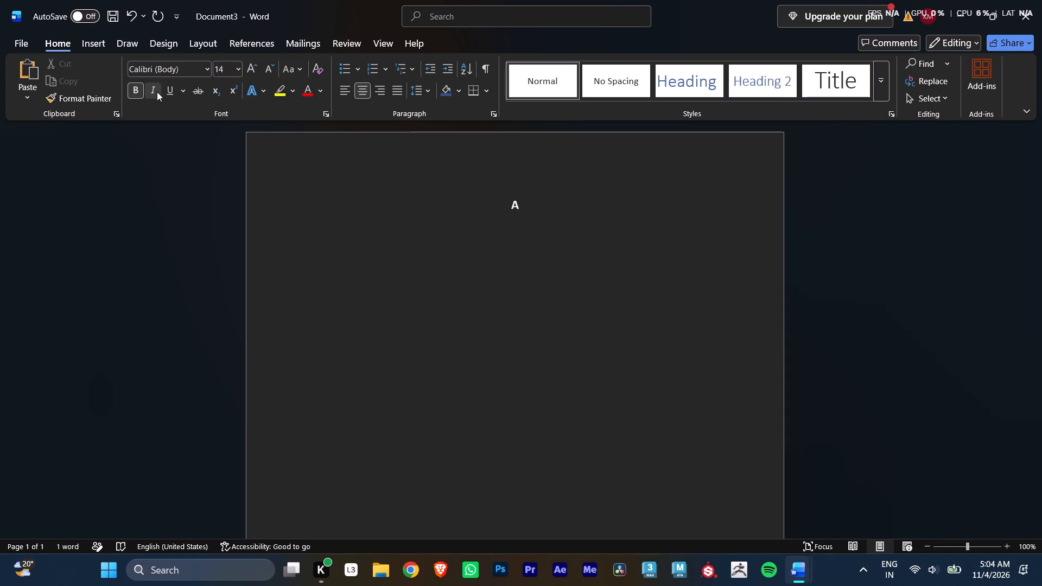
text(SSIGNMENT -8)
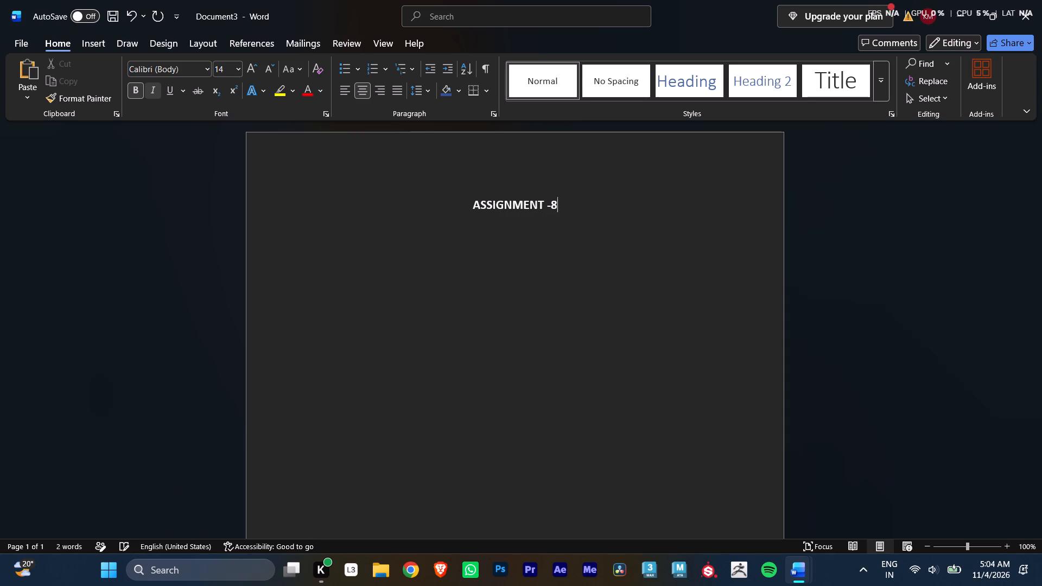
Change the number in the title so it reads "ASSIGNMENT -10".
key(BackSpace)
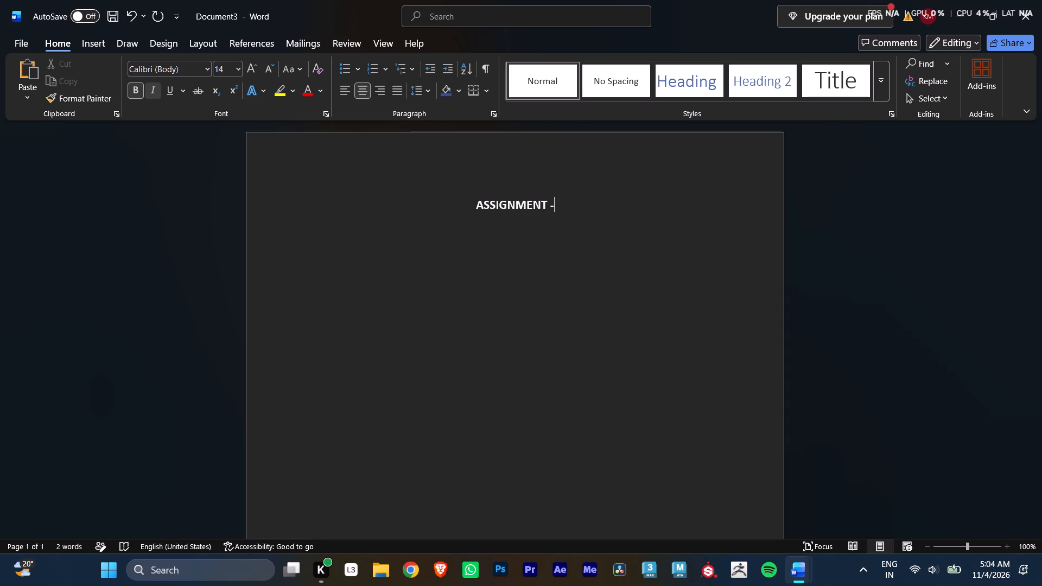
text(10)
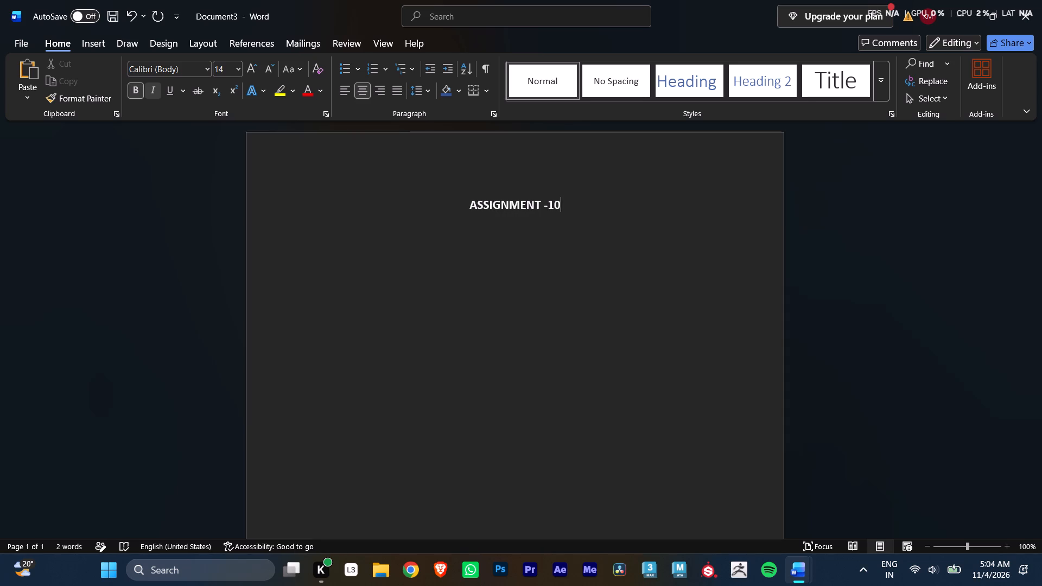
Shade the whole "ASSIGNMENT -10" title paragraph with the solid black theme colour.
triple_click(564, 205)
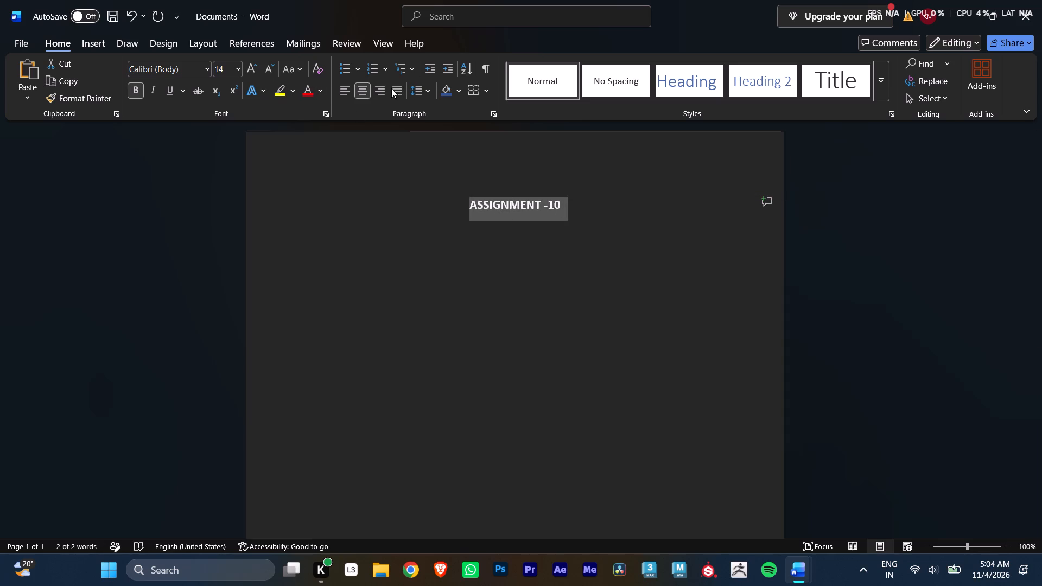
click(461, 90)
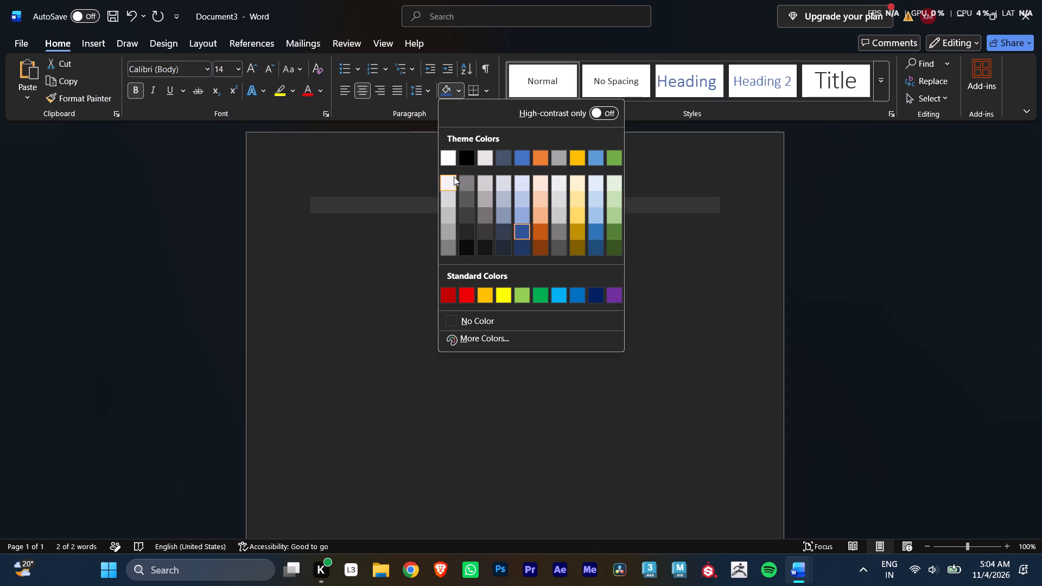
click(481, 154)
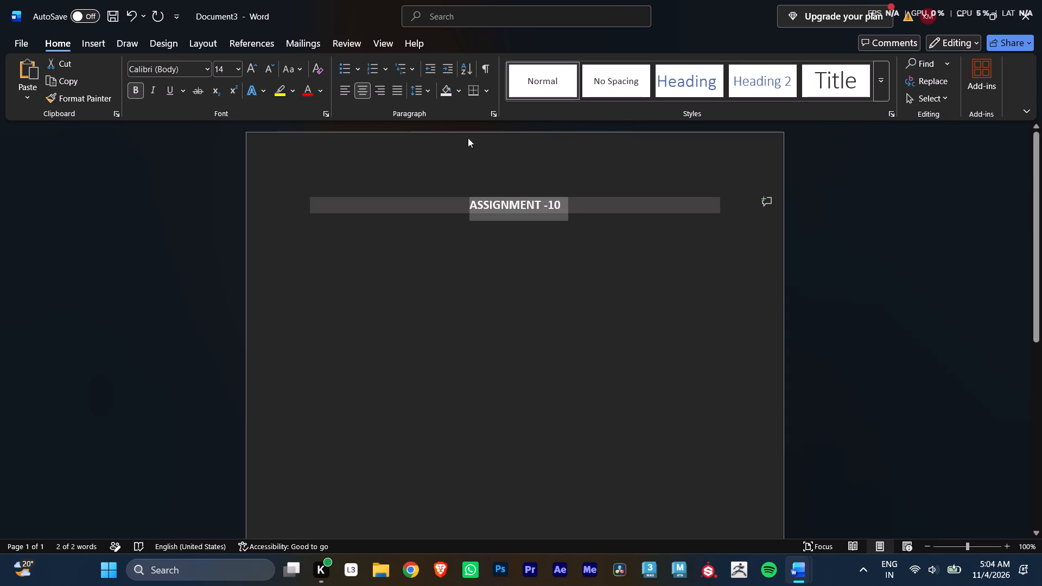
click(445, 92)
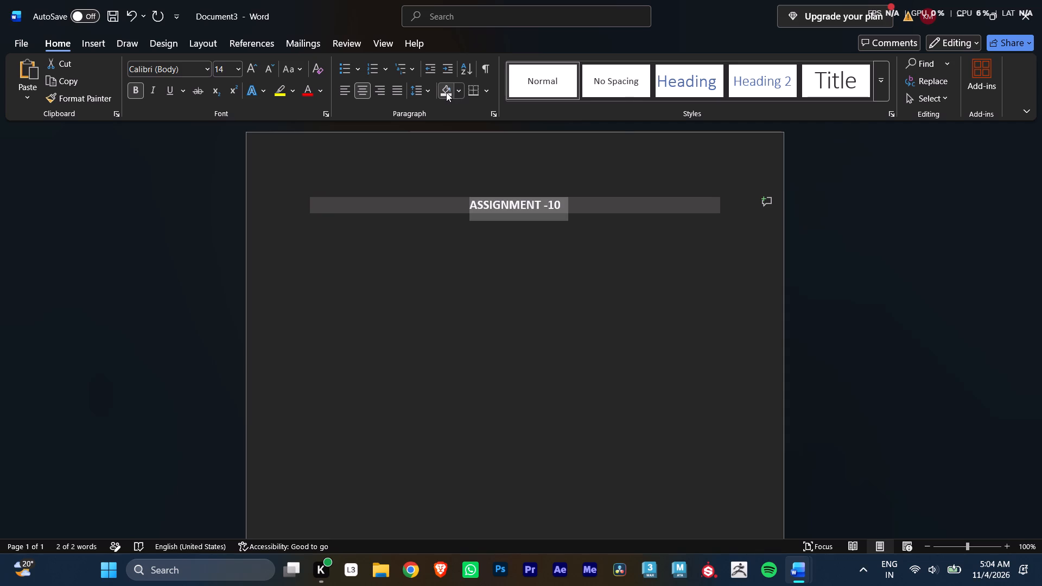
click(457, 92)
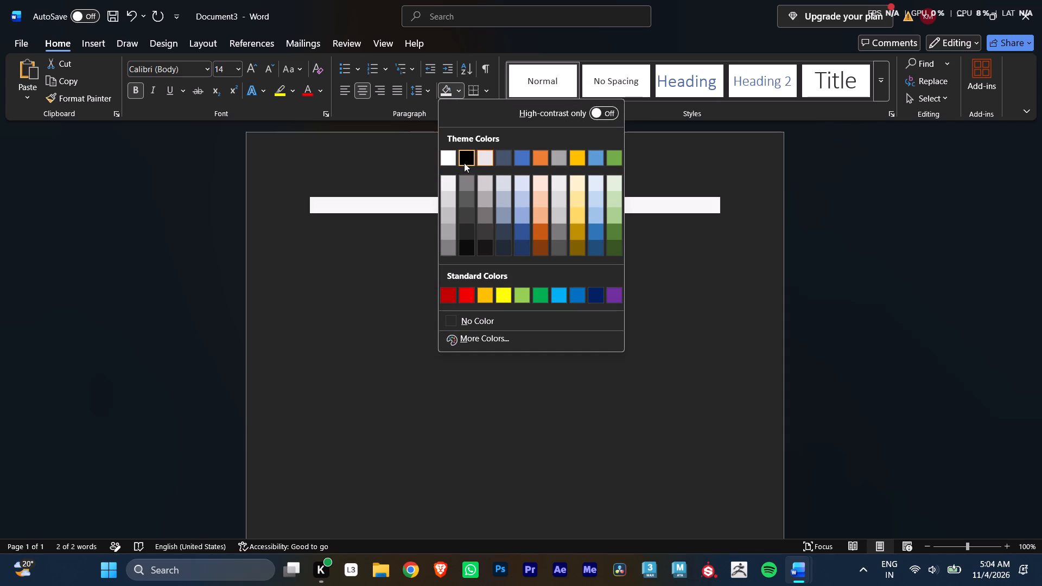
click(464, 163)
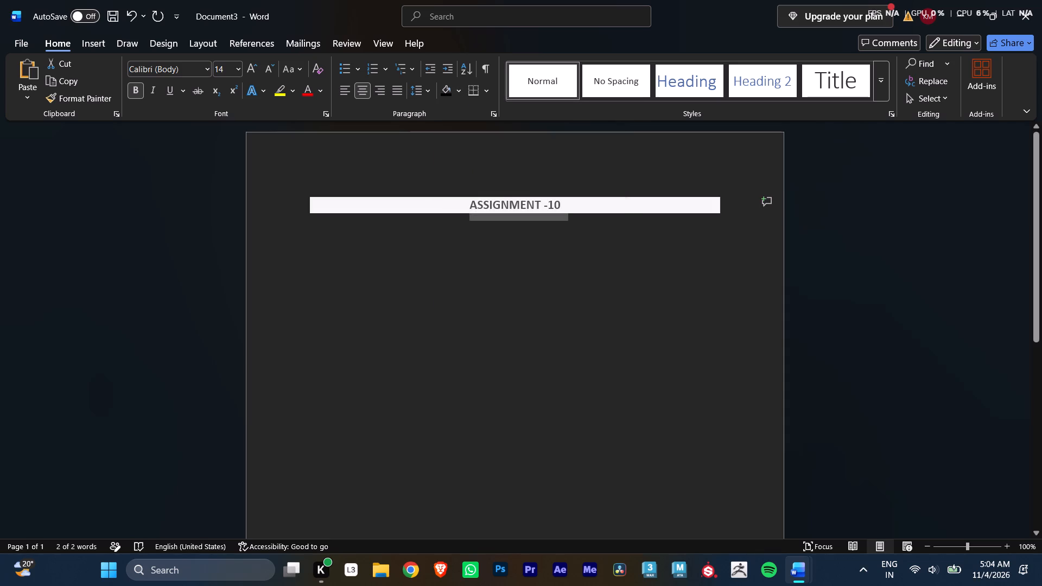
Below the title, enter the left-aligned 12 pt sentence "Use mail merge to create and send bulk mail.".
double_click(329, 246)
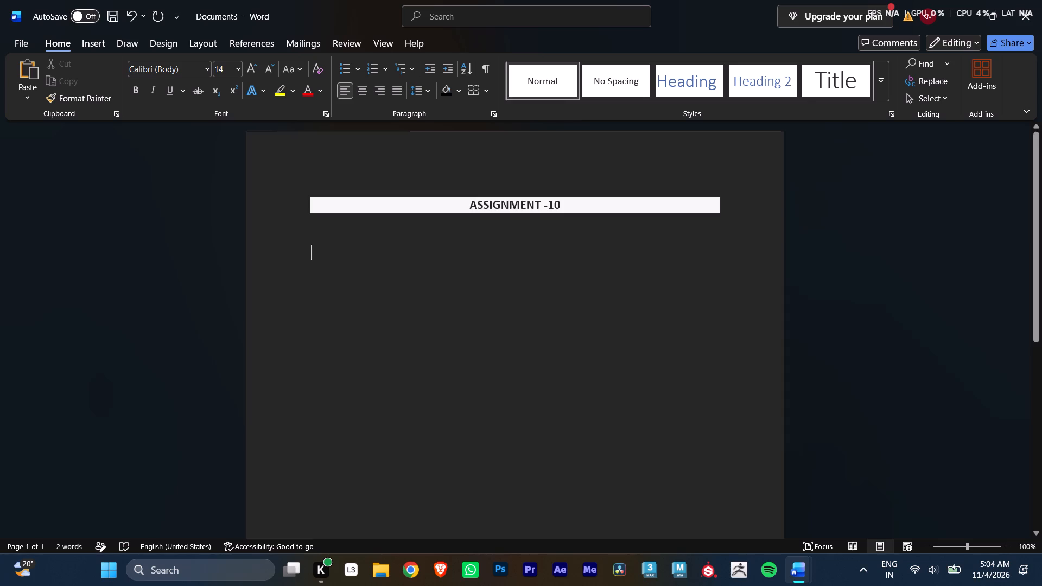
click(266, 71)
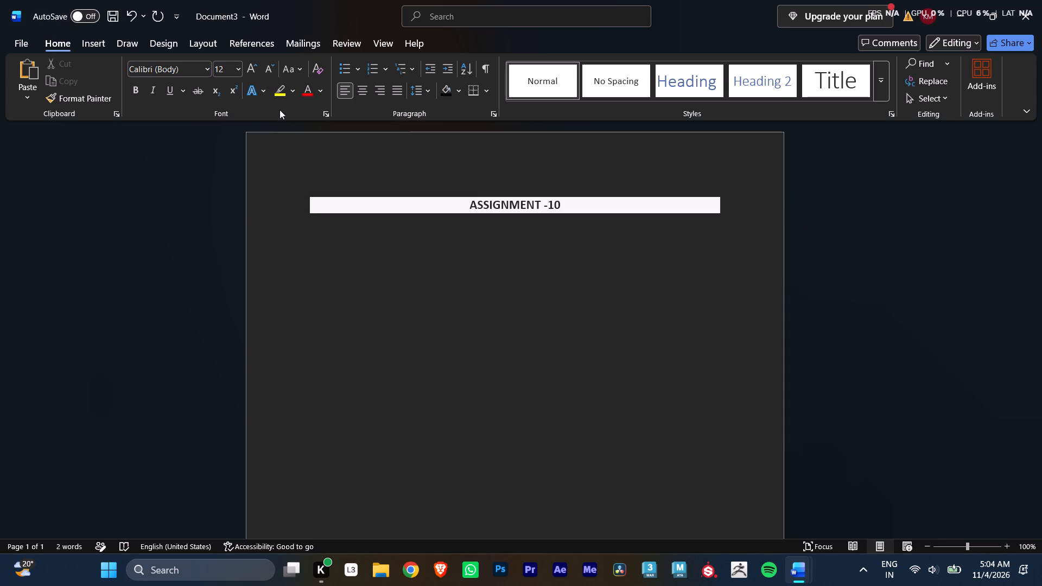
text(se)
key(space)
text(mail merge)
key(space)
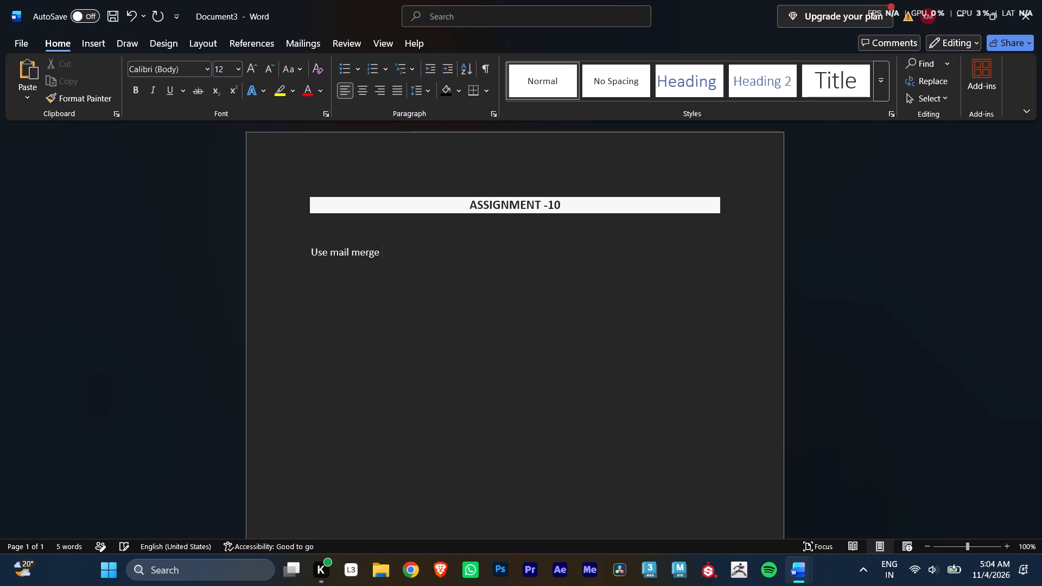
text(to creat and send)
key(space)
key(ctrl+BackSpace)
key(ctrl+BackSpace)
key(BackSpace)
key(BackSpace)
key(BackSpace)
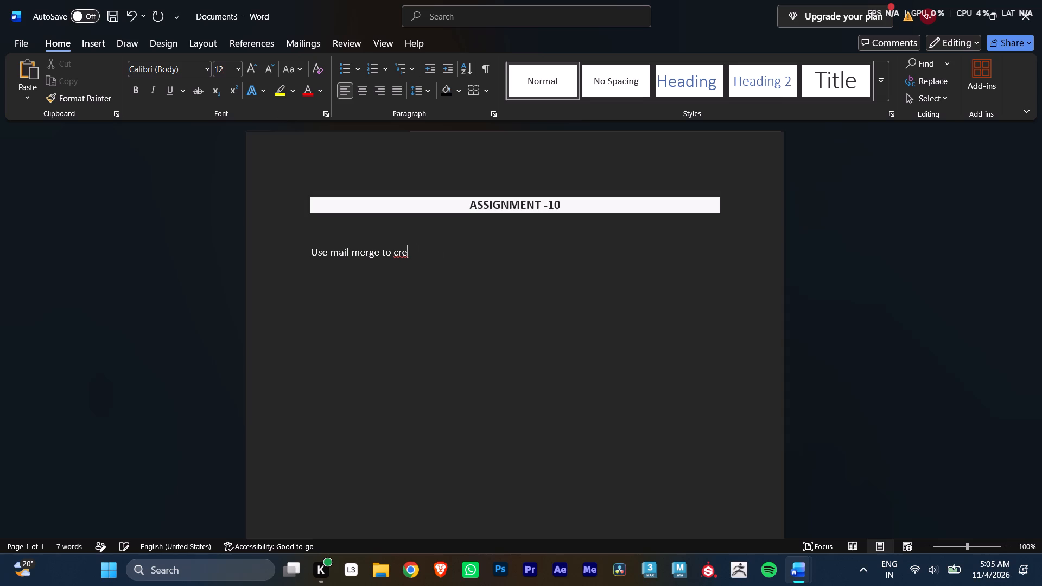
key(BackSpace)
key(BackSpace)
text(reate a)
text(nd sen)
text(d)
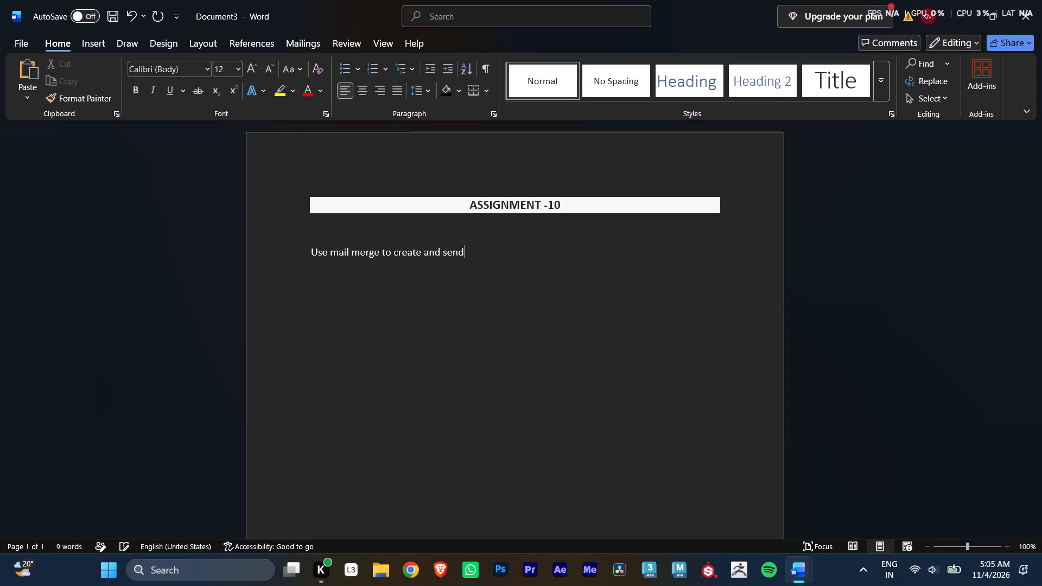
key(space)
text(bulk)
key(space)
text(mail.)
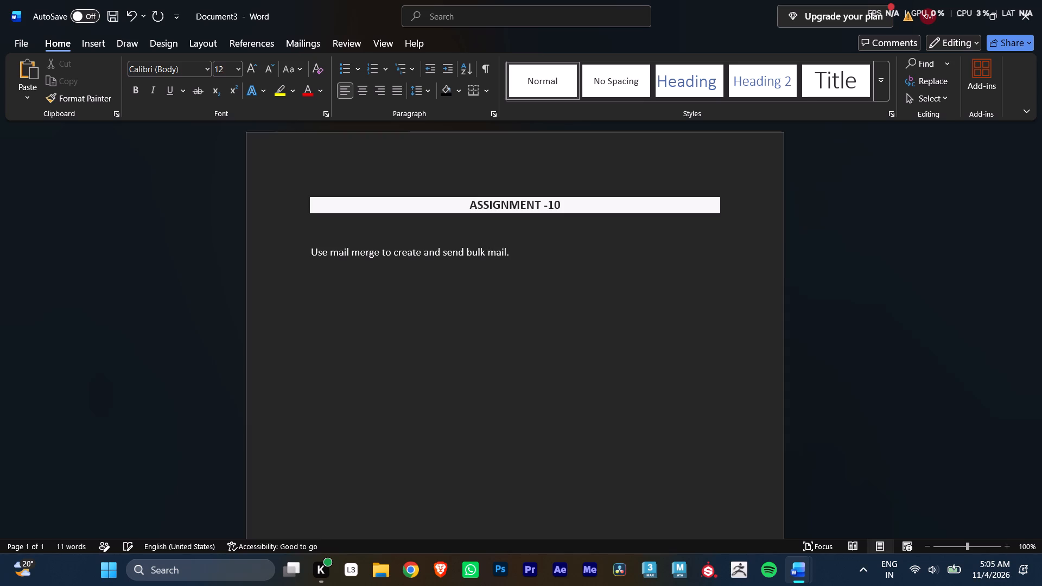
Replace the sentence's final full stop with ", labels, and envelops" and end the line.
key(BackSpace)
text(, labels)
text(, and)
key(space)
text(env)
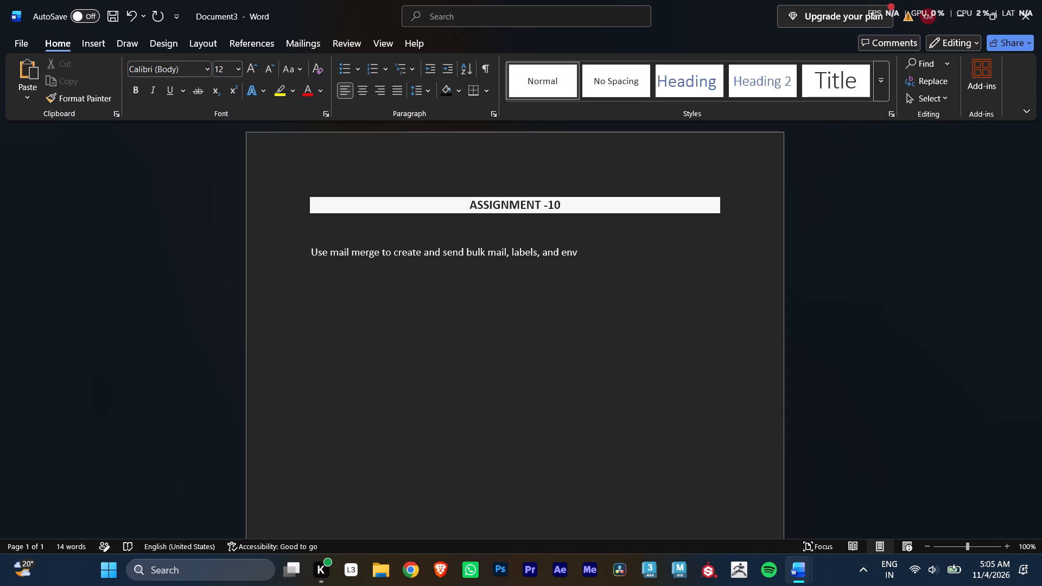
text(elop)
key(s)
key(Return)
Centre the mail merge sentence below the title.
click(309, 250)
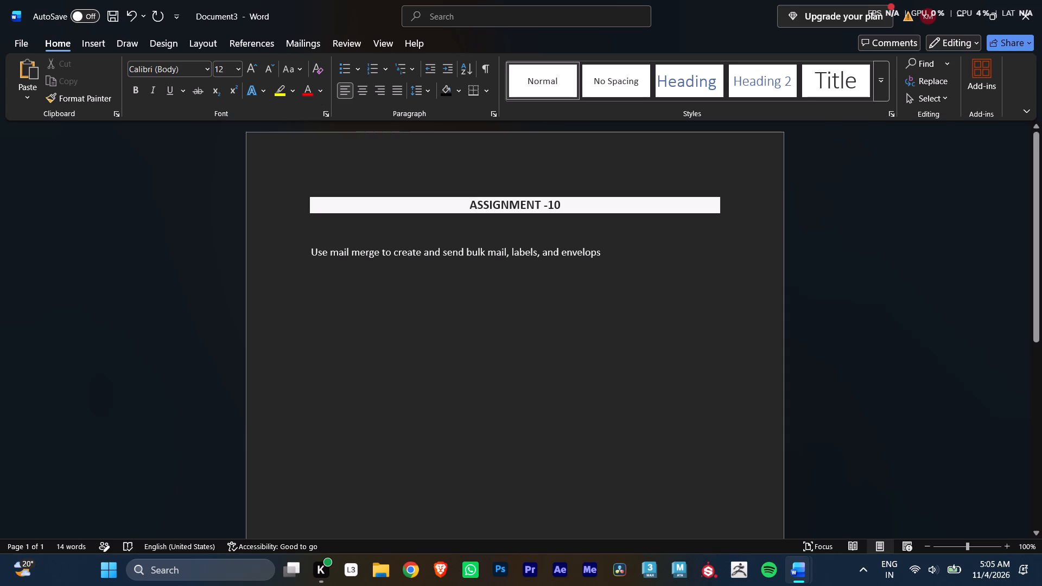
triple_click(320, 250)
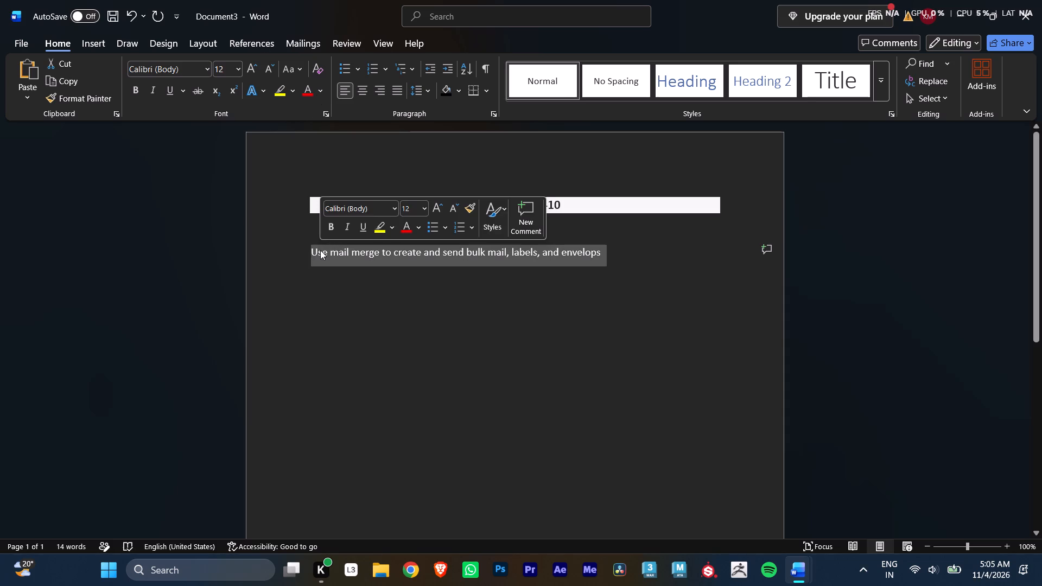
click(366, 92)
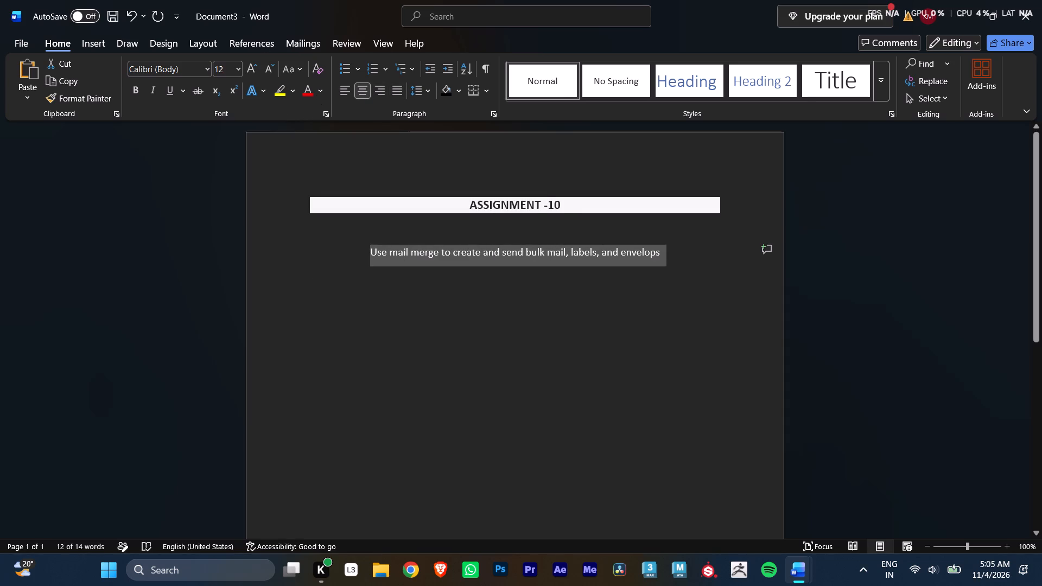
Add the heading "EXAMPLE LETTER" on a new line under the mail merge sentence, centred, bold and at 14 pt.
click(679, 256)
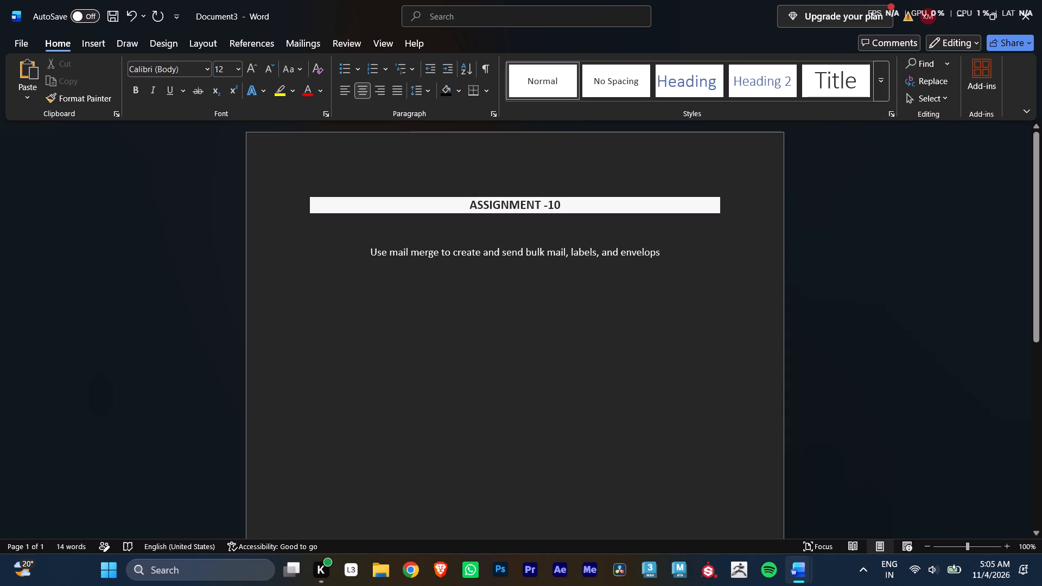
key(Return)
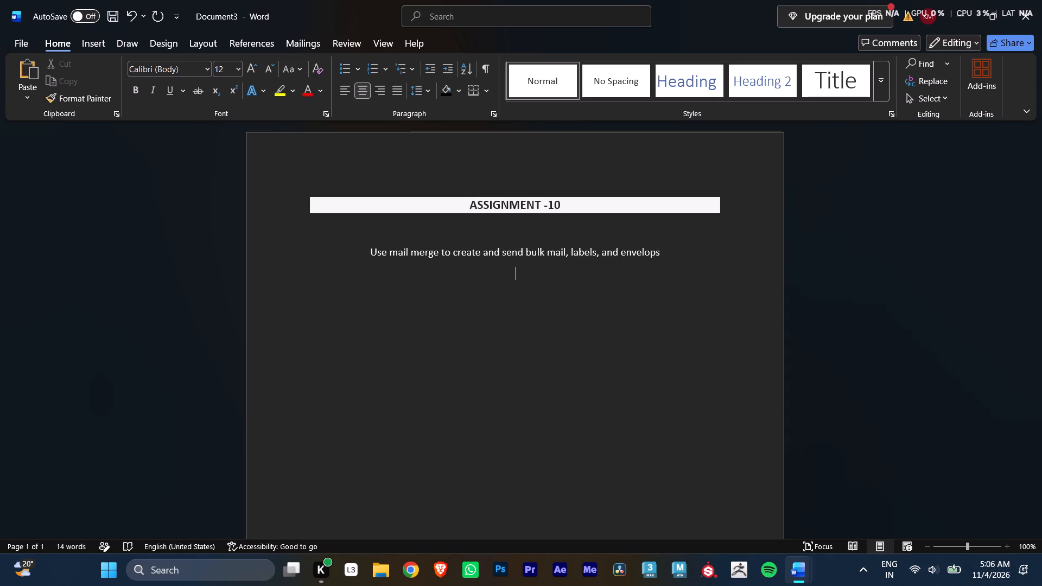
click(138, 96)
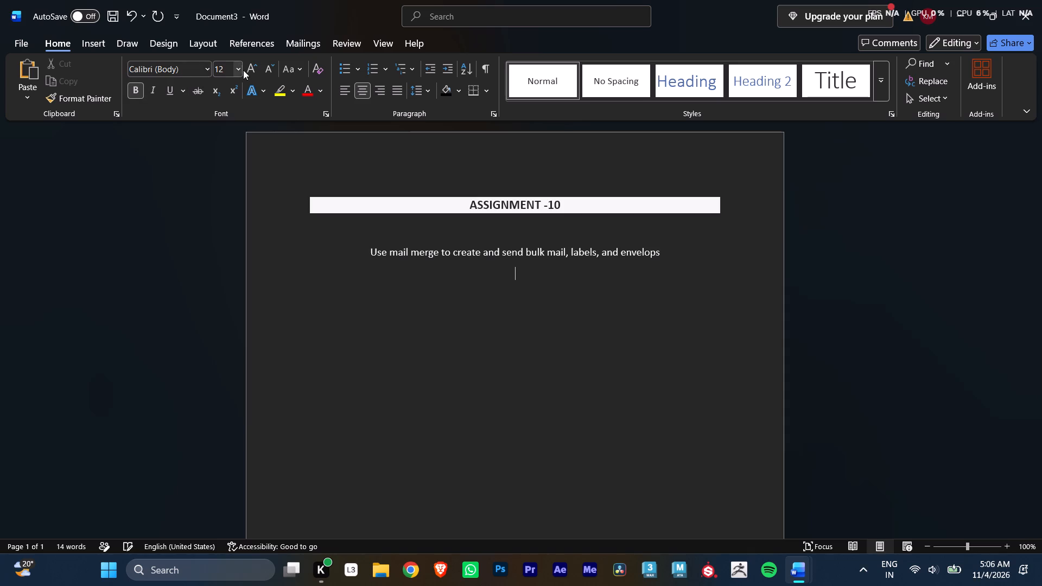
click(250, 69)
text(XAMPLE)
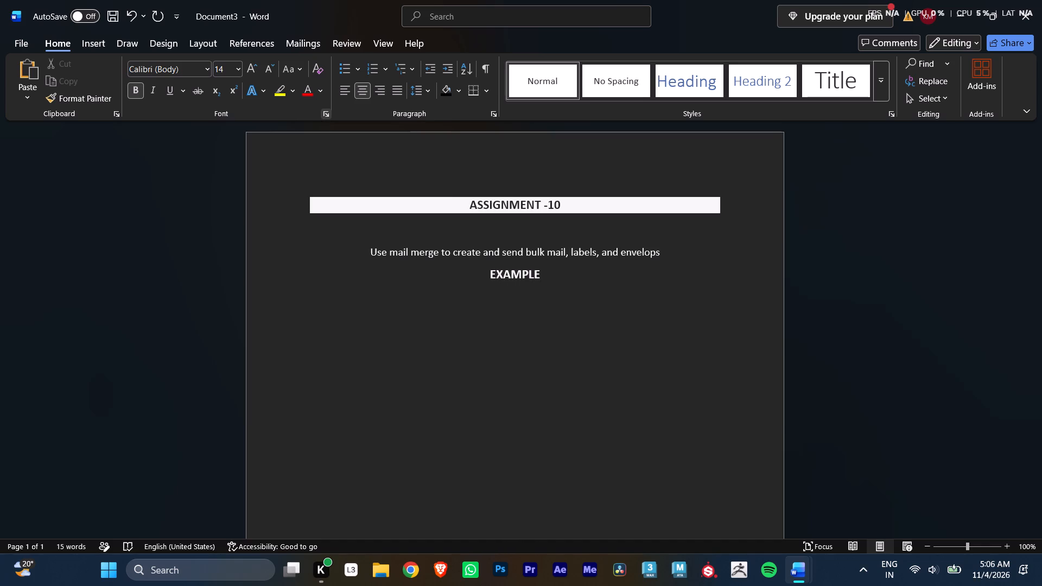
key(space)
text(LETTER)
key(space)
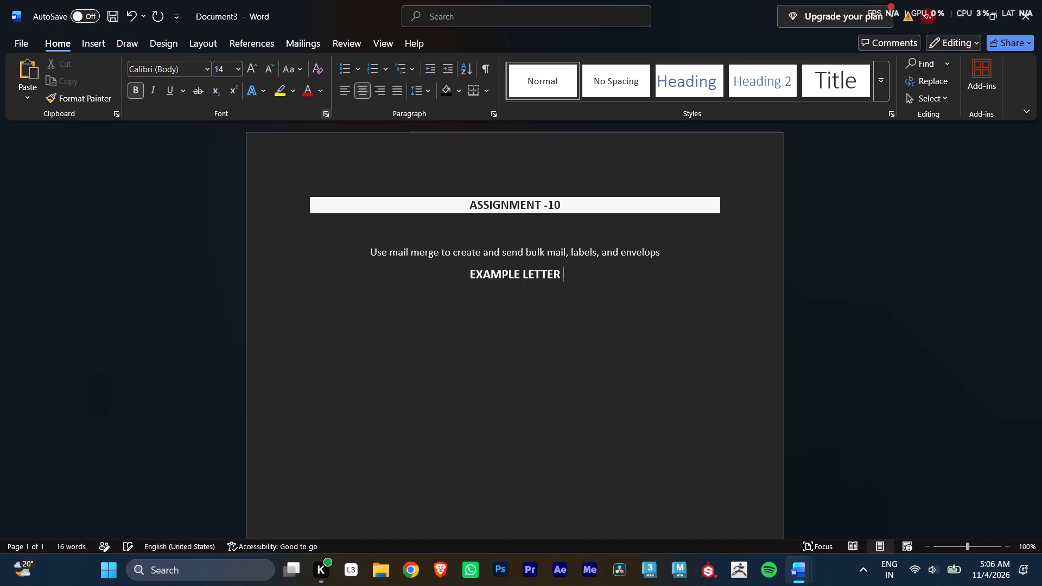
Below the EXAMPLE LETTER heading, begin a left-aligned, non-bold 12 pt line reading "(USE DEPARTMENT L".
key(Return)
key(Return)
key(9)
key(BackSpace)
key(BackSpace)
key(BackSpace)
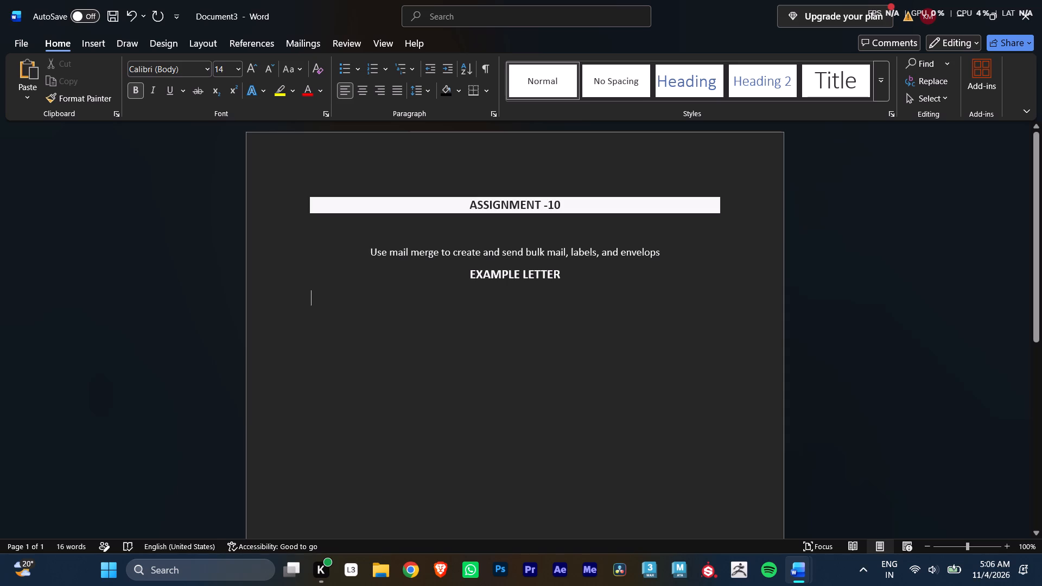
click(268, 70)
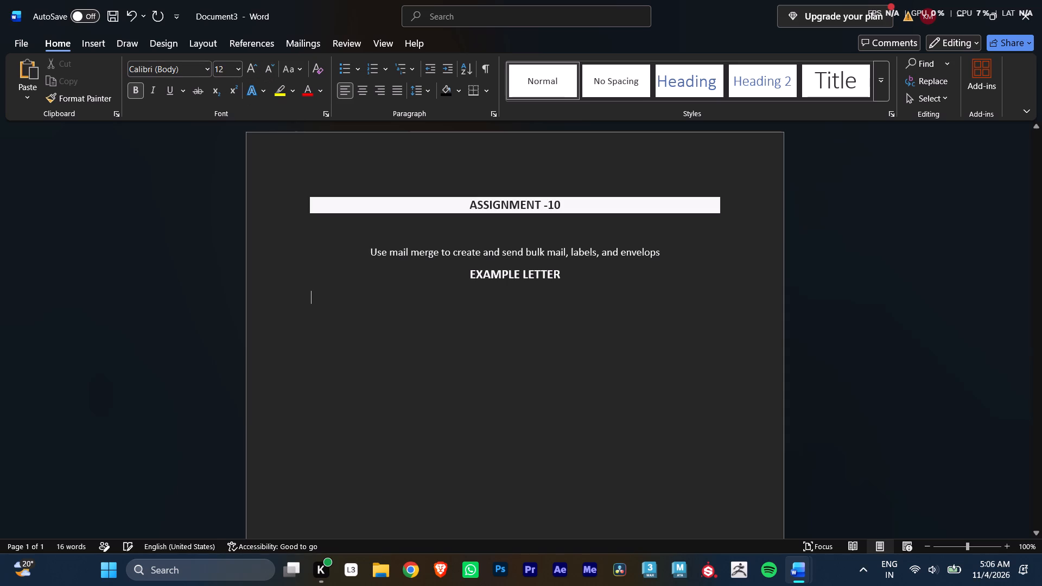
key(ctrl+b)
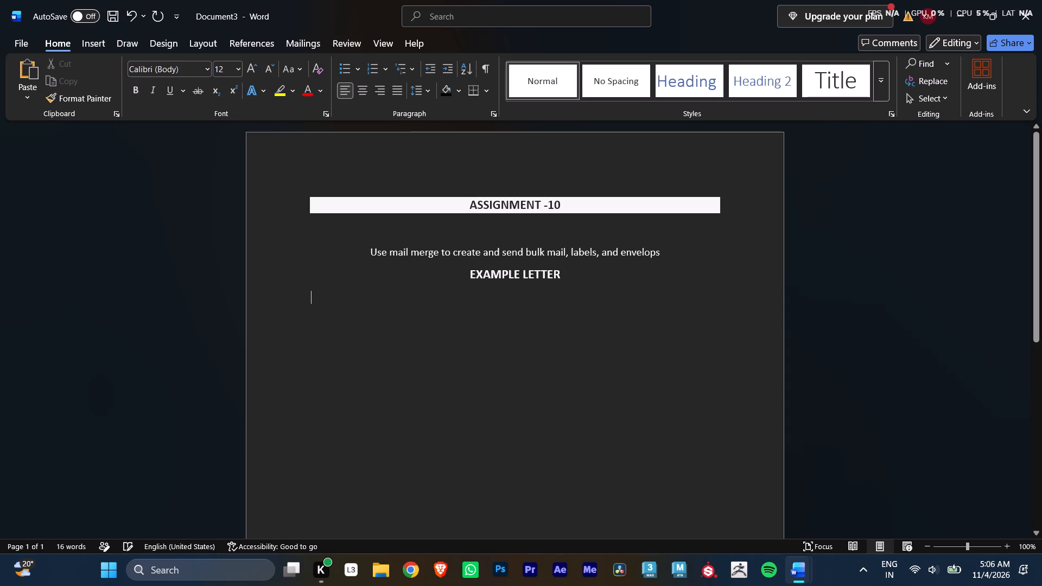
key(shift+parenleft)
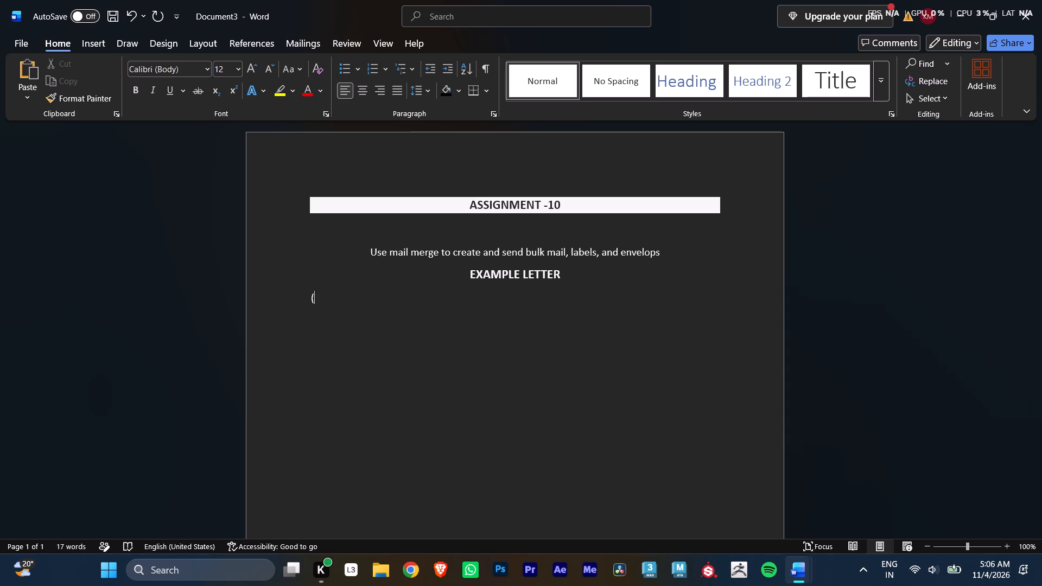
text(USE DEP)
text(ARTMENT)
key(space)
key(l)
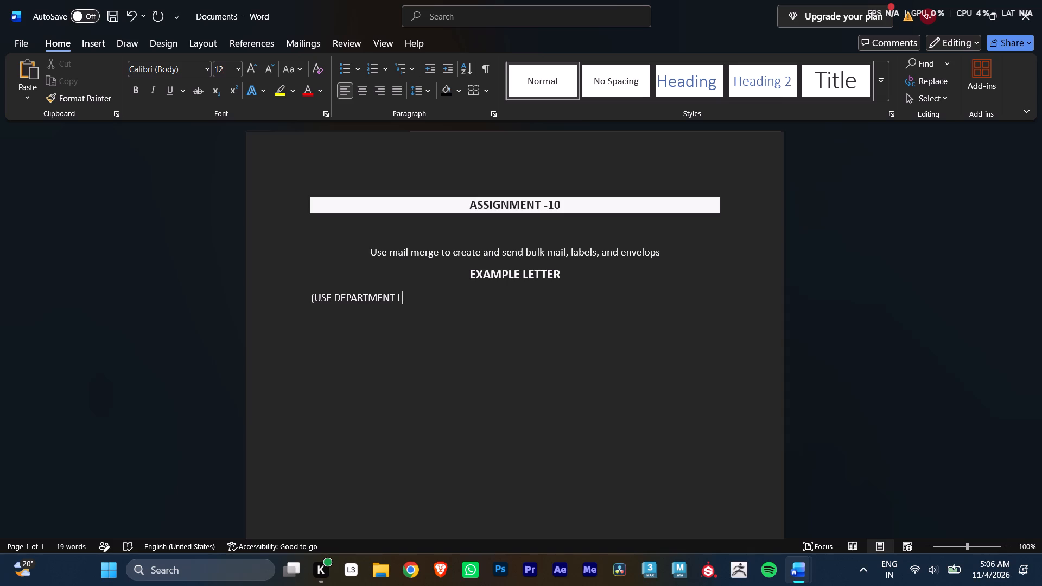
Rewrite the capitalised line under the heading as "(Use Department Letter Head)".
key(ctrl+BackSpace)
key(ctrl+BackSpace)
text(use)
key(space)
key(ctrl+BackSpace)
key(BackSpace)
key(BackSpace)
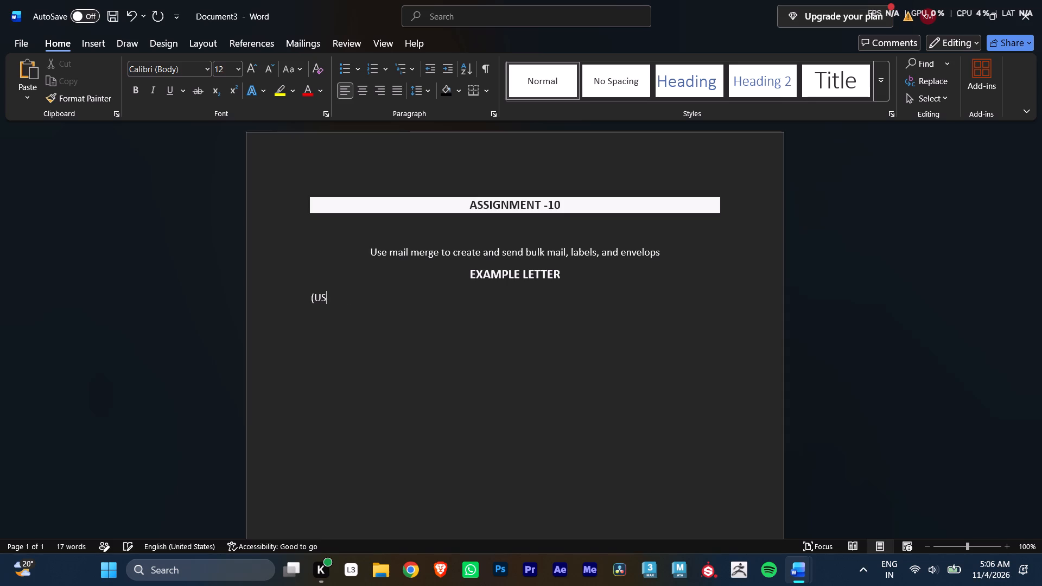
key(BackSpace)
text(se d)
key(e)
text(partment)
key(space)
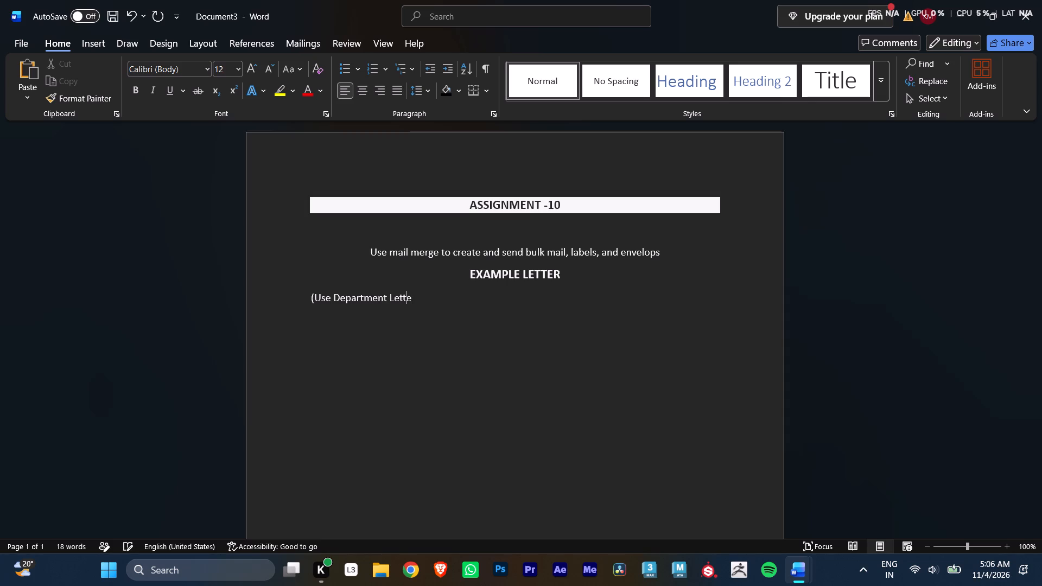
text(ead)
key(shift+parenright)
Centre the "(Use Department Letter Head)" line.
triple_click(388, 298)
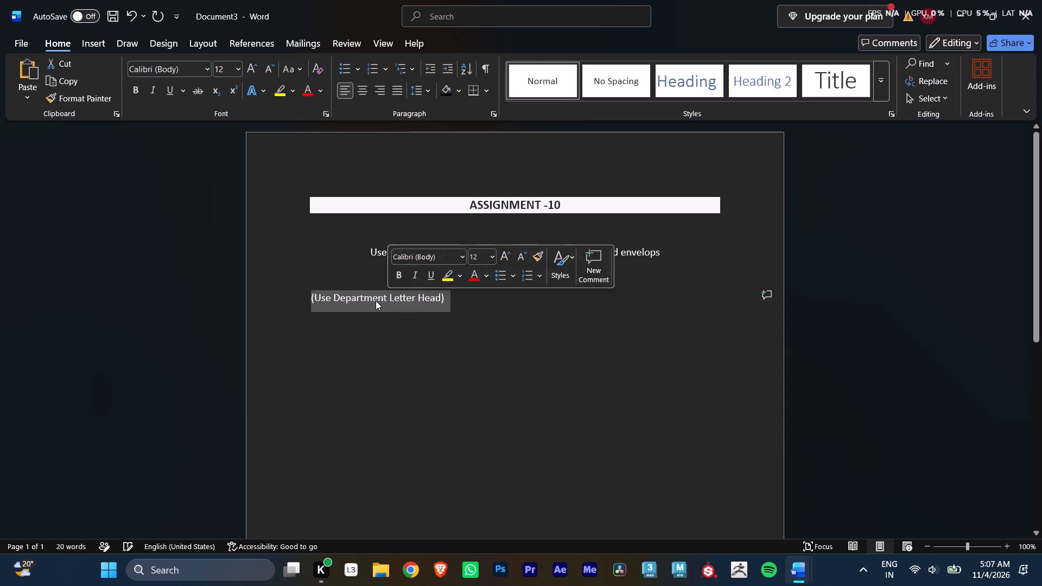
click(367, 89)
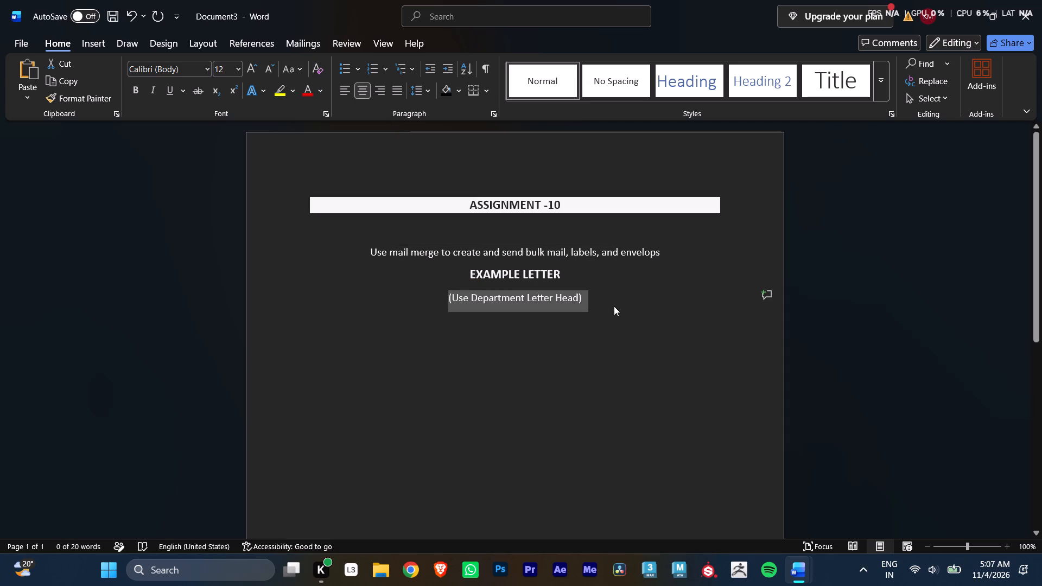
click(614, 301)
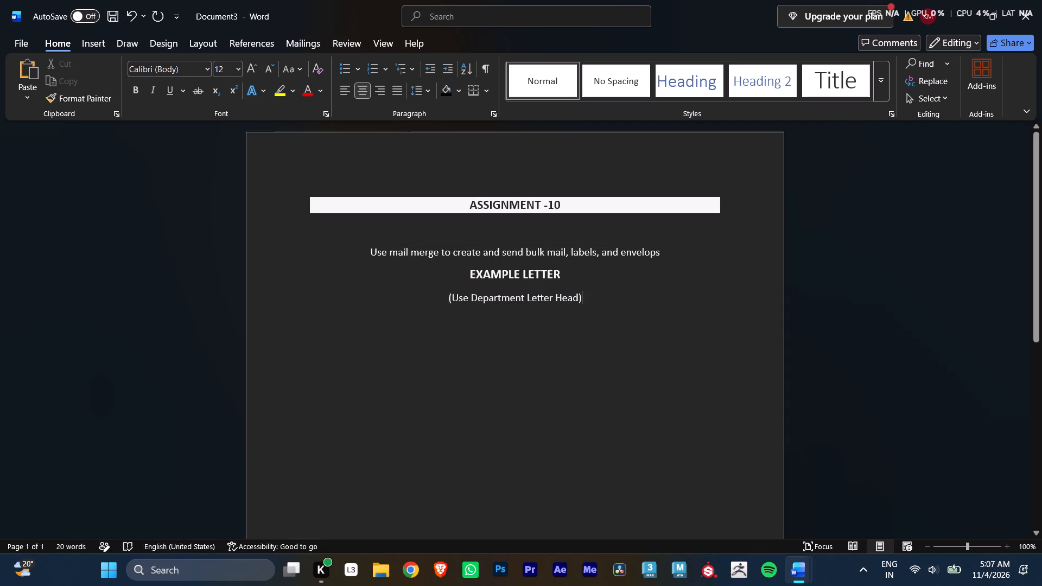
Below the letter head note, enter the left-aligned bold labels "Date:" and "Name of Employee:", separated by a blank line.
key(Return)
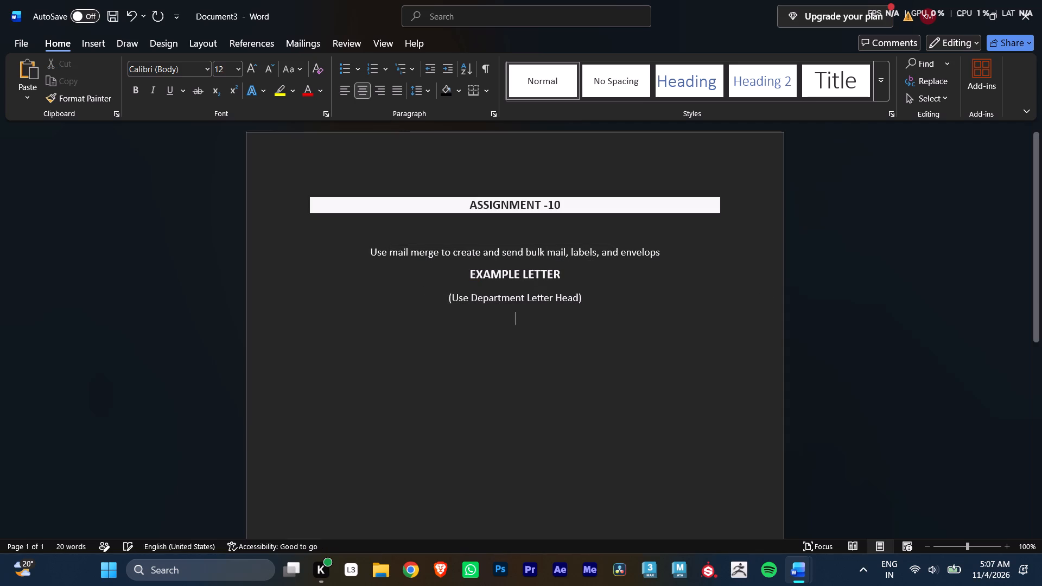
key(BackSpace)
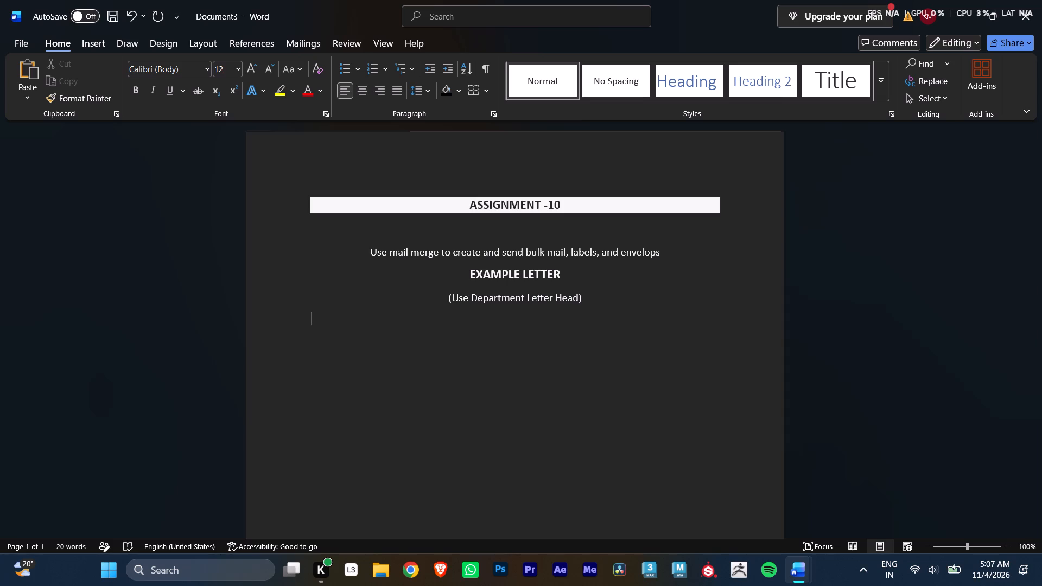
key(ctrl+b)
text(ate)
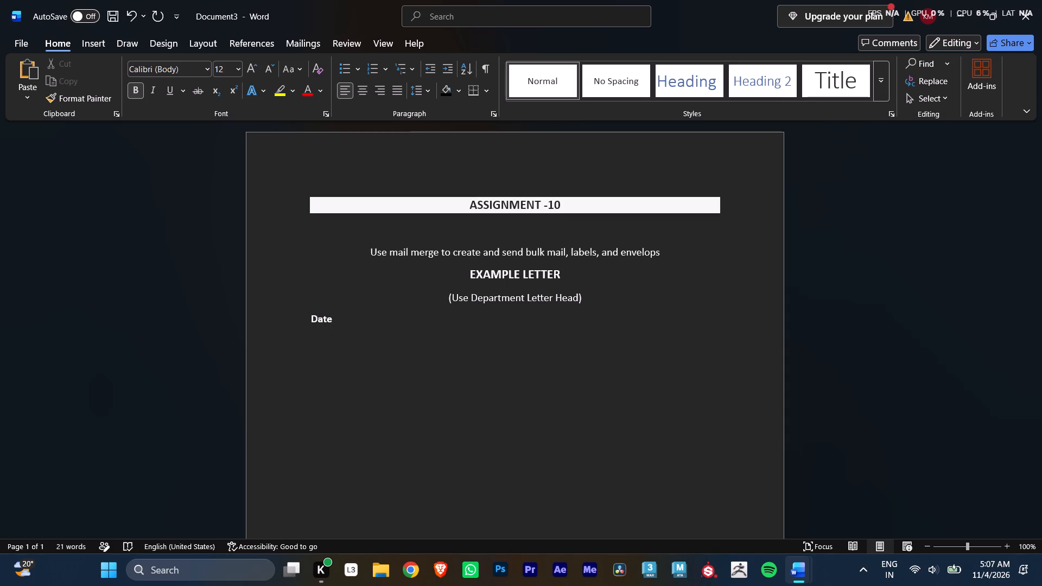
key(shift+colon)
key(Return)
key(Return)
text(mp)
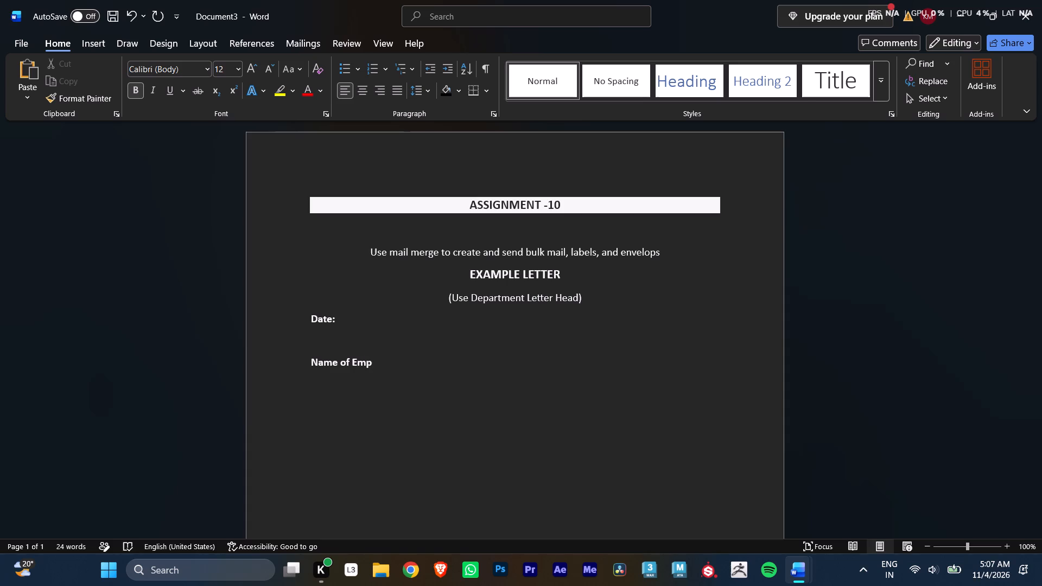
text(loyee:)
Add the bold labels "Position Title:" and "Department:" below the employee name label, each preceded by a blank line.
key(Return)
key(Return)
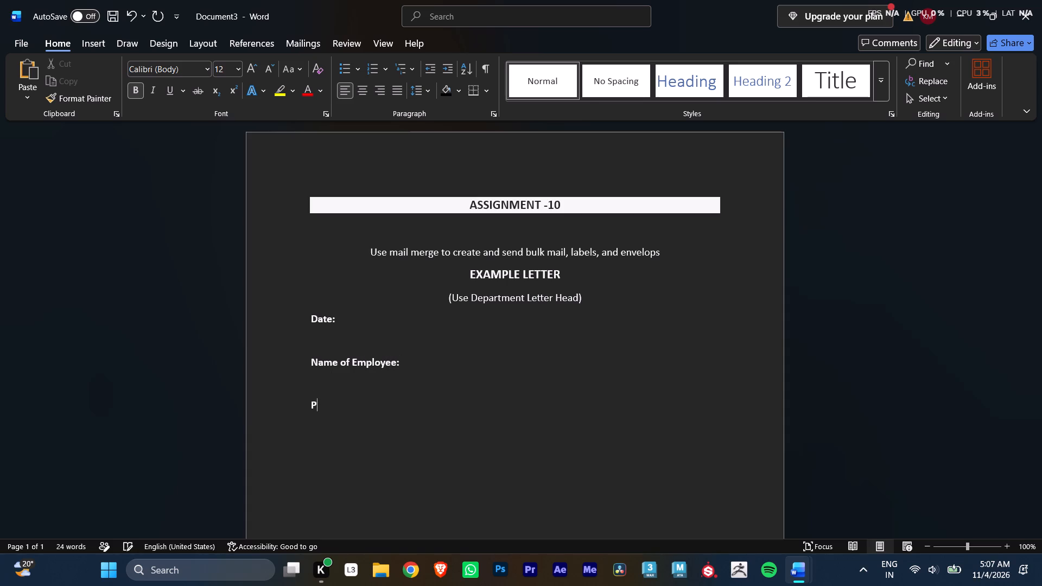
key(o)
key(shift+colon)
key(Return)
text(epartment)
key(space)
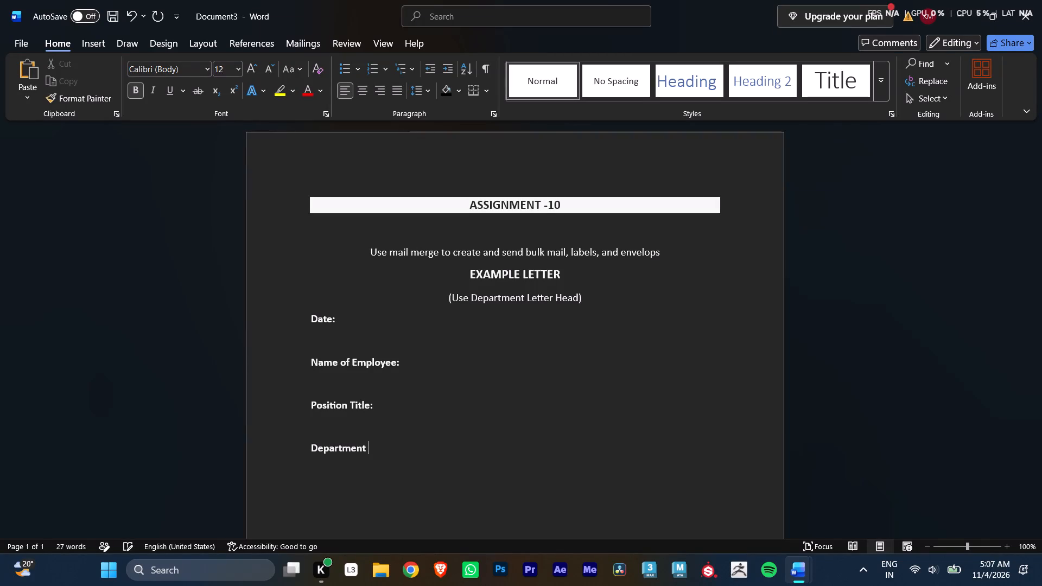
key(BackSpace)
key(shift+colon)
Remove the blank lines between the Date, Name of Employee, Position Title and Department labels.
key(Up)
key(BackSpace)
key(Up)
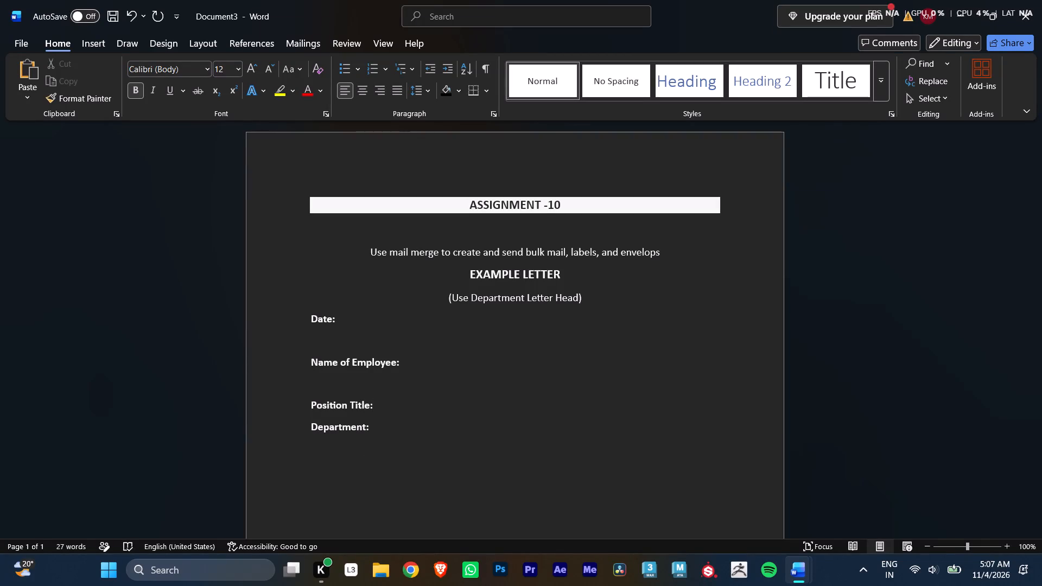
key(BackSpace)
key(Up)
key(BackSpace)
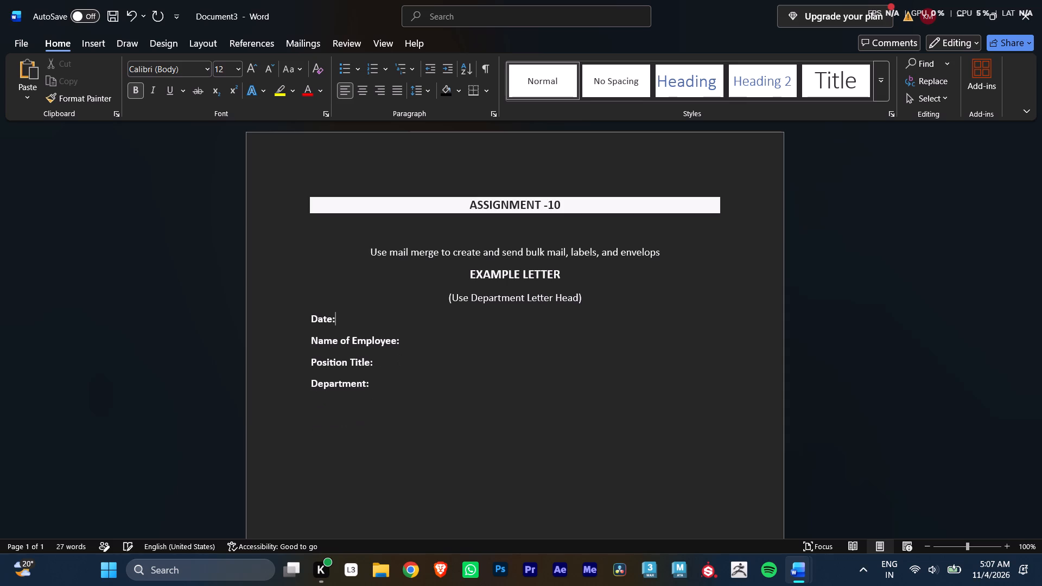
Leave a blank line below the Department label and enter the bold label "RE:".
key(Down)
key(Down)
key(Down)
key(Down)
key(Return)
text(RE)
key(shift+colon)
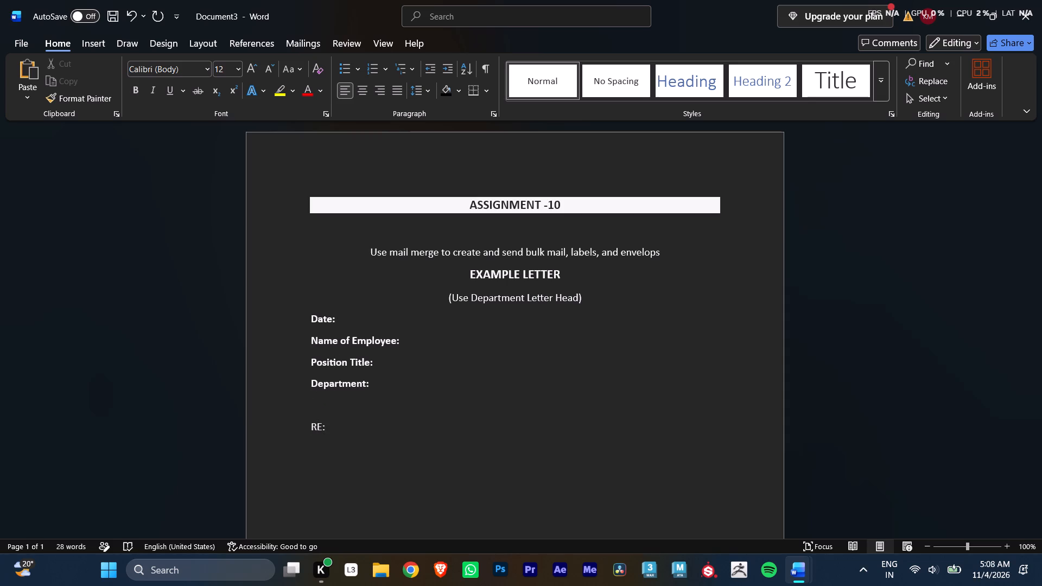
key(BackSpace)
key(BackSpace)
key(BackSpace)
key(ctrl+b)
text(RE:)
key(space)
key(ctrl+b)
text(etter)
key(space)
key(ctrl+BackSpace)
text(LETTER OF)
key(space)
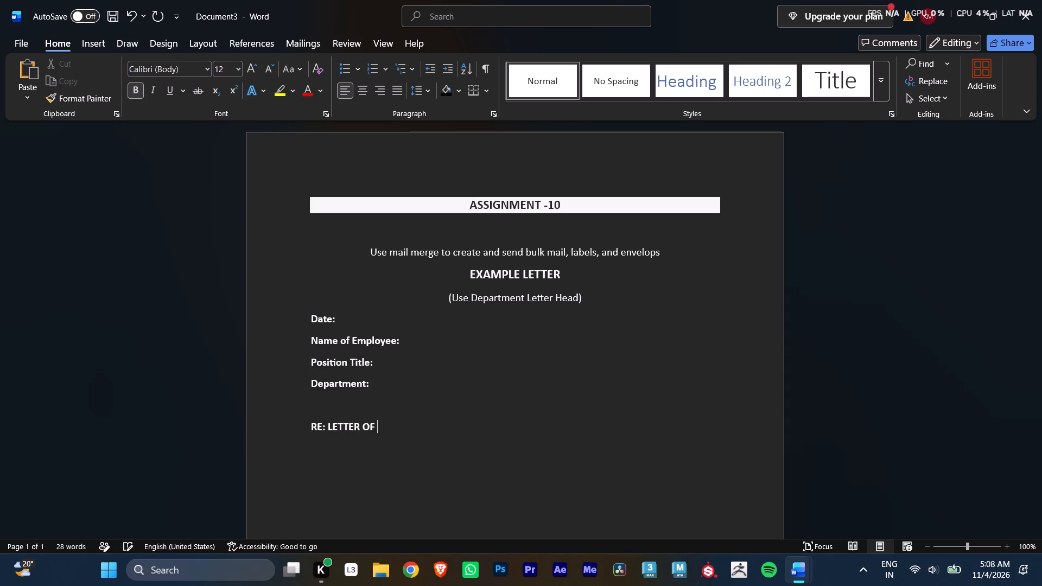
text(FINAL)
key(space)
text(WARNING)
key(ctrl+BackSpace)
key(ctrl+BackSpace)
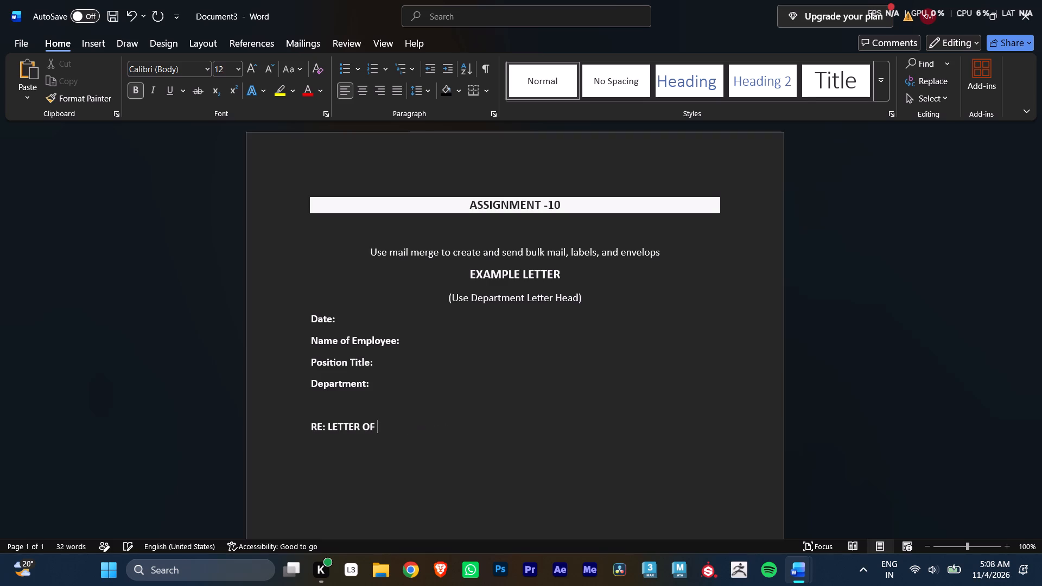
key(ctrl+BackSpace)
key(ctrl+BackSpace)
Enter the subject "LETTER OF FINAL WARNING" in regular, non-bold text after the "RE:" label.
key(ctrl+b)
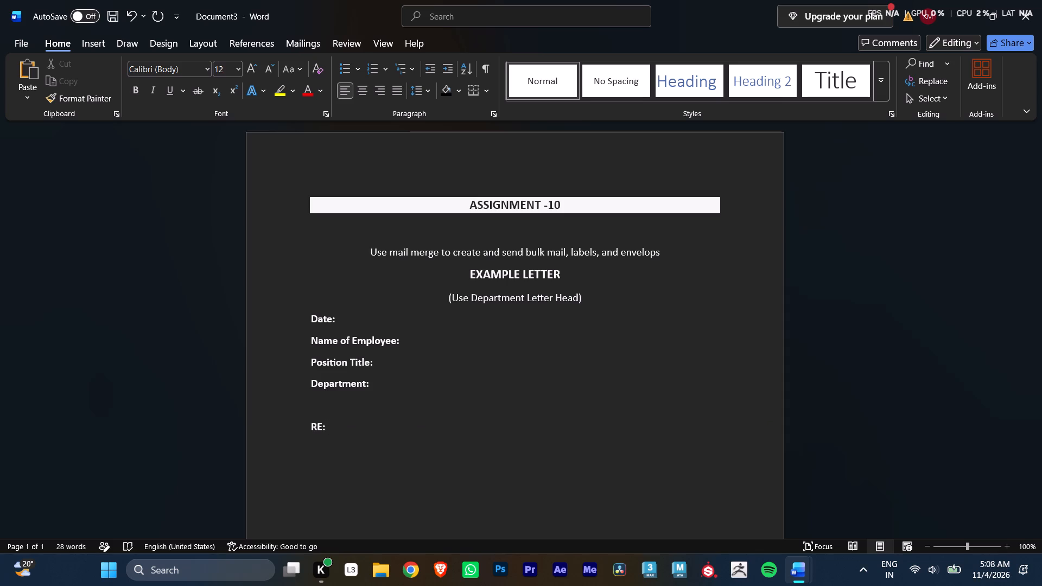
text(LETTER OF)
key(space)
text(FINAL)
key(space)
text(WARNING)
key(space)
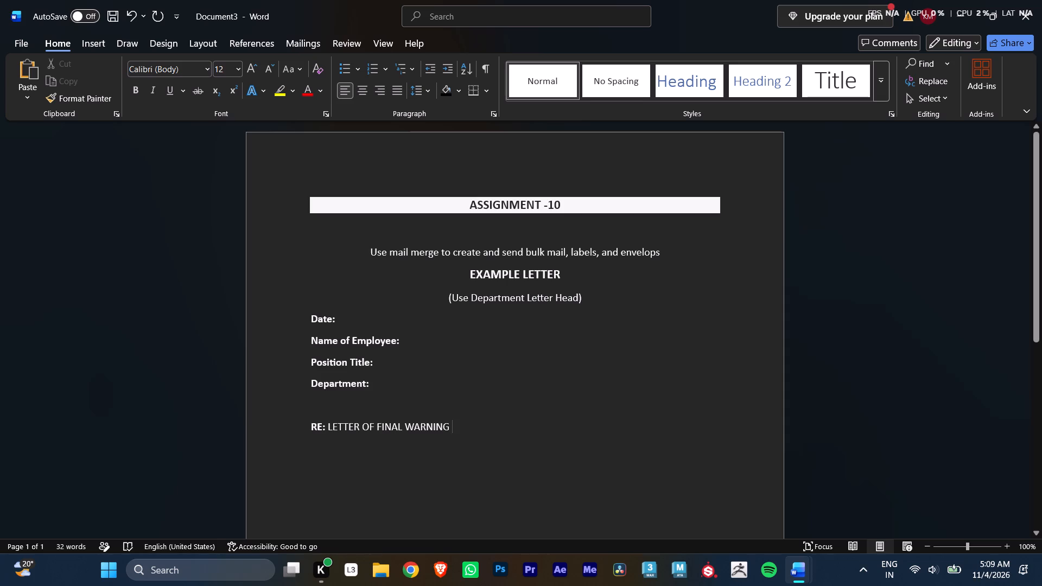
Leave a blank line below the subject and begin the body at font size 11: "The intent of this notice is to inform you that your".
key(Return)
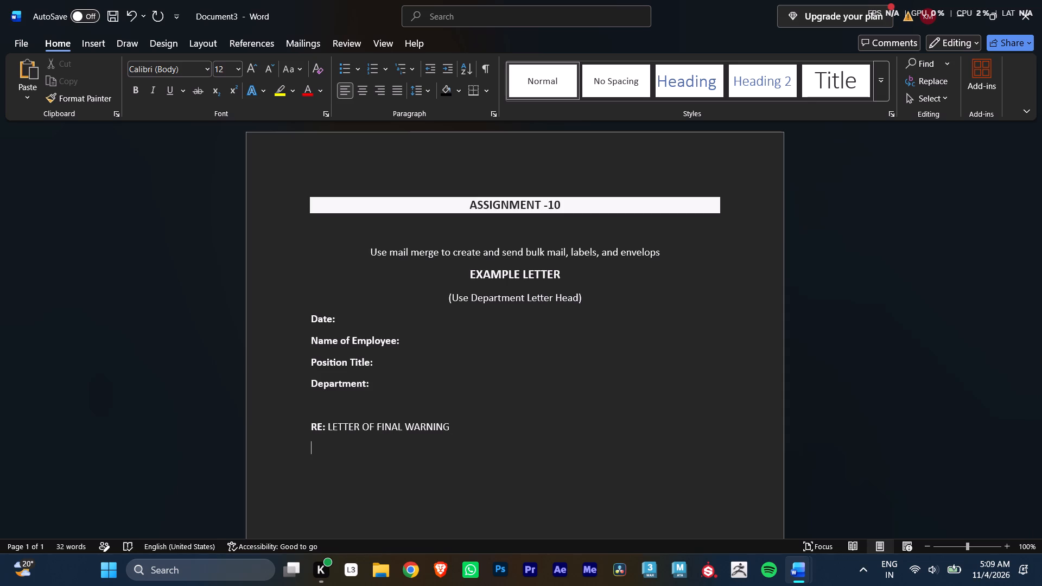
key(Return)
click(276, 73)
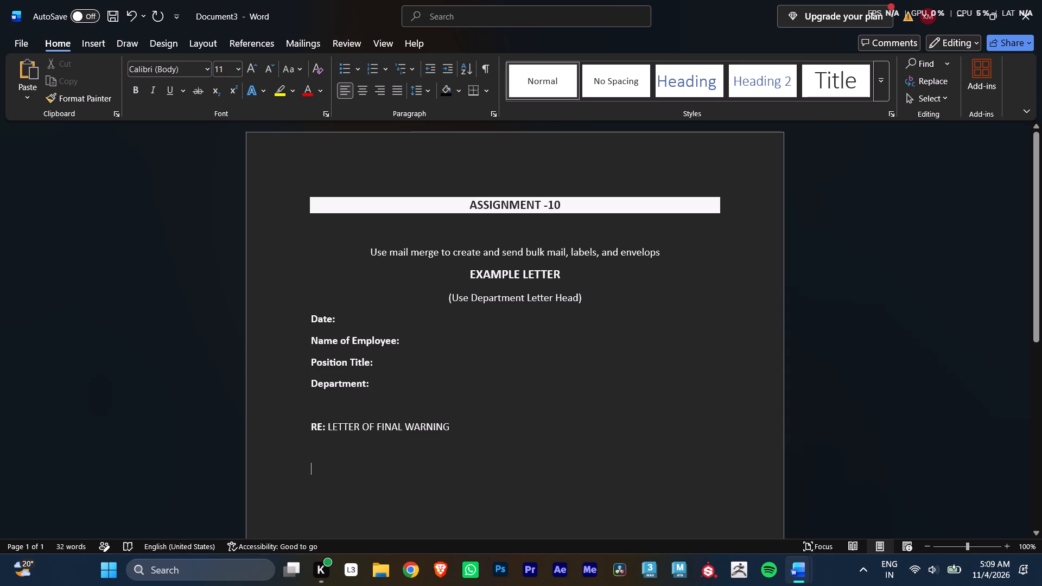
text(he)
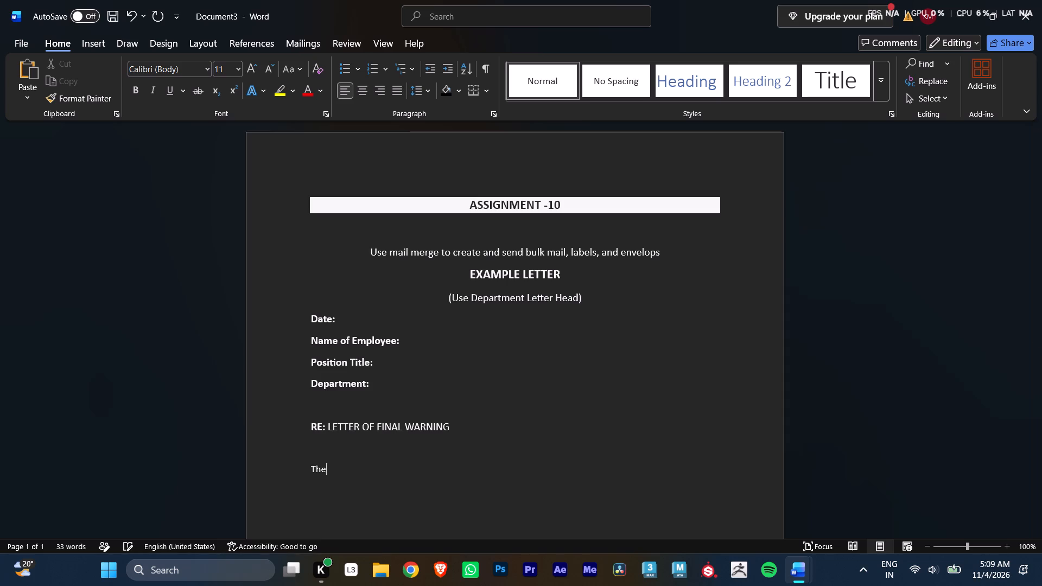
key(space)
text(intent of this notic)
text(e is)
key(space)
text(to inform you that your)
key(space)
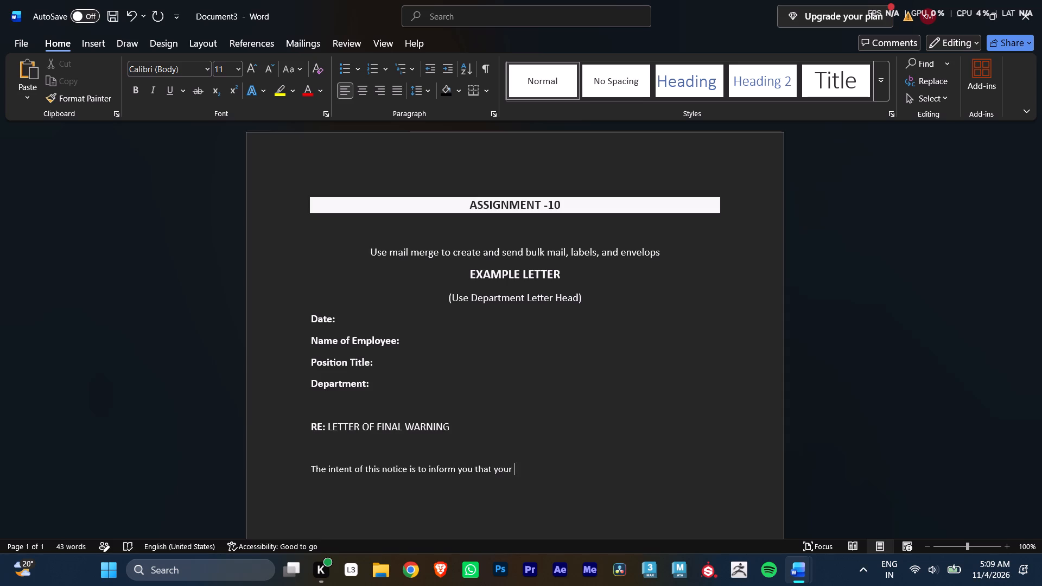
Continue the body sentence with "performance has not been satisfactory for the reasons indicated below".
text(performance ha)
key(s)
key(space)
text(not been sati)
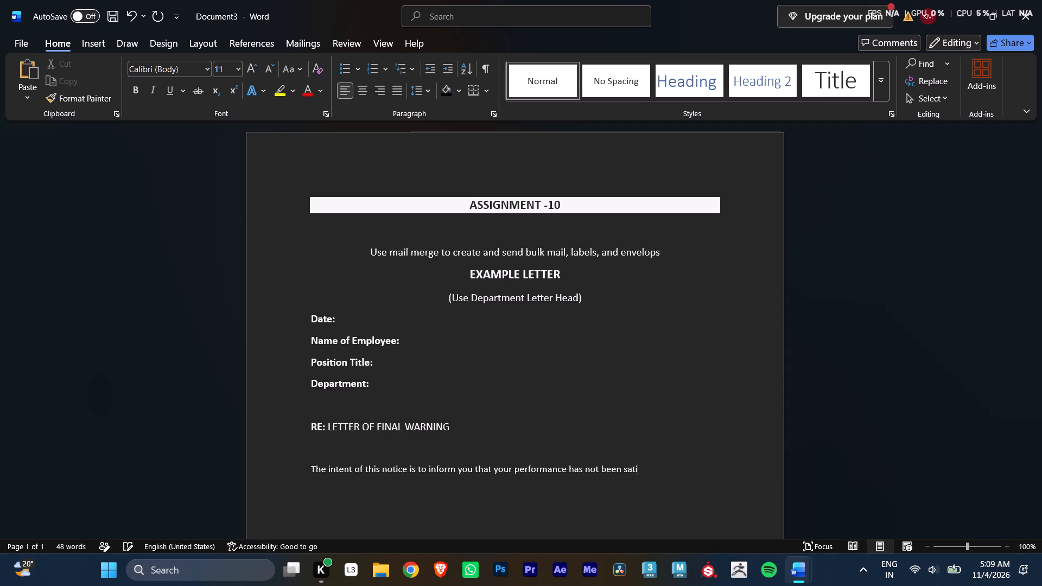
text(factory for the)
key(space)
text(reason)
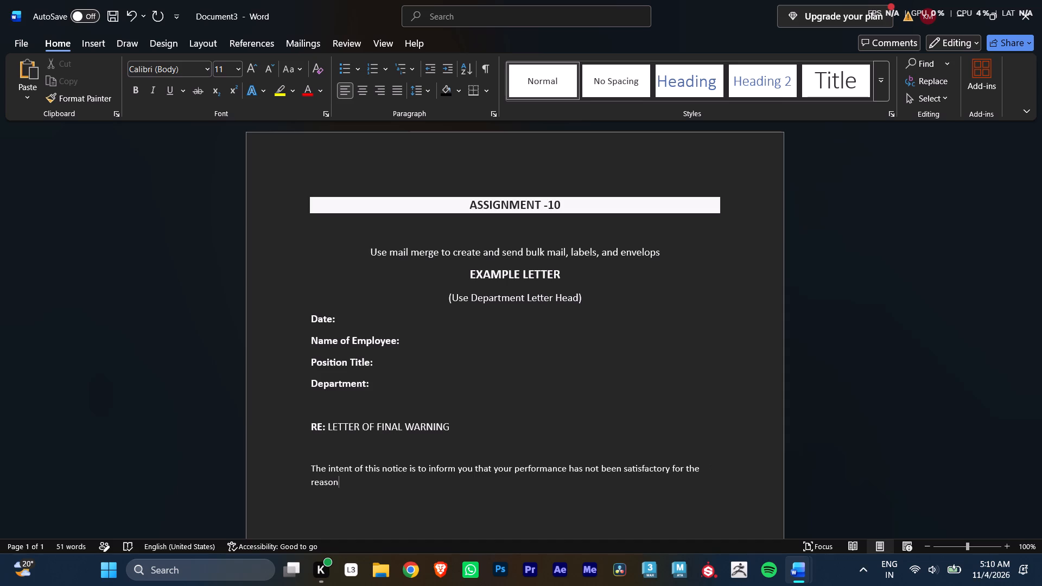
text(s ind)
text(icated)
key(space)
key(b)
text(elow)
key(space)
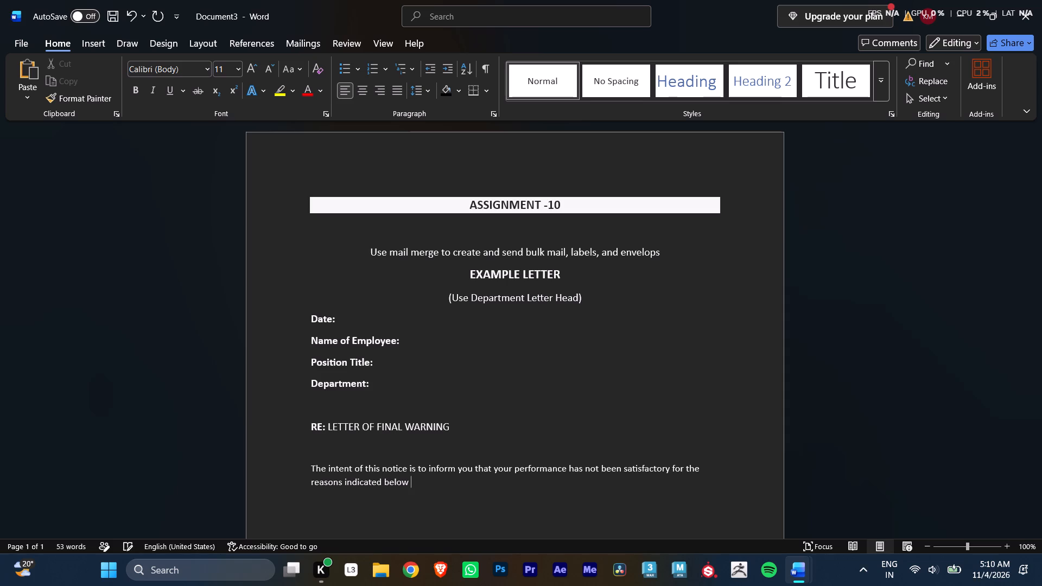
Complete the body sentence with "and to provide you with an opportunity to correct this situation".
text(and)
key(space)
text(to)
key(space)
text(provide)
key(space)
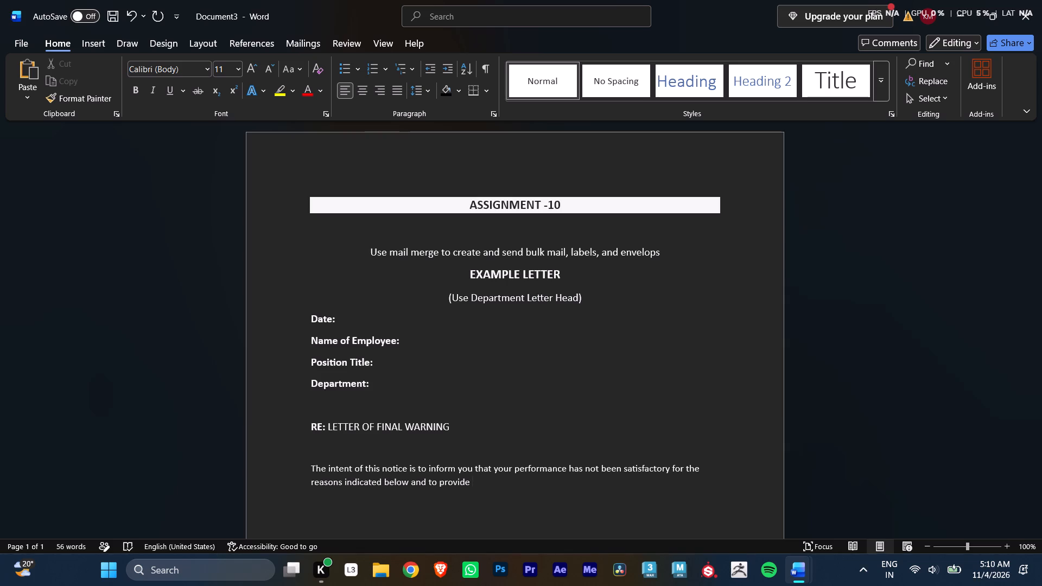
text(you with)
key(space)
text(an o)
text(pportunity)
key(space)
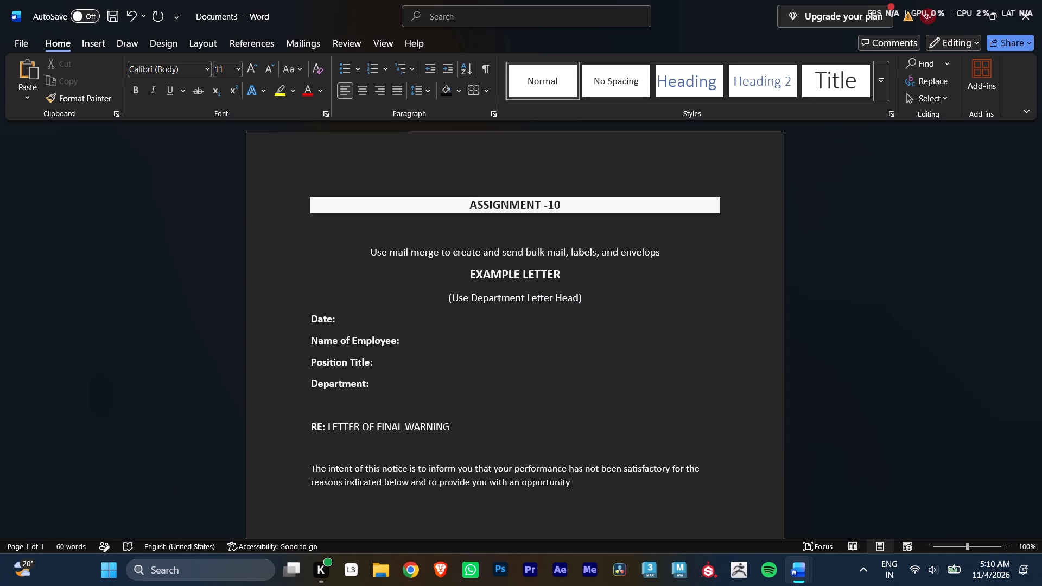
text(to correct)
key(space)
text(this situation)
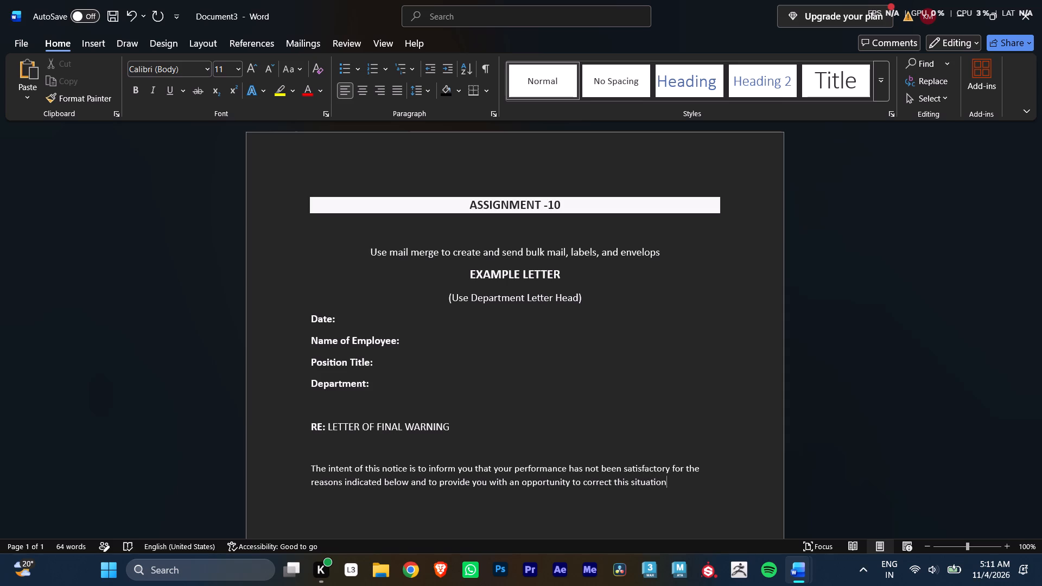
Begin the second sentence of the body paragraph with "If this".
text(f)
key(space)
text(this)
key(space)
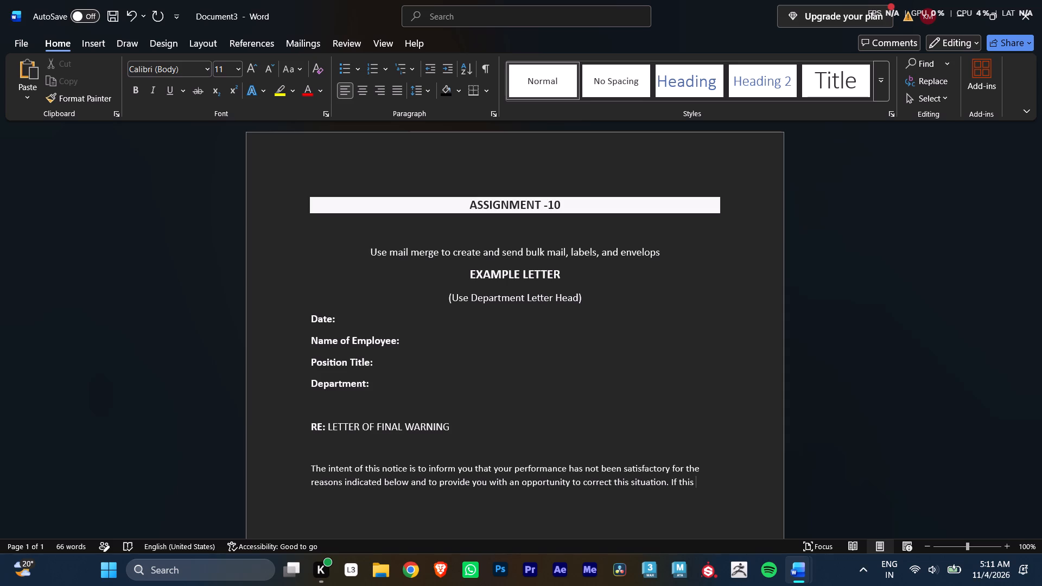
Continue the second sentence of the body paragraph after "If this" with "situation is not corrected, you".
click(480, 205)
text(si)
scroll(578, 353, down, 1)
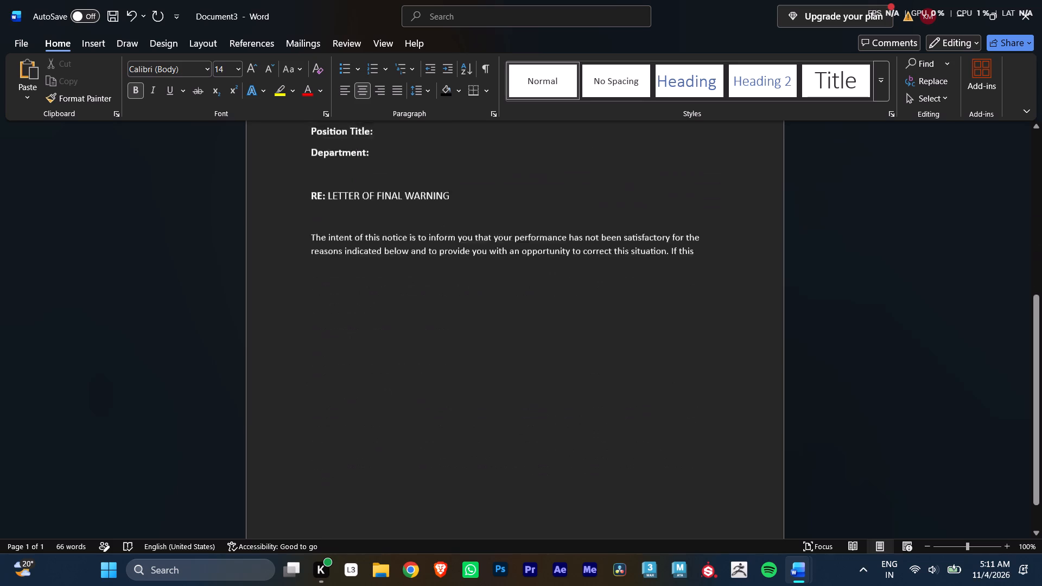
scroll(578, 353, down, 1)
click(726, 151)
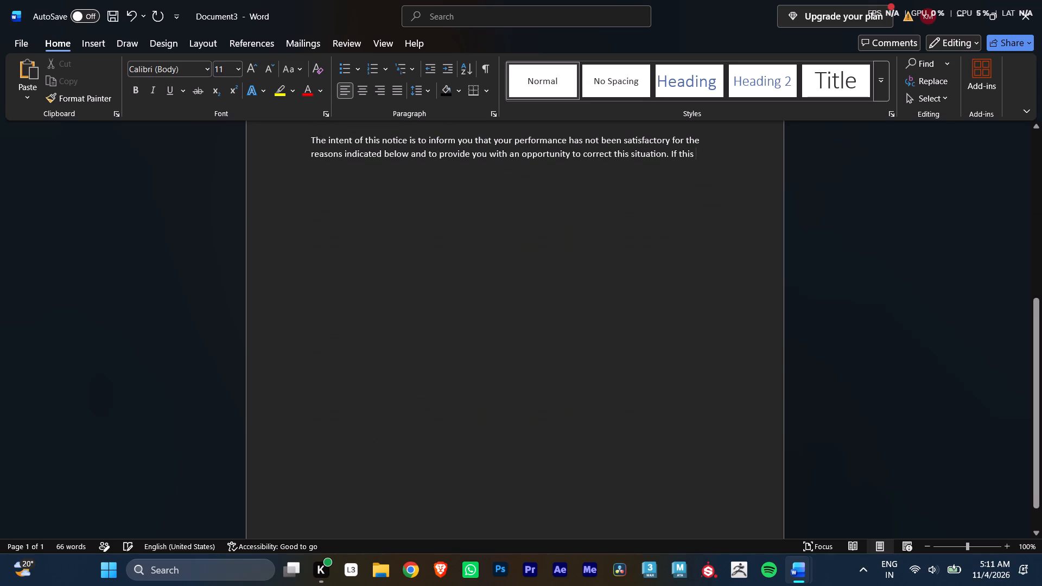
text(situation)
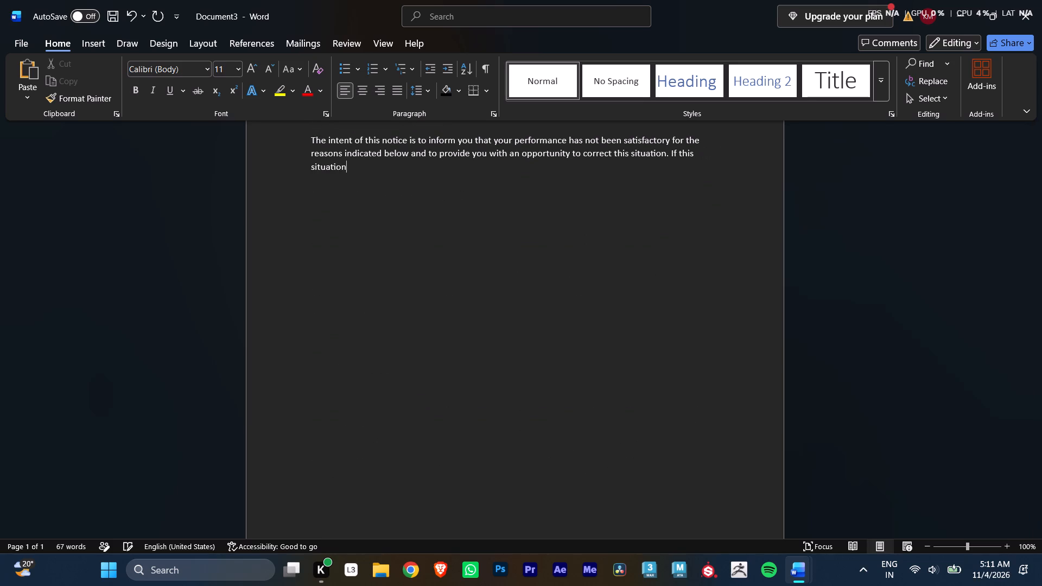
key(space)
text(is no)
text(t correcte)
key(d)
text(, you)
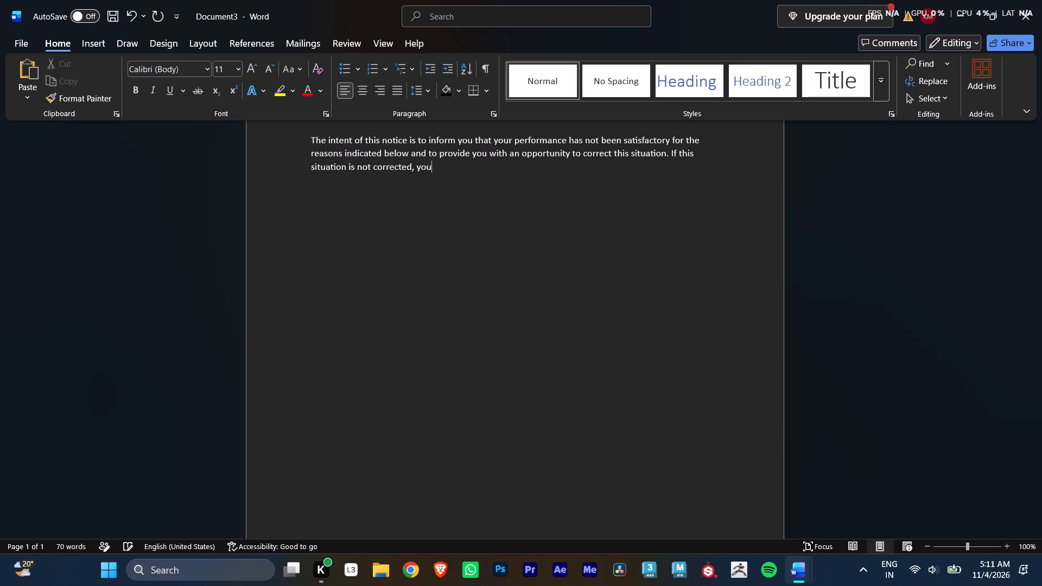
key(space)
Continue the second sentence with "will be subject to further disciplinary action up to".
text(will be)
key(space)
text(subj)
text(ect)
key(space)
text(to further)
key(space)
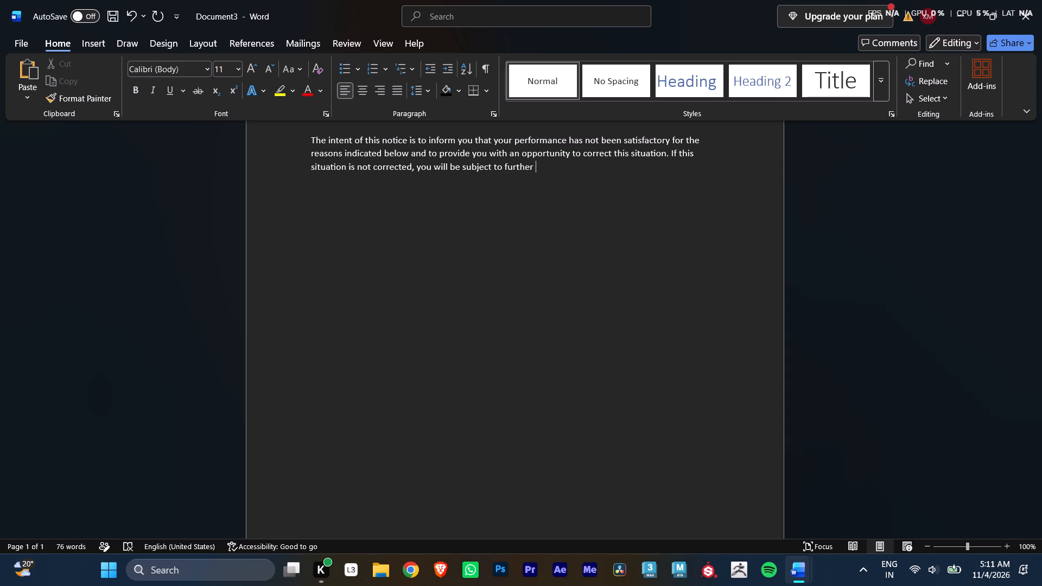
text(dis)
text(ciplinary)
key(space)
text(action up to)
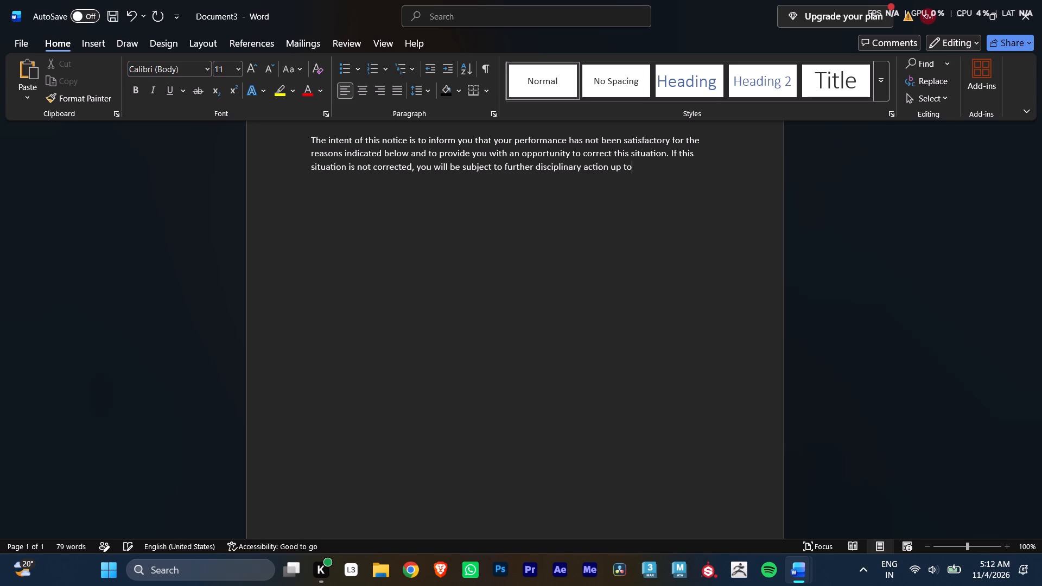
key(space)
Complete the second sentence of the body paragraph with "and including termination.".
text(and incl)
text(uding)
key(space)
text(termination)
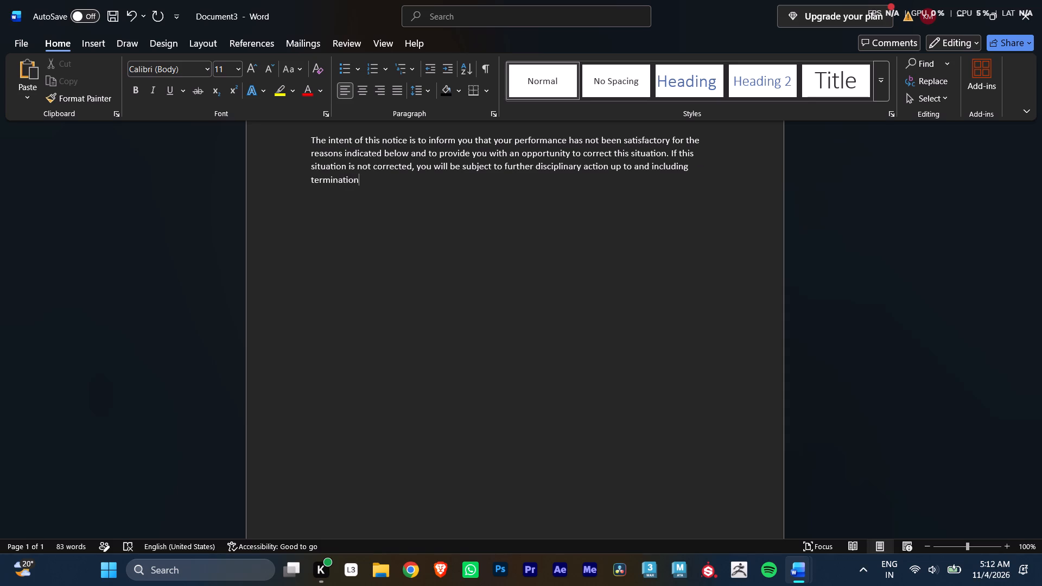
key(period)
Leave a blank line below the body paragraph and start numbered item 1 with "Previous dates of informal counseling".
key(Return)
key(Return)
text(1.)
key(space)
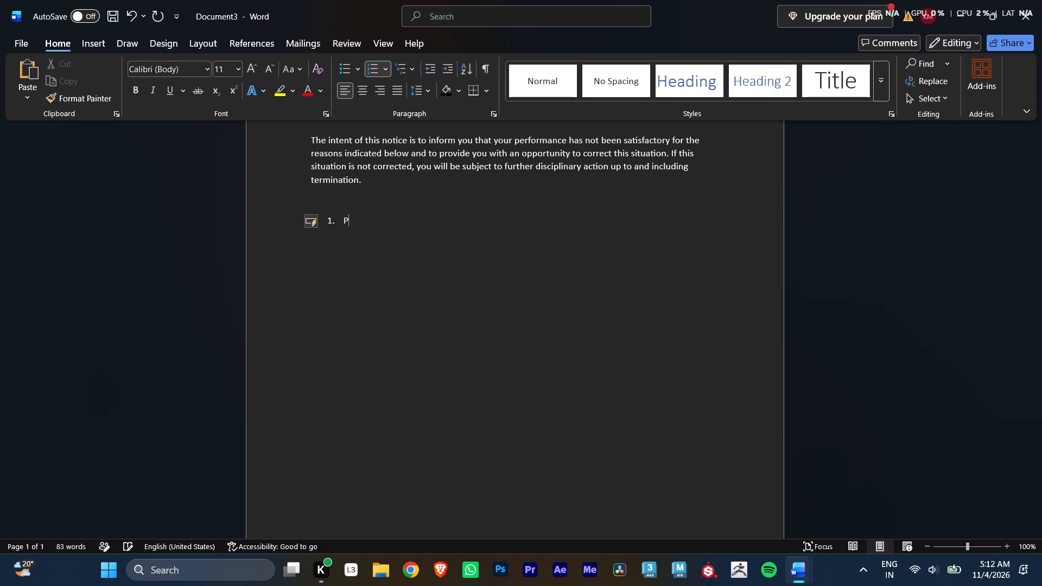
text(reviou)
text(s)
key(space)
text(dates)
key(space)
key(space)
text(of informal c)
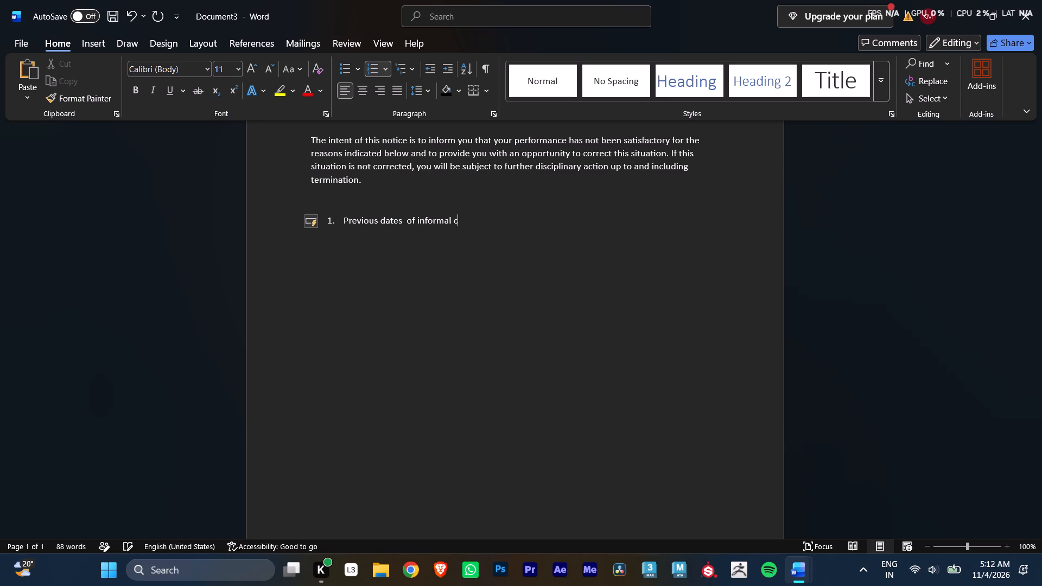
text(ounsel)
text(ing)
key(space)
Complete item 1 with "and/or other counseling session:", correcting the misspelled "consueling" to the suggested "counseling".
text(and/)
key(space)
key(BackSpace)
text(or other)
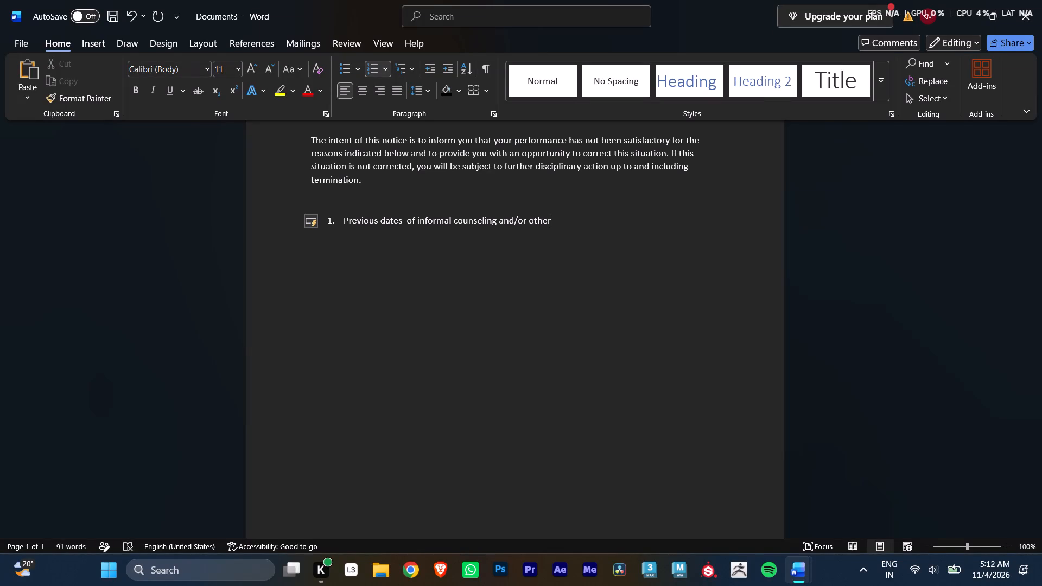
key(space)
text(consu)
text(eling)
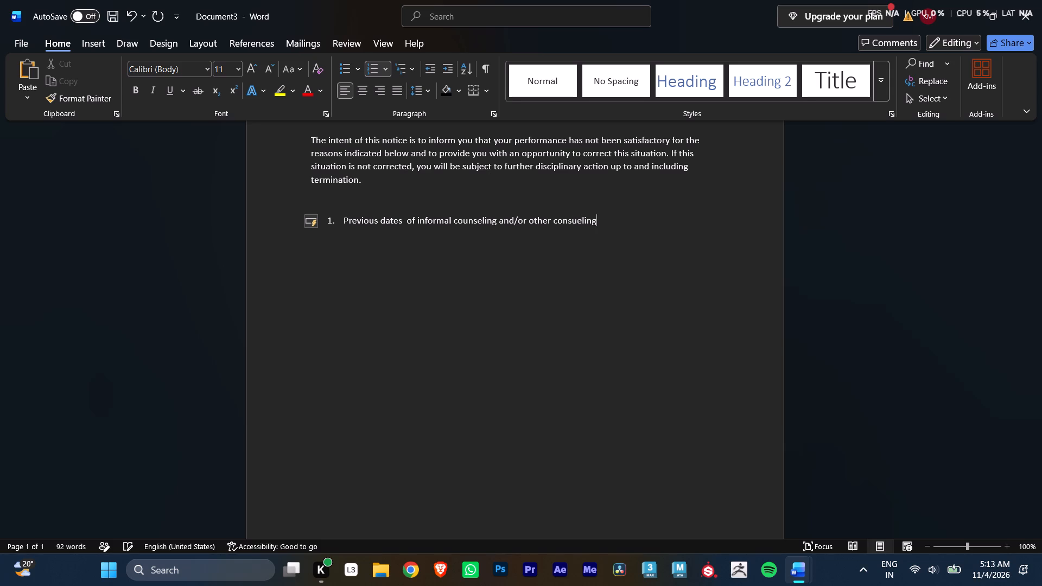
key(space)
text(session)
key(shift+colon)
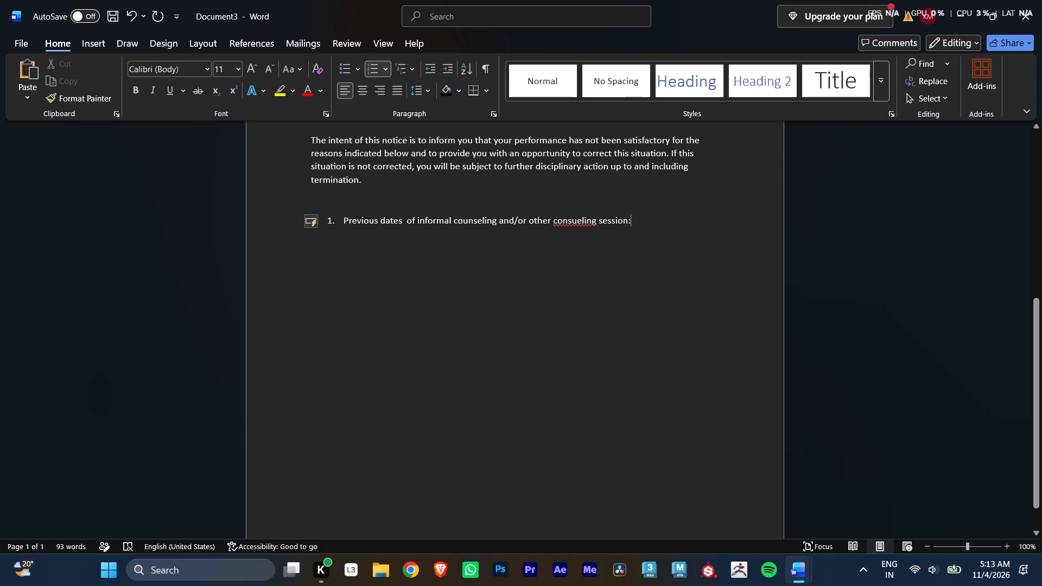
double_click(582, 220)
right_click(582, 220)
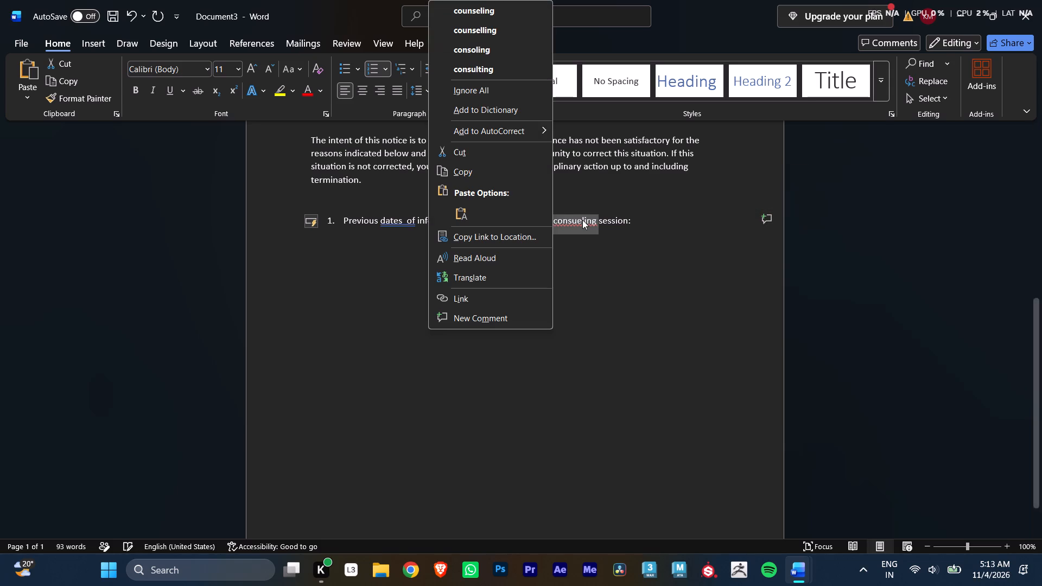
click(495, 9)
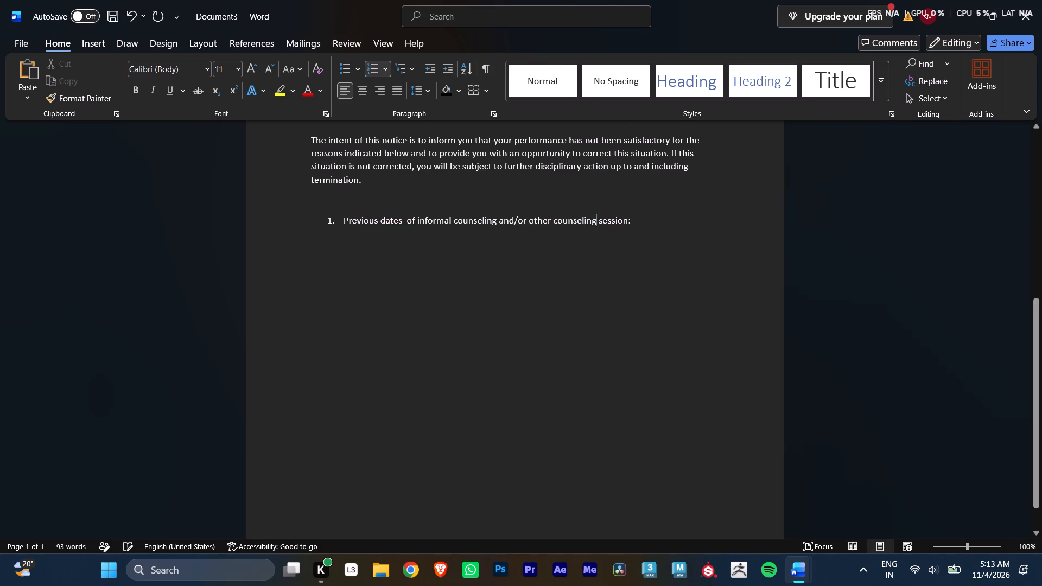
End the numbered list after item 1 and start an unnumbered line below it.
click(664, 221)
key(Return)
key(Return)
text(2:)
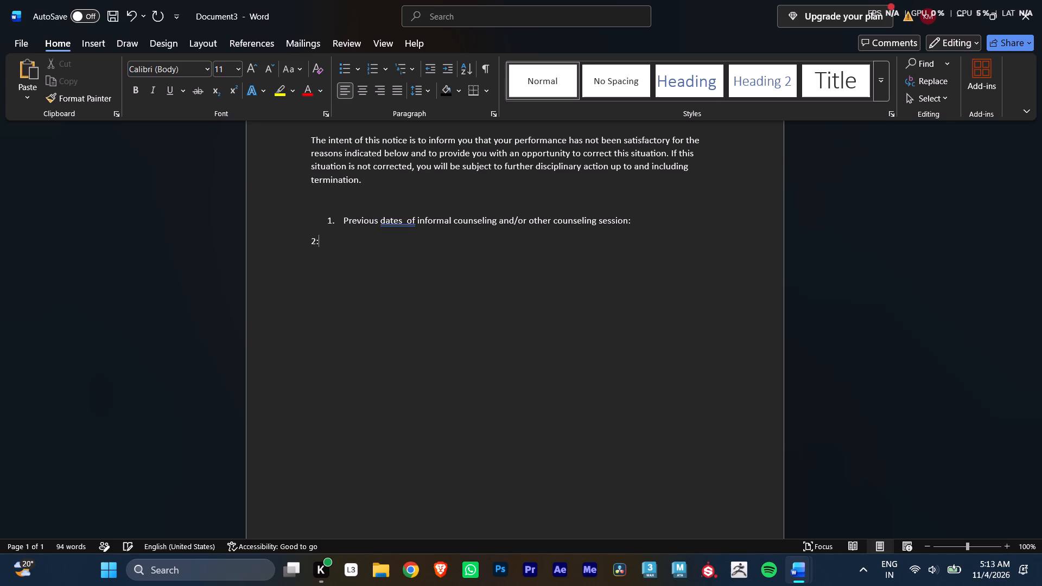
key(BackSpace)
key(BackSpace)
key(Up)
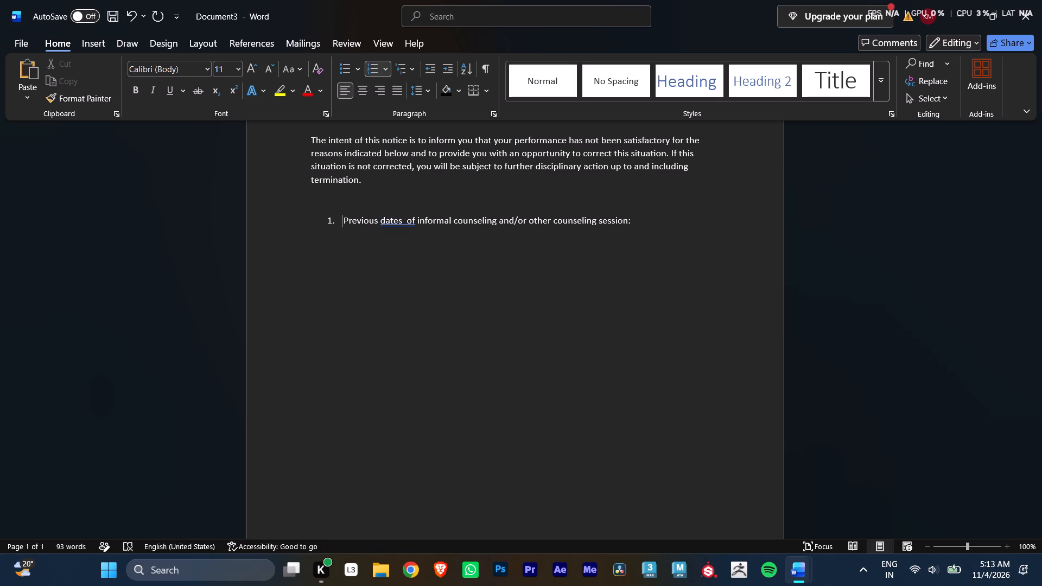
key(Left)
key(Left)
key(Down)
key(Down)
Start item 2 on the line below item 1 with the text "2: Specific examples".
text(2:)
key(space)
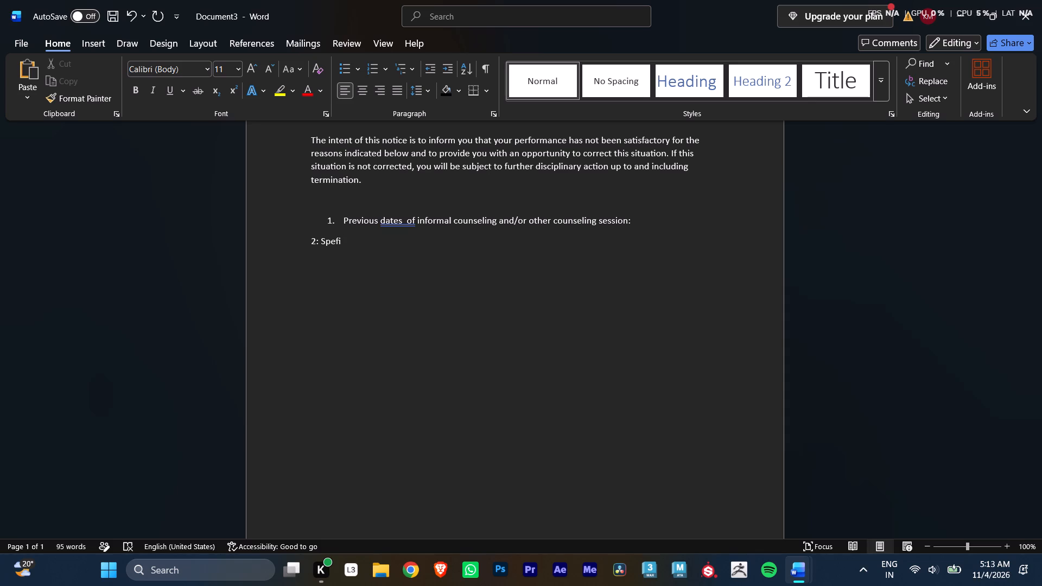
key(equal)
key(BackSpace)
key(BackSpace)
key(BackSpace)
key(c)
text(ific example)
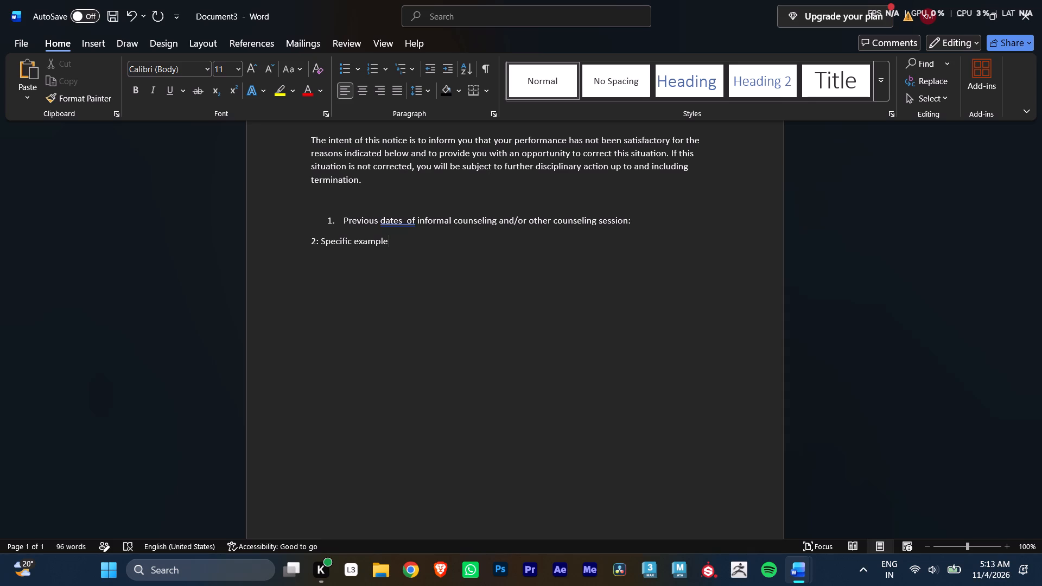
key(space)
key(BackSpace)
text(s)
key(space)
Complete item 2 with "of the problems leading to this disciplinary action:" and start a new line below it.
text(of the problem)
text(s leading)
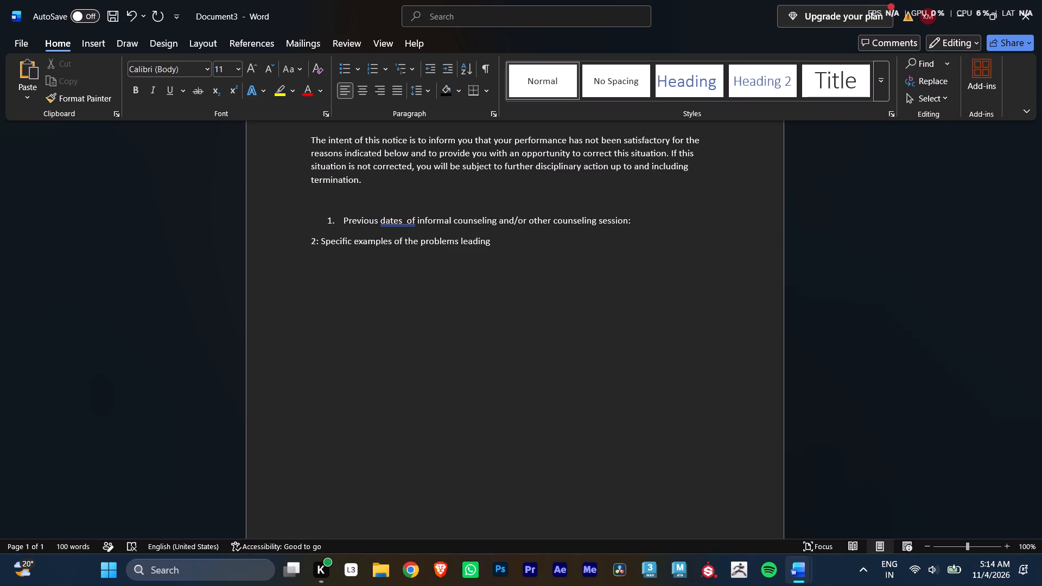
key(space)
text(to this)
key(space)
text(disc)
text(iplinaryy)
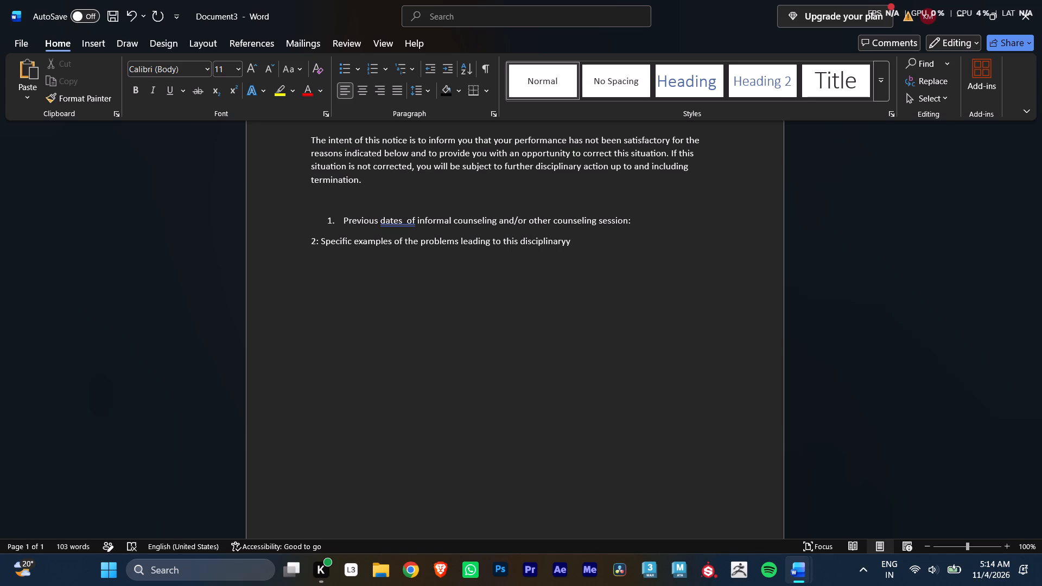
key(space)
text(action)
key(shift+colon)
key(Return)
On the empty line below item 2, start the third item with "Specific action(s) that you".
drag(663, 221, 676, 213)
click(676, 213)
scroll(676, 213, down, 1)
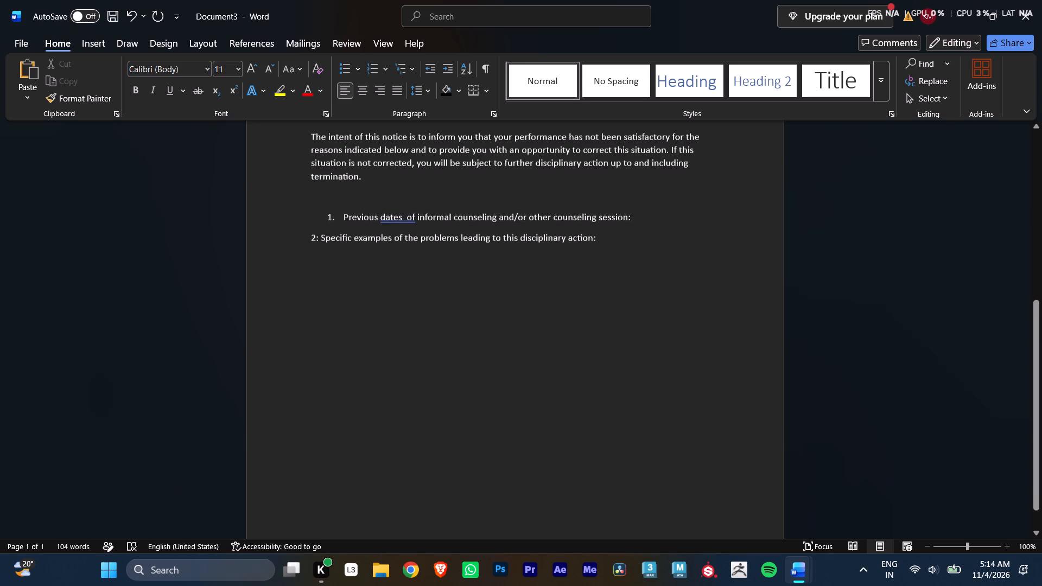
click(364, 289)
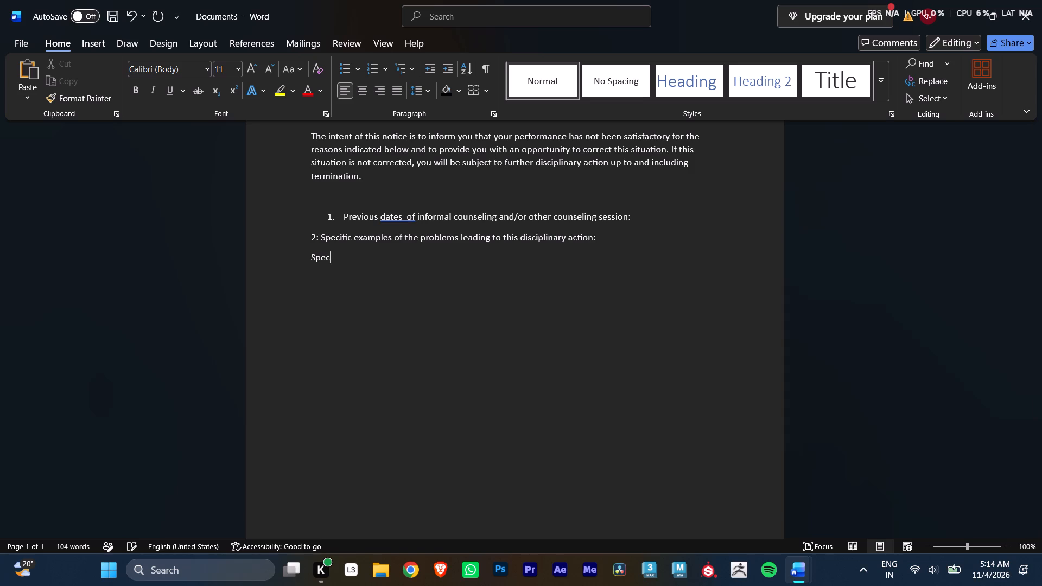
text(ific)
key(space)
text(action)
text((s))
key(space)
text(that you)
Complete the third item with "need to take in order to improve:" and start a new line below it.
key(space)
text(need)
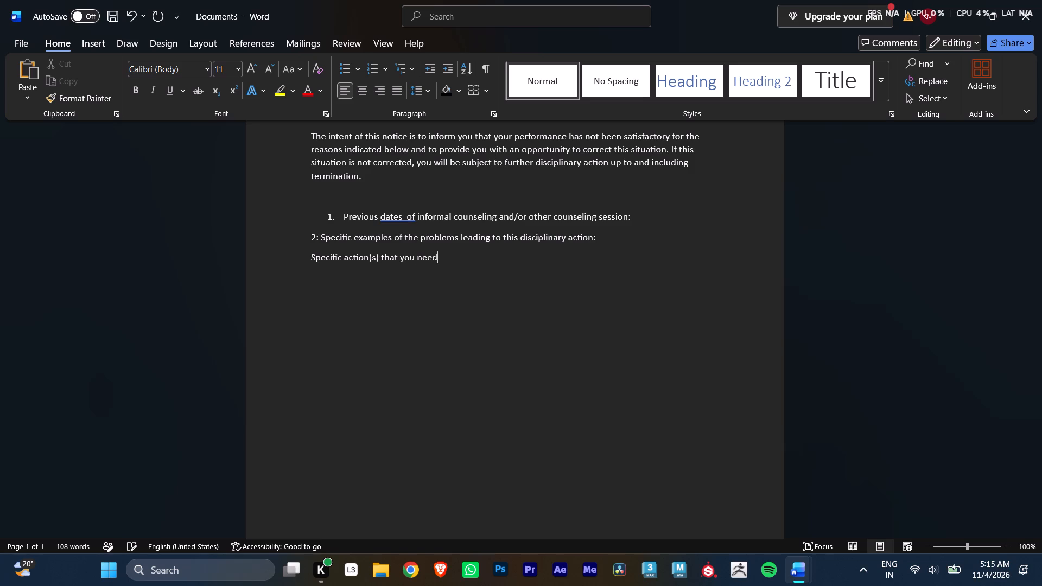
key(space)
text(to take in order to)
key(space)
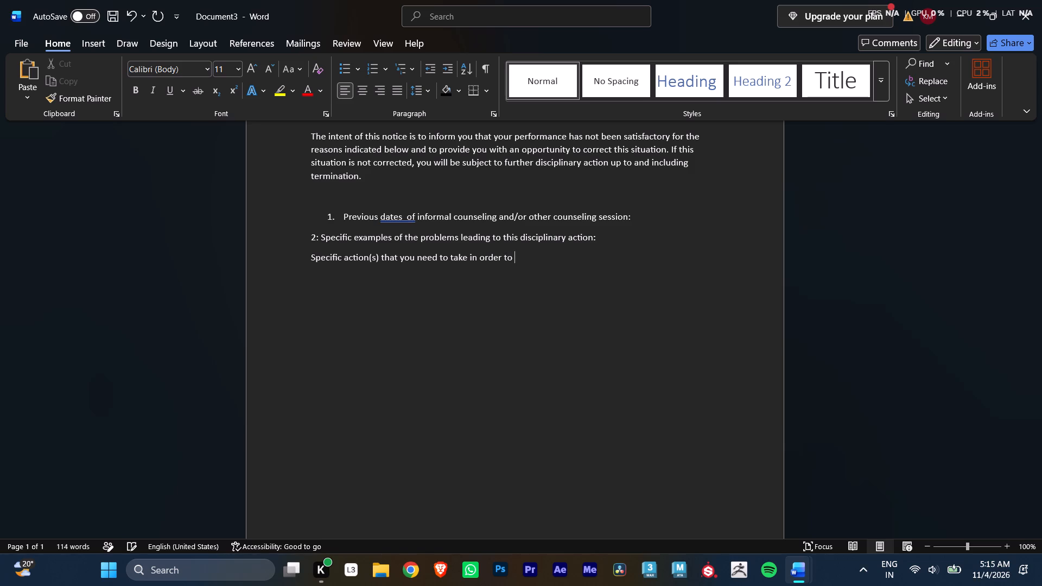
text(imp)
text(rov)
key(e)
key(shift+colon)
key(Return)
Add the number prefix "3: " in front of "Specific action(s)" and return to the empty line below.
key(Up)
text(3:)
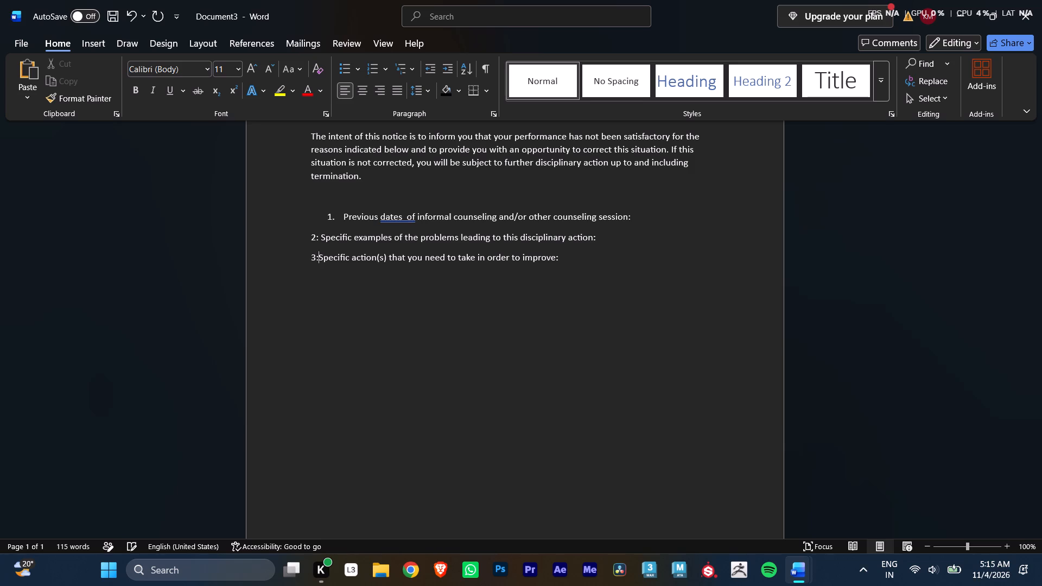
key(space)
key(Down)
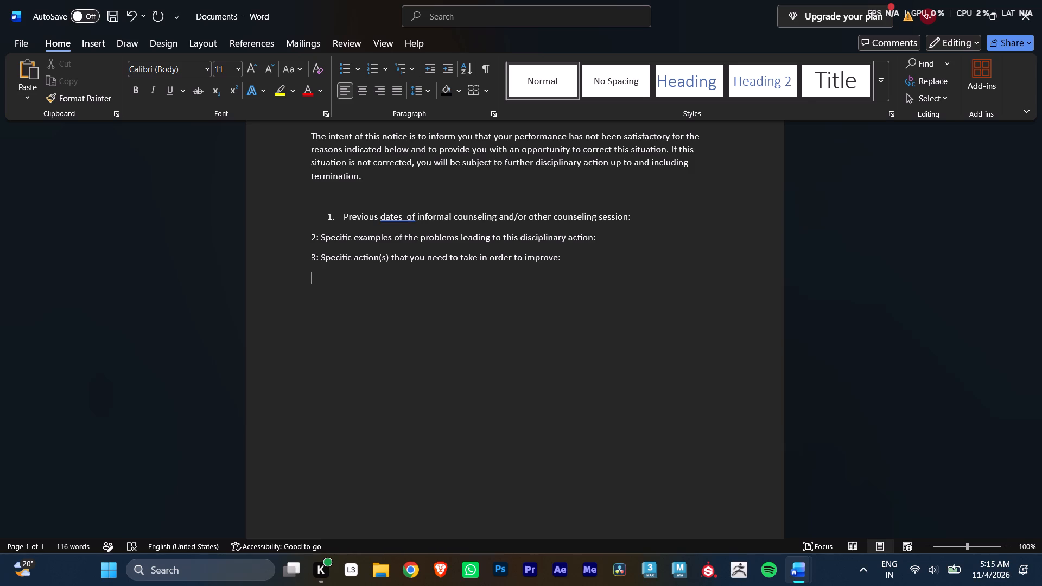
Enter item 4 as "4. The time frame for improvement to be accomplished:" and start a new line below it.
key(4)
text(. t)
text(improvement to be accomplished)
key(space)
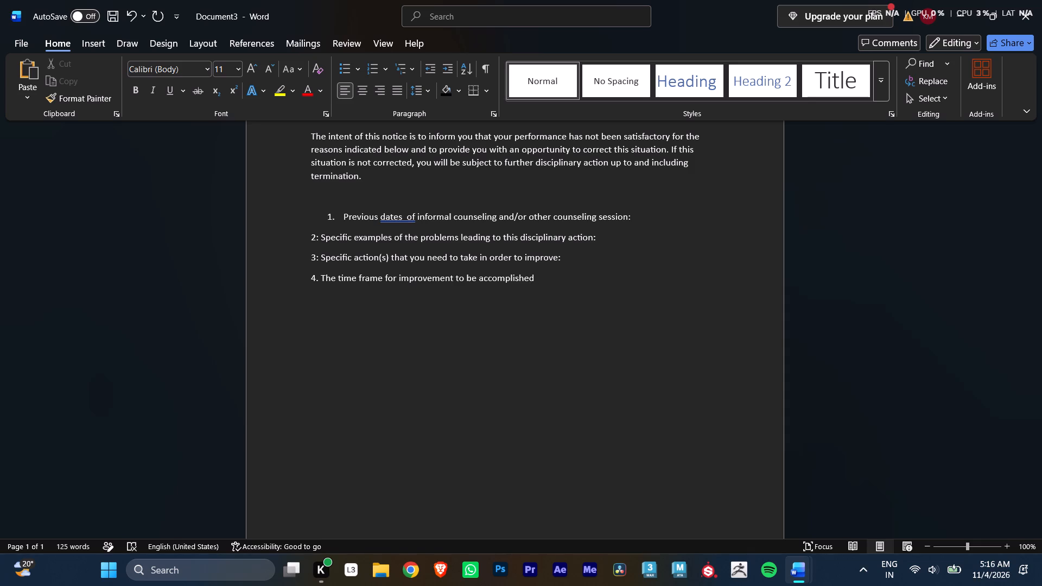
key(BackSpace)
key(shift+colon)
key(Return)
Leave two empty lines below item 4 and start the closing paragraph with "You are expected".
key(Return)
key(Return)
text(you)
key(BackSpace)
key(BackSpace)
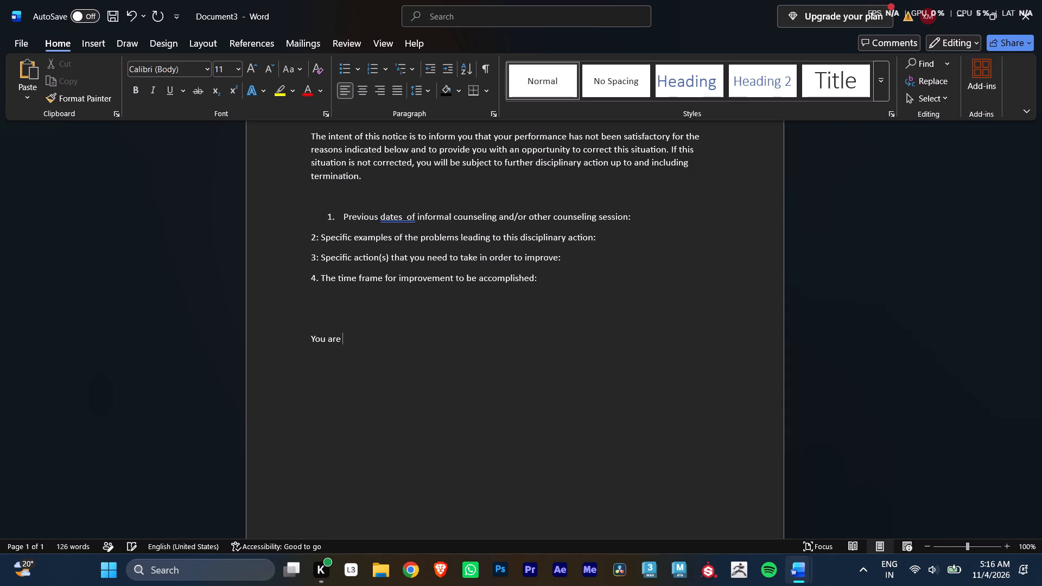
text(ex)
text(ce)
key(BackSpace)
key(BackSpace)
text(pected)
key(space)
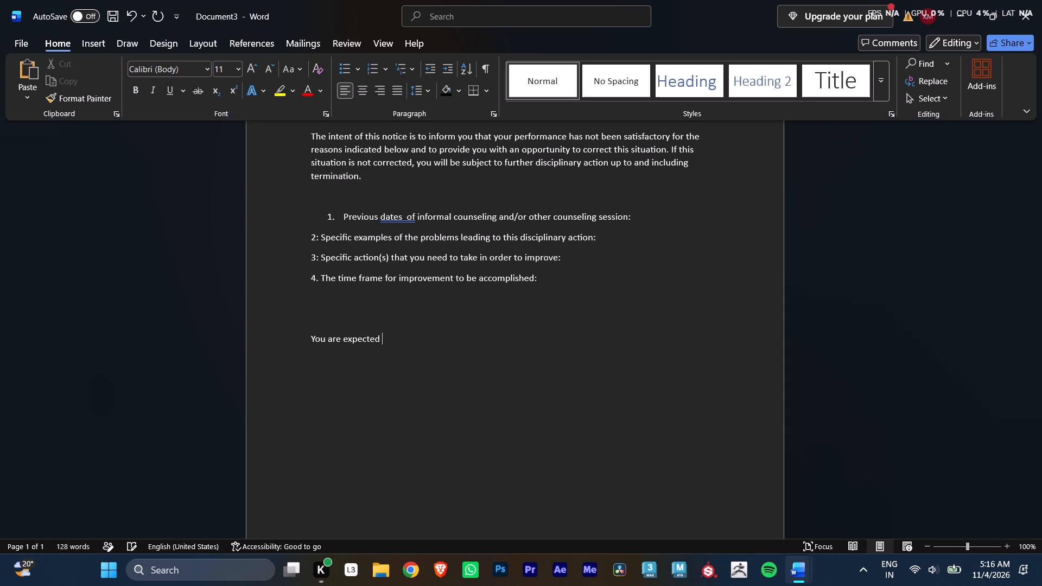
Continue the closing sentence with "to achieve and maintain an acceptable level of performance".
text(to ac)
text(hi)
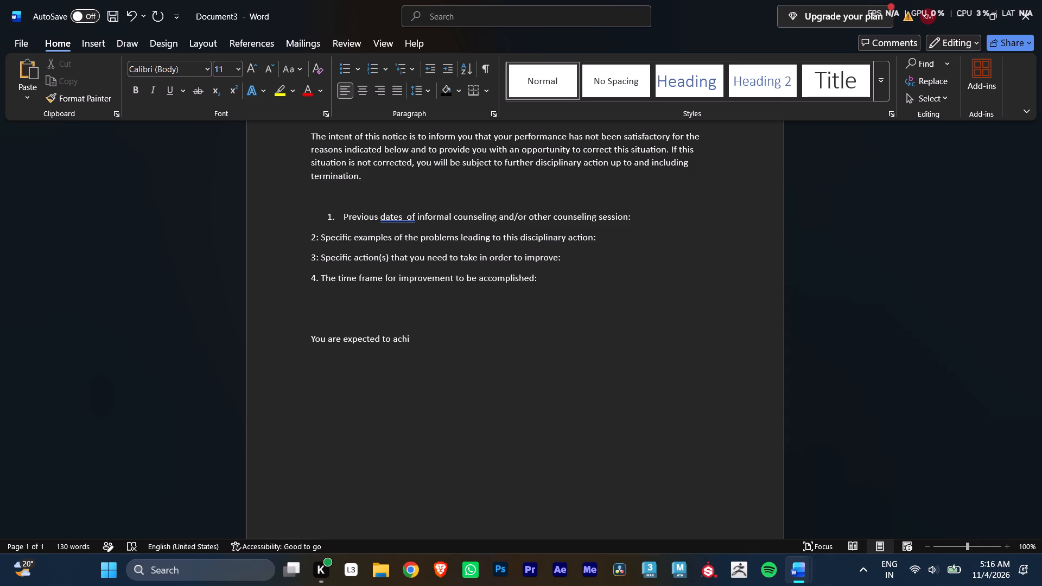
text(eve and maintai)
text(n an a)
text(cc)
text(eptable)
key(space)
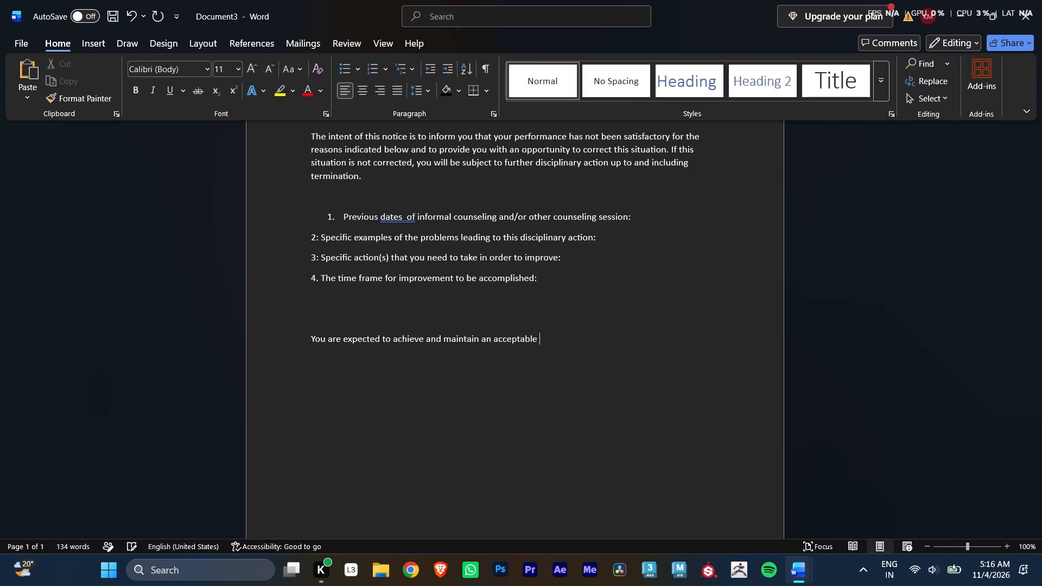
text(level of performance)
key(space)
Complete the first closing sentence with "for the duration of employment.".
text(for)
key(space)
text(the)
key(space)
text(duration of)
key(space)
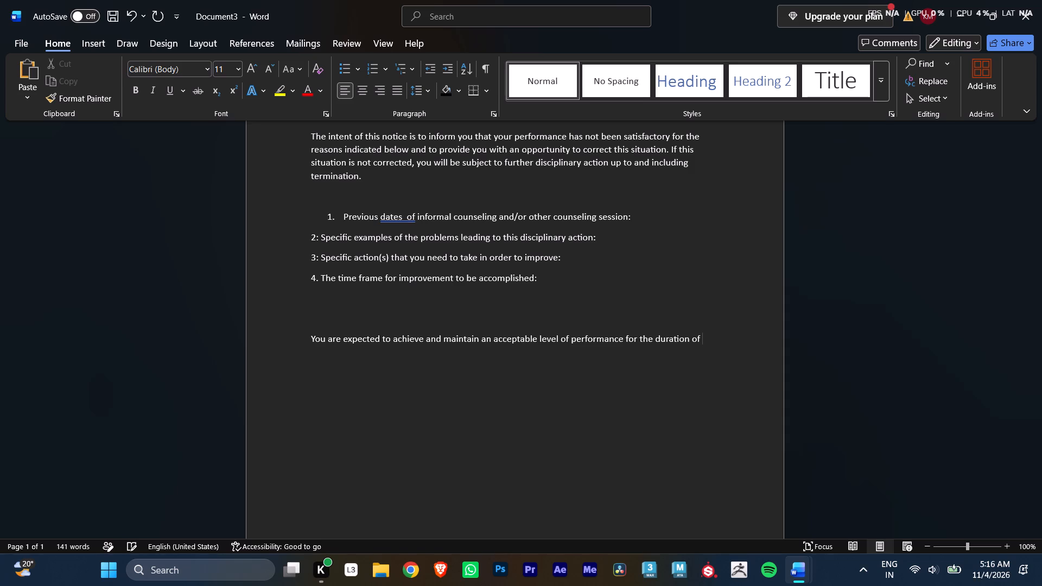
text(employmen)
key(t)
text(.)
key(space)
Start the second sentence of the closing paragraph with "Failure to do so will lead to further disciplinary action".
key(f)
text(ailure to do so will)
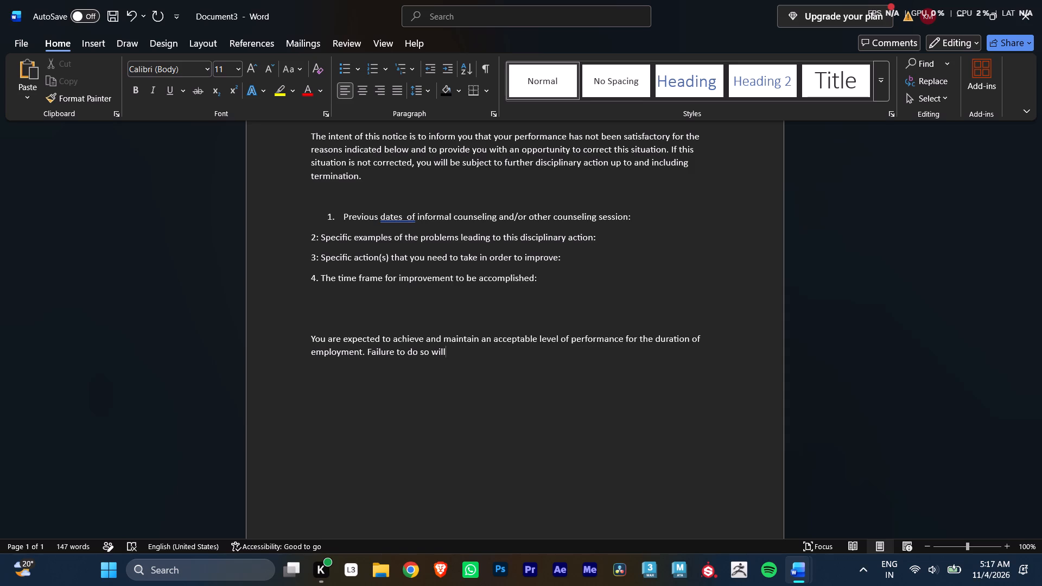
key(space)
text(lead to further)
key(space)
text(dis)
text(cil)
key(BackSpace)
text(pl)
text(inary action)
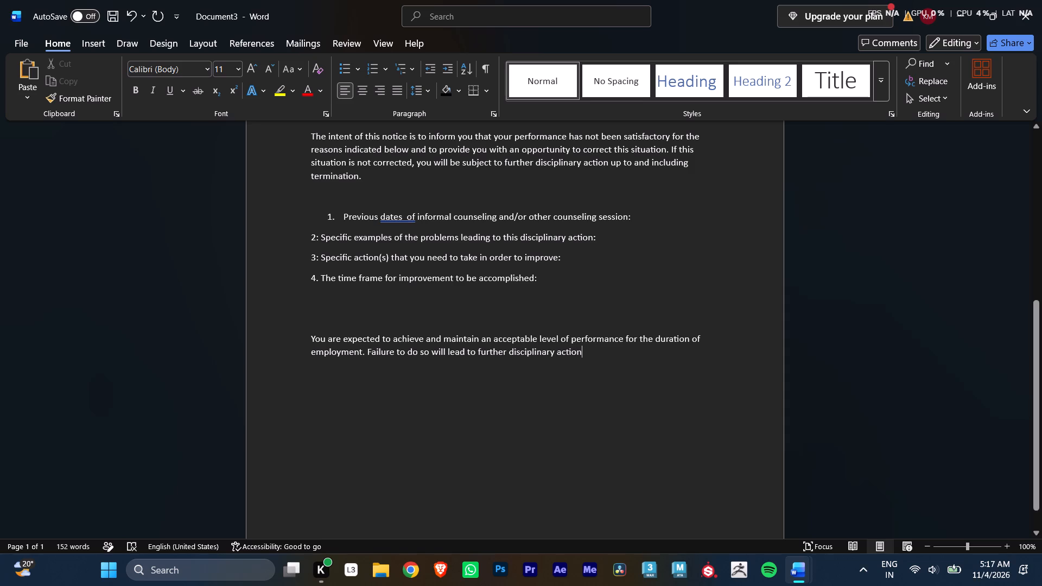
Complete the "Failure to do so" sentence with "up to and including employment termination.".
key(space)
text(up to and including)
key(space)
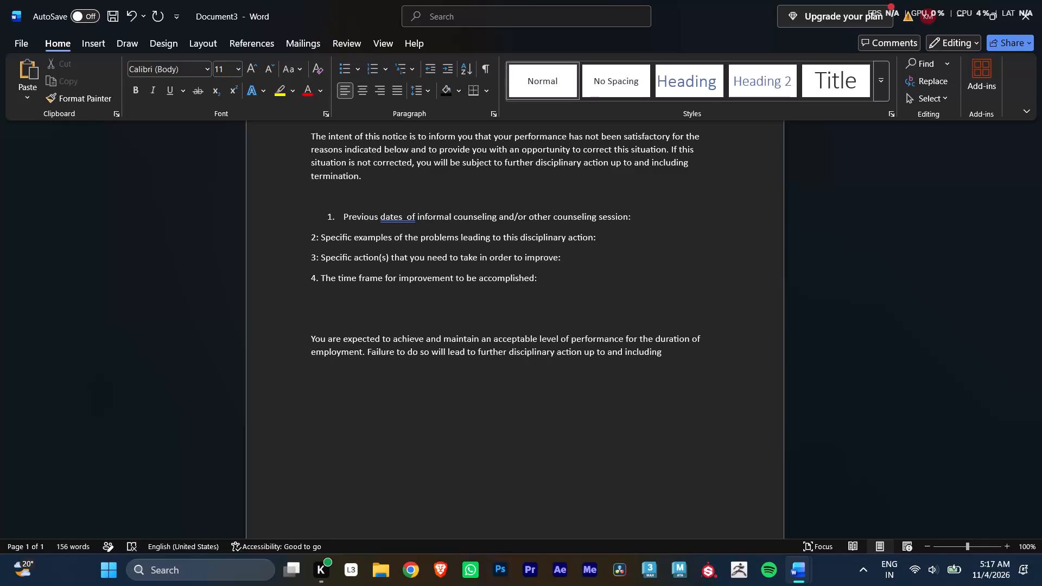
text(empl)
text(yoment)
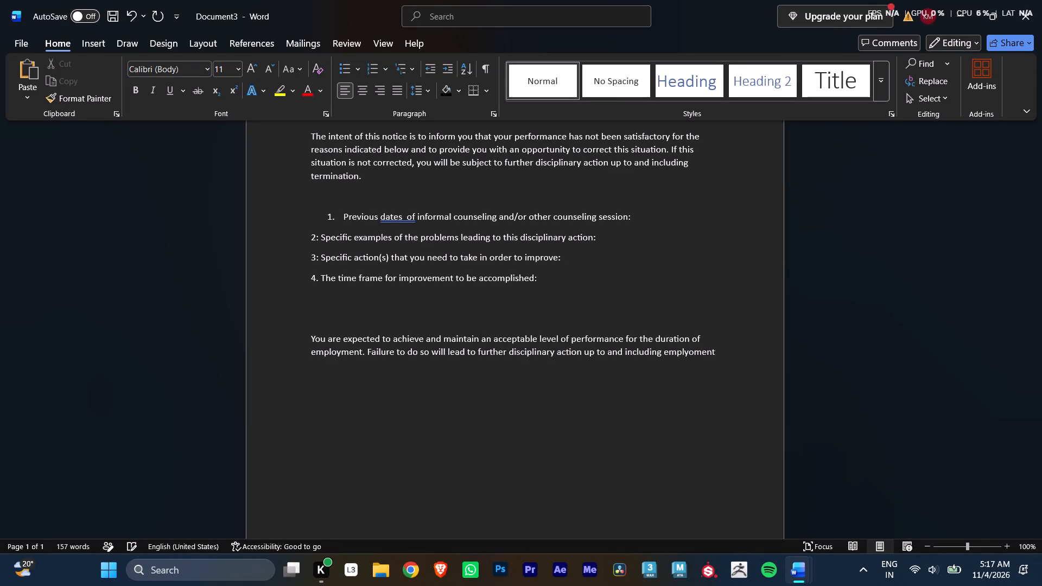
key(space)
text(ter)
text(mination)
key(period)
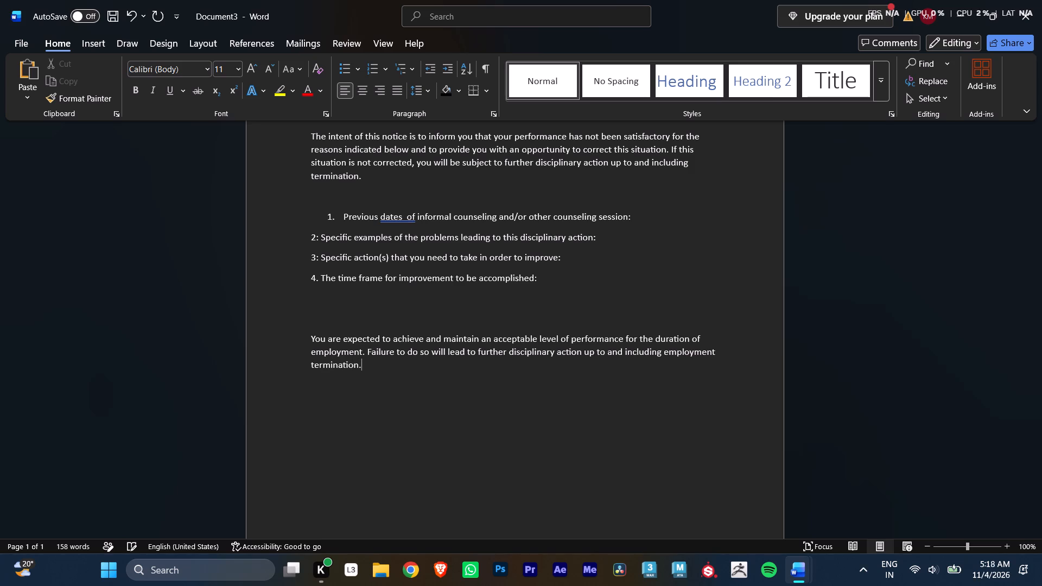
Leave one empty line and start a new paragraph with "You may respond to this Final Warning in writing".
key(Return)
key(Return)
key(y)
text(may)
key(space)
text(resp)
text(ond to this fina)
key(l)
key(BackSpace)
key(BackSpace)
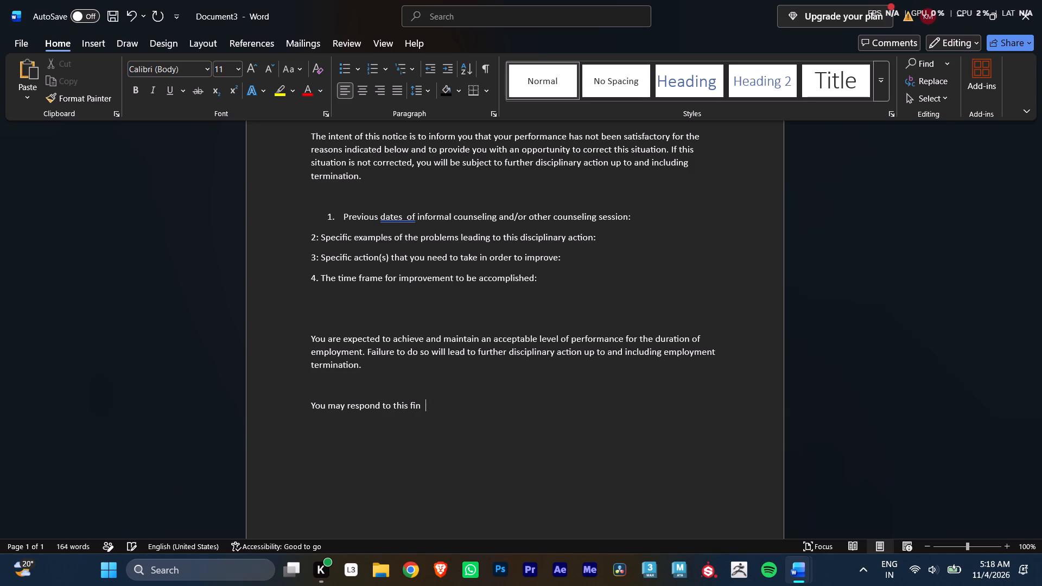
key(BackSpace)
key(BackSpace)
key(BackSpace)
key(space)
text(arning in writing)
key(space)
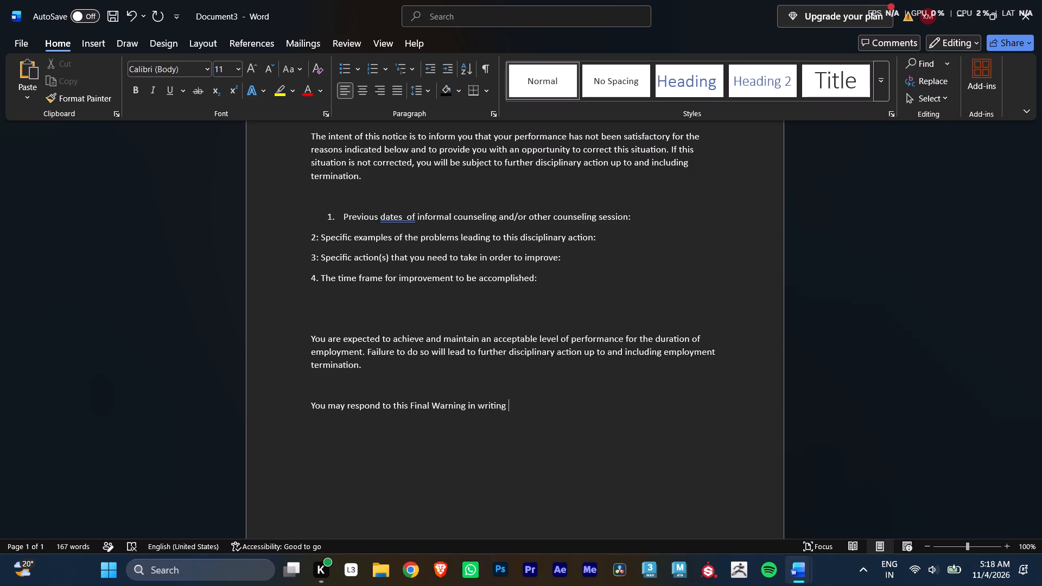
Complete the "You may respond to this Final Warning in writing" sentence with "and that response will be placed in your personal file.".
text(and that response will)
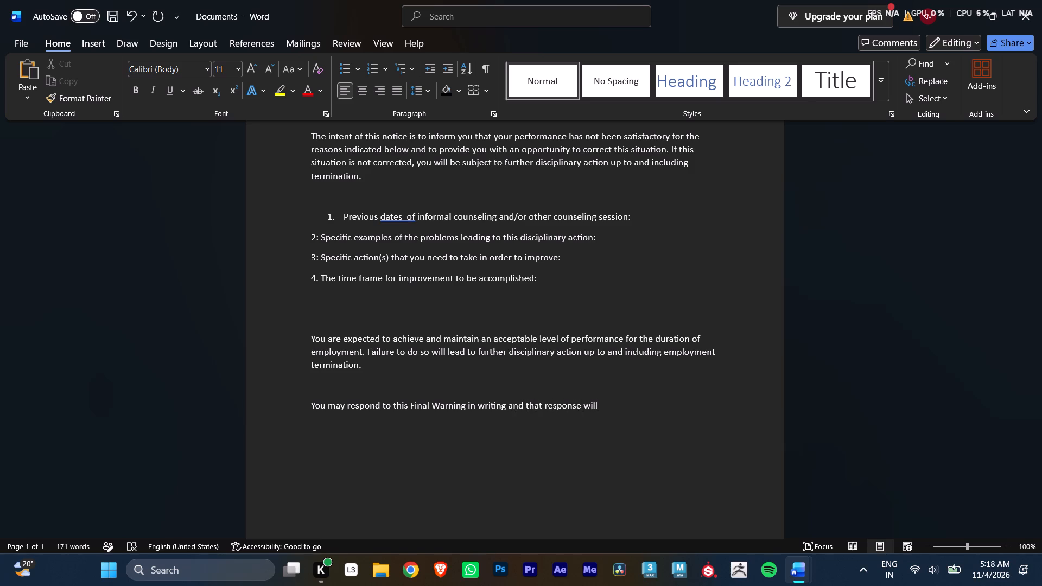
key(space)
text(be placed)
key(space)
text(in your)
key(space)
text(persona)
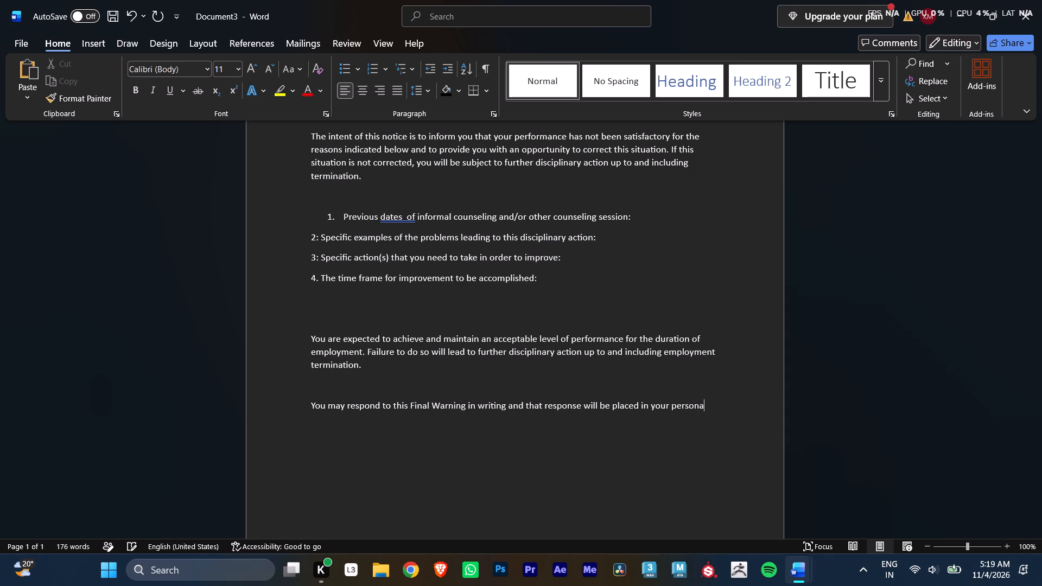
text(l)
key(space)
text(file)
key(period)
Leave one empty line below the "personal file" paragraph and switch to bold for the next text.
key(Return)
key(Return)
key(ctrl+d)
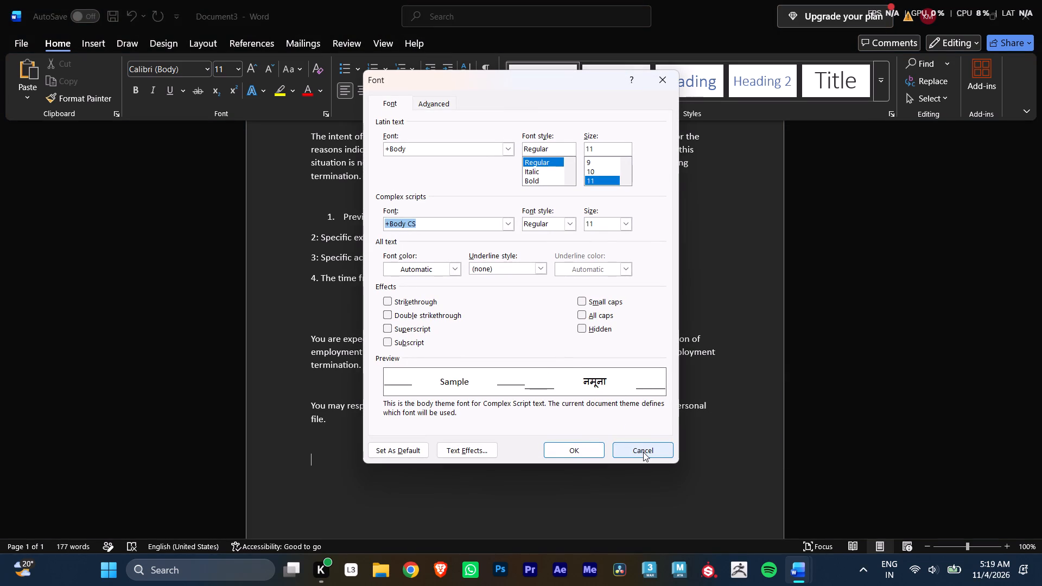
click(643, 452)
key(ctrl+b)
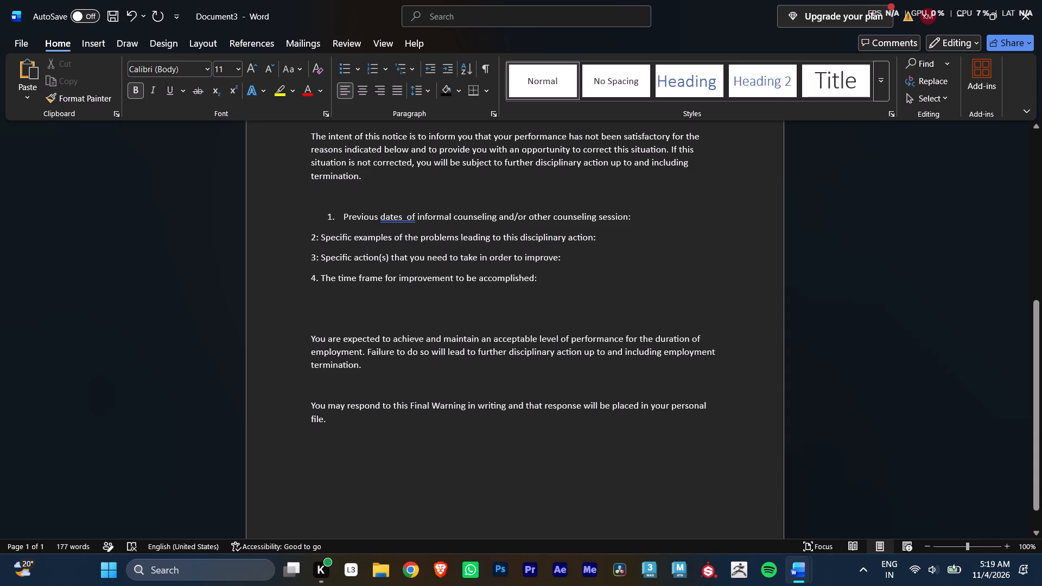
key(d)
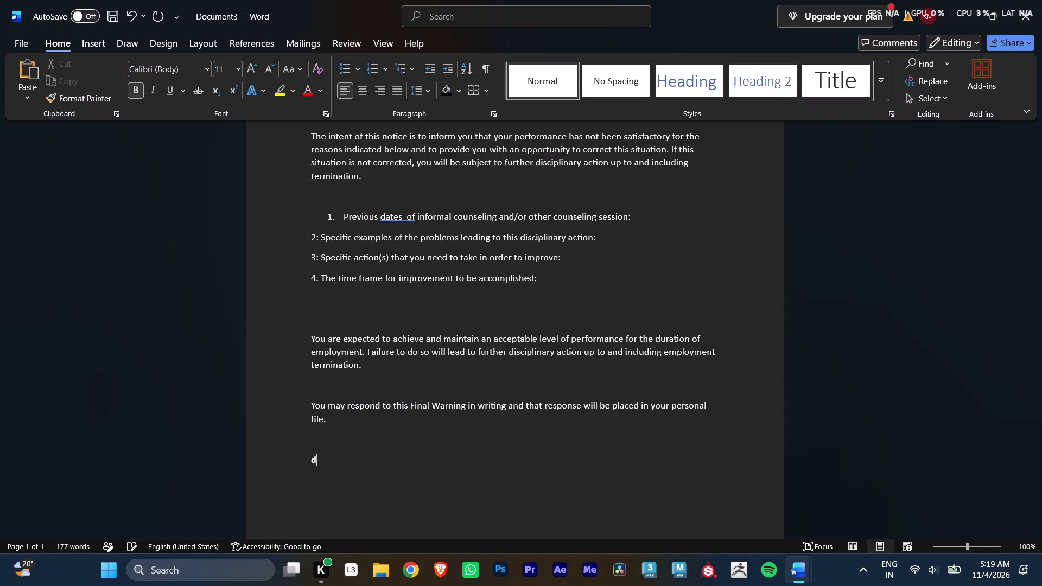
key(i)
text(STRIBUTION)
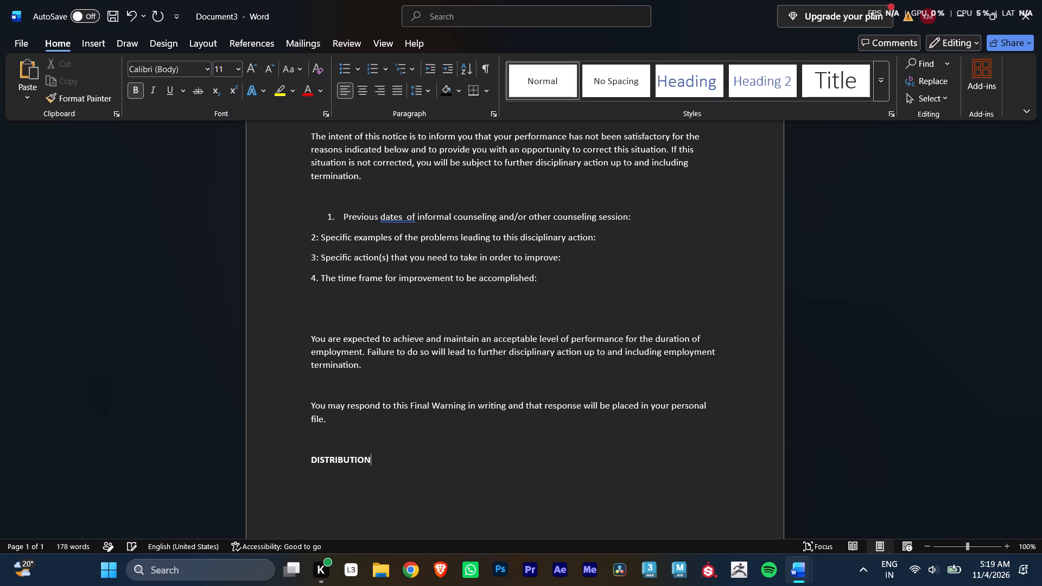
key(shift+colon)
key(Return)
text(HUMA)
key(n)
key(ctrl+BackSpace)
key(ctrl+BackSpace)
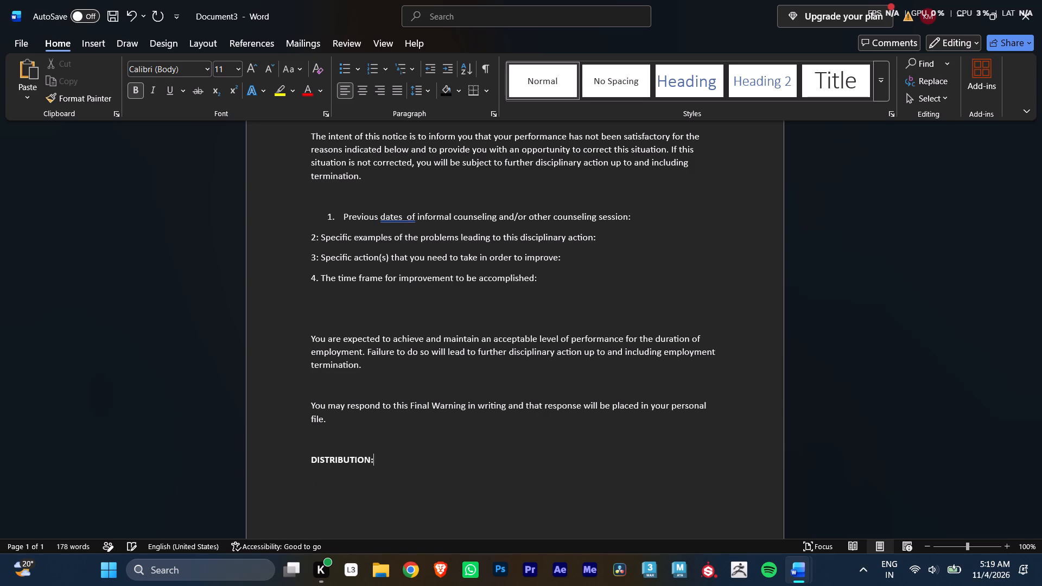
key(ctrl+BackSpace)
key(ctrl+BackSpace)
Enter the bold heading "Distribution:" in title case, one empty line below the "personal file" paragraph.
key(d)
text(istribation)
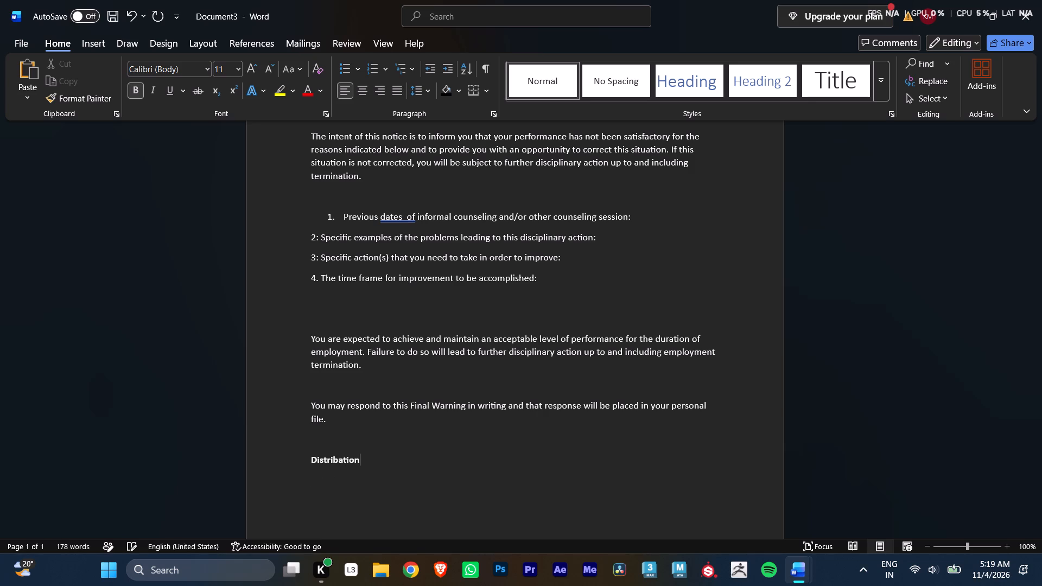
key(shift+colon)
key(BackSpace)
key(BackSpace)
key(BackSpace)
key(BackSpace)
key(BackSpace)
key(BackSpace)
text(ution)
key(shift+colon)
Add "Human Resources" in bold on the line below the "Distribution:" heading.
key(Return)
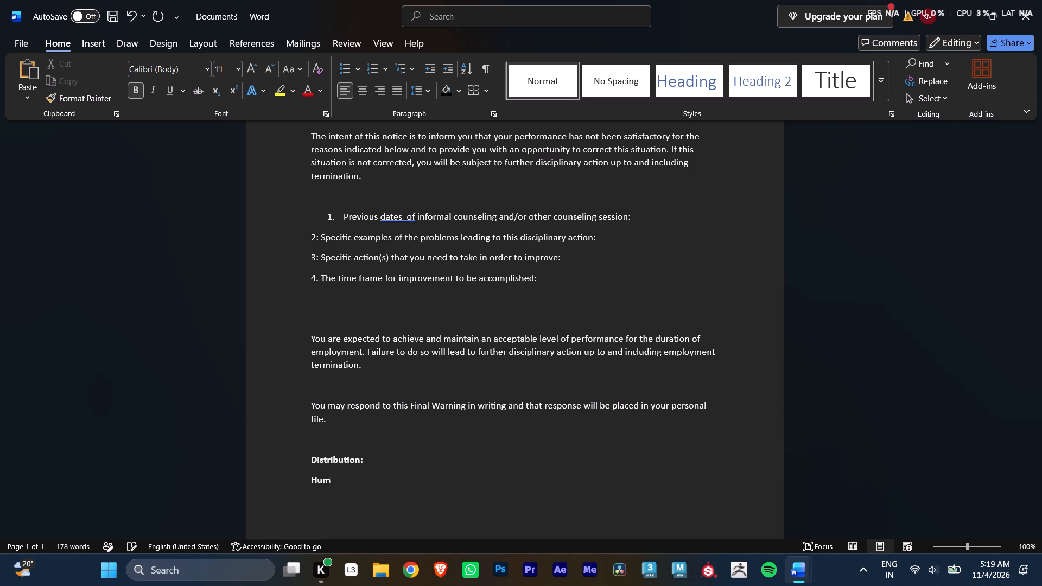
text(esou)
text(rces)
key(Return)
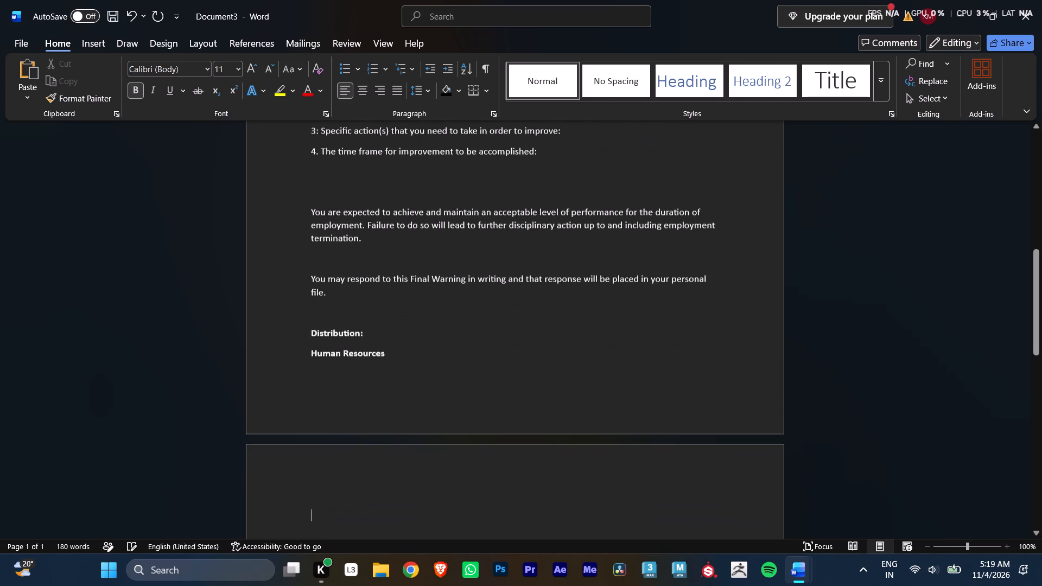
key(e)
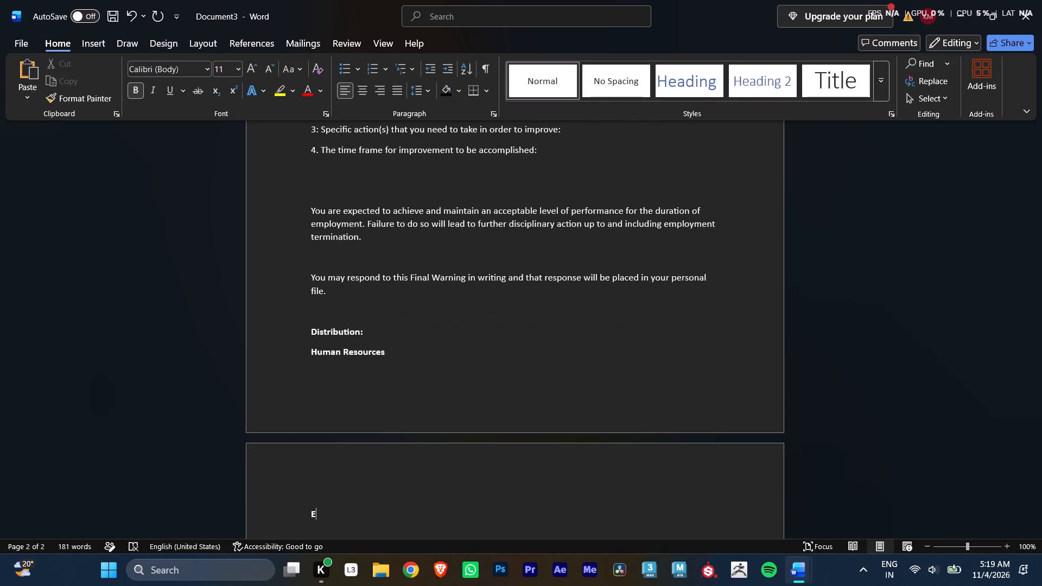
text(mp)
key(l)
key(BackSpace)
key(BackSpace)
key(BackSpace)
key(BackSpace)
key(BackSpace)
Reduce the font size of all text below the shaded title by two steps, bringing the body paragraphs to 9 pt.
drag(385, 446, 361, 396)
scroll(361, 397, up, 2)
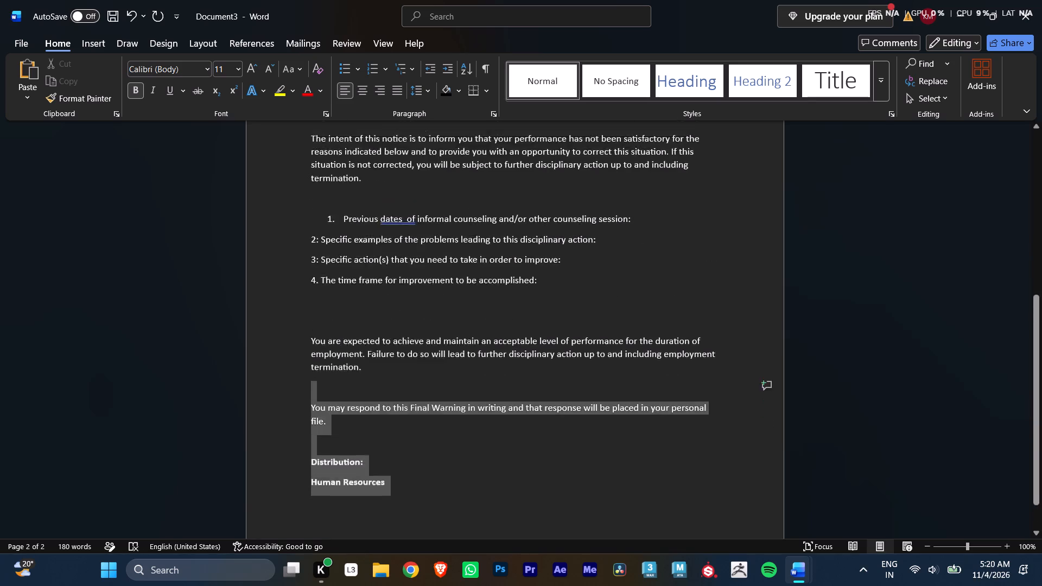
scroll(361, 396, up, 2)
drag(361, 396, 324, 243)
scroll(340, 309, up, 3)
scroll(324, 243, up, 1)
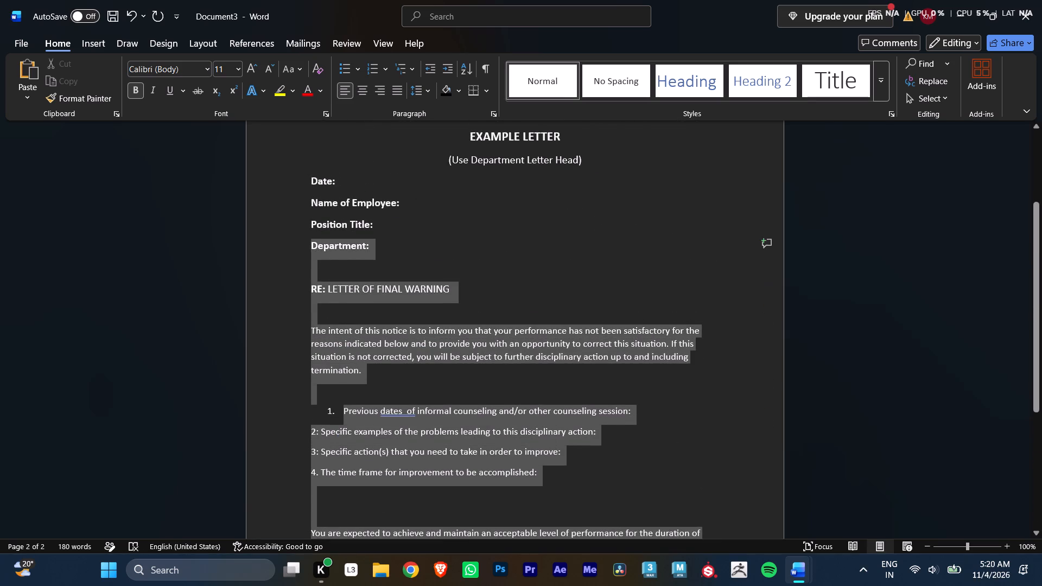
scroll(324, 243, up, 2)
drag(324, 243, 343, 161)
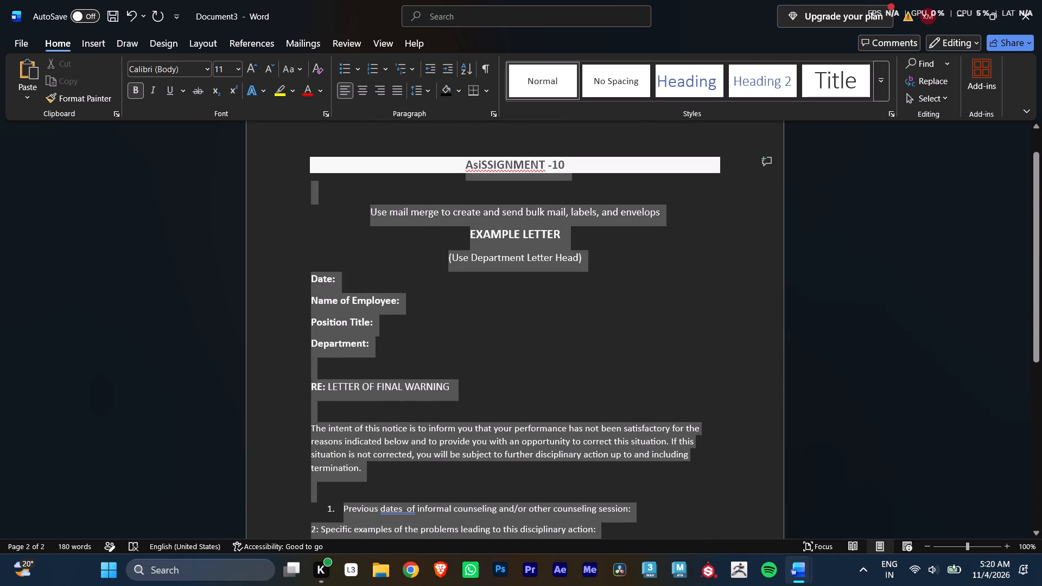
drag(343, 161, 334, 211)
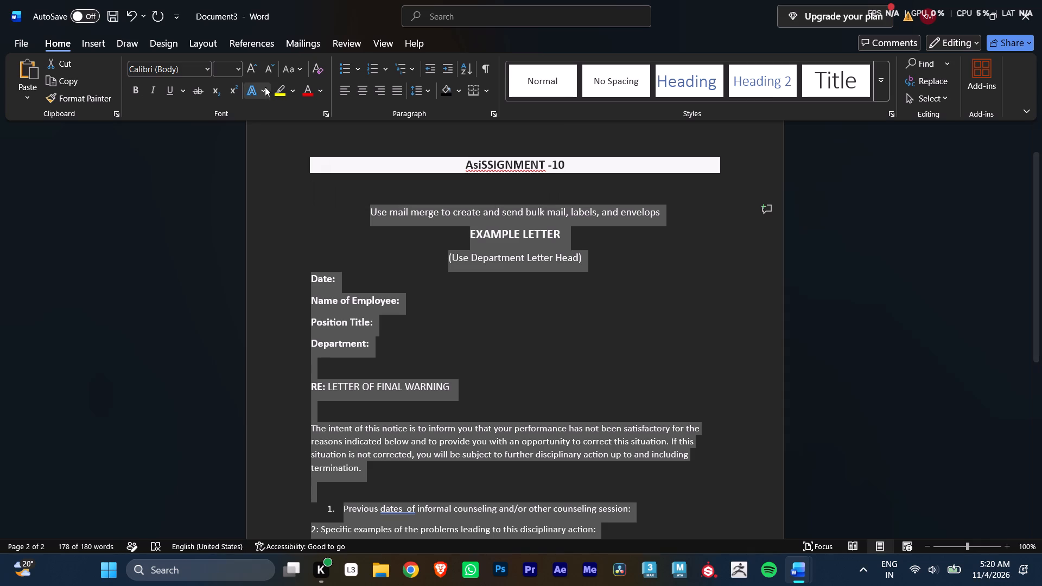
click(265, 69)
click(265, 69)
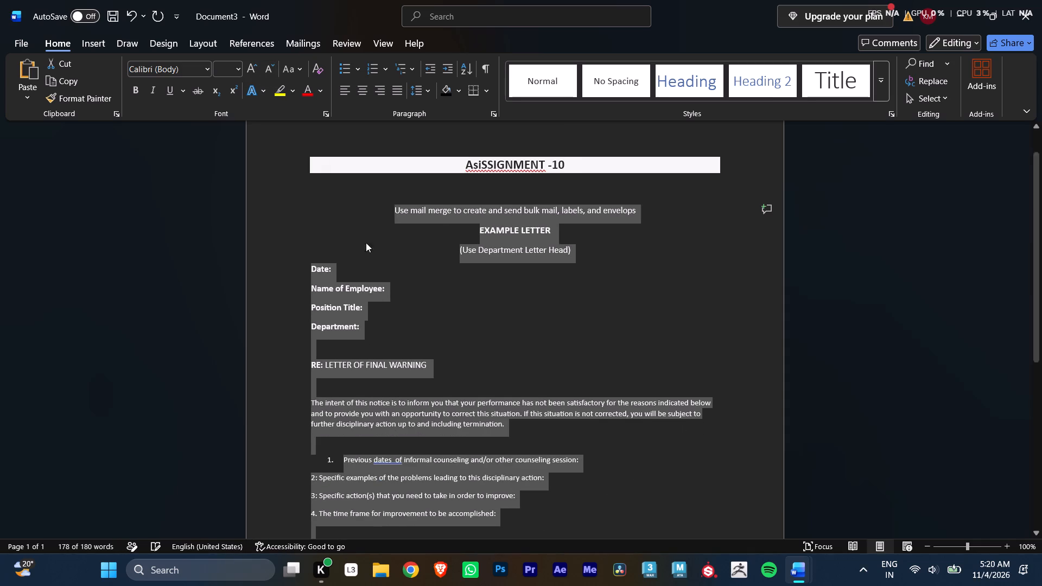
Complete the bold distribution list by adding "Employee" and "Supervisor" on separate lines below "Human Resources".
scroll(371, 251, down, 5)
scroll(390, 322, down, 3)
click(388, 414)
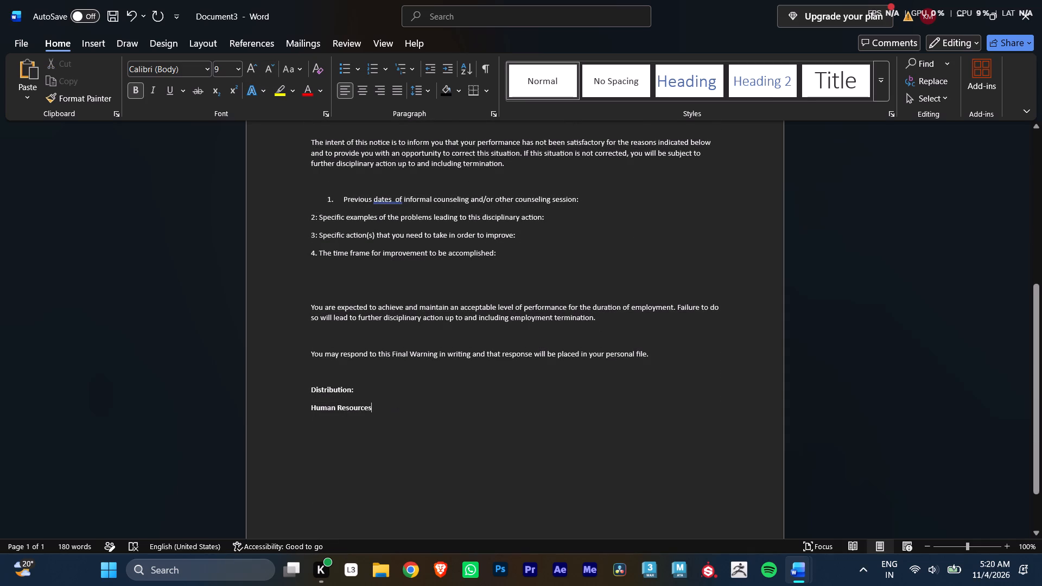
key(Return)
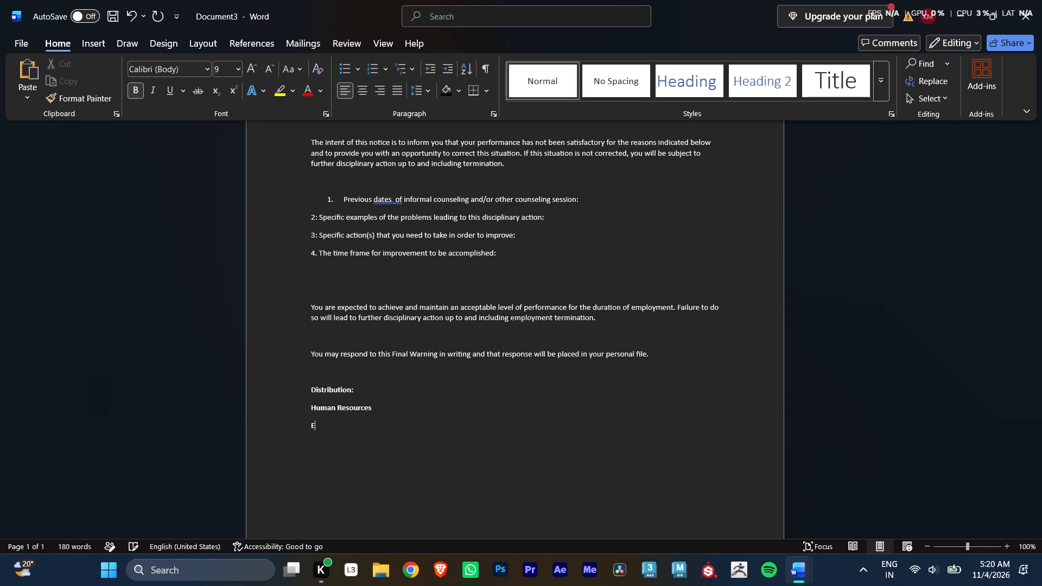
text(mp)
key(l)
text(oyee)
key(Return)
key(s)
text(upervisor)
key(space)
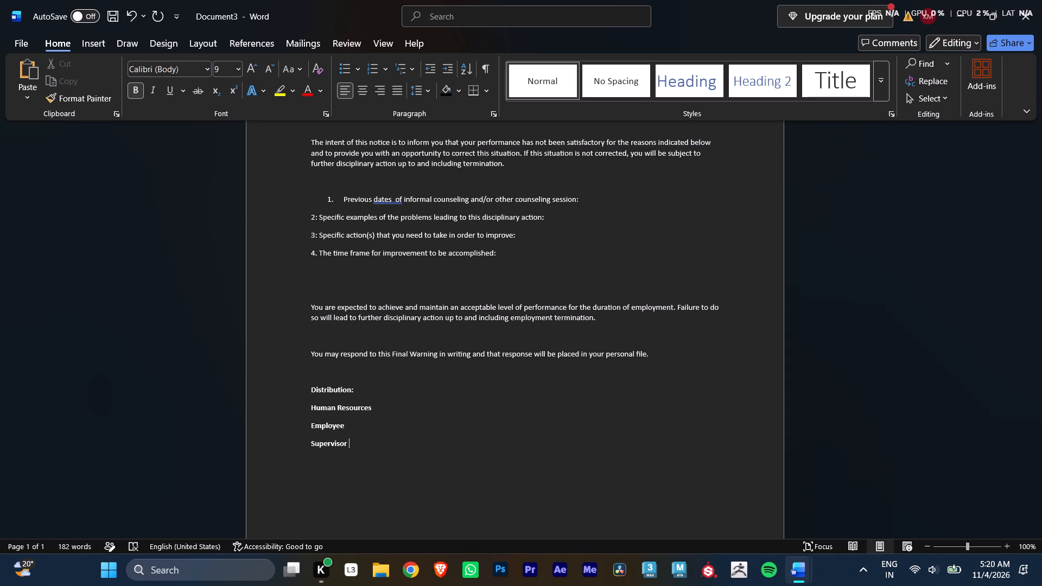
Remove the extra space between "dates" and "of" in numbered item 1 of the letter.
scroll(448, 417, down, 3)
scroll(451, 406, up, 7)
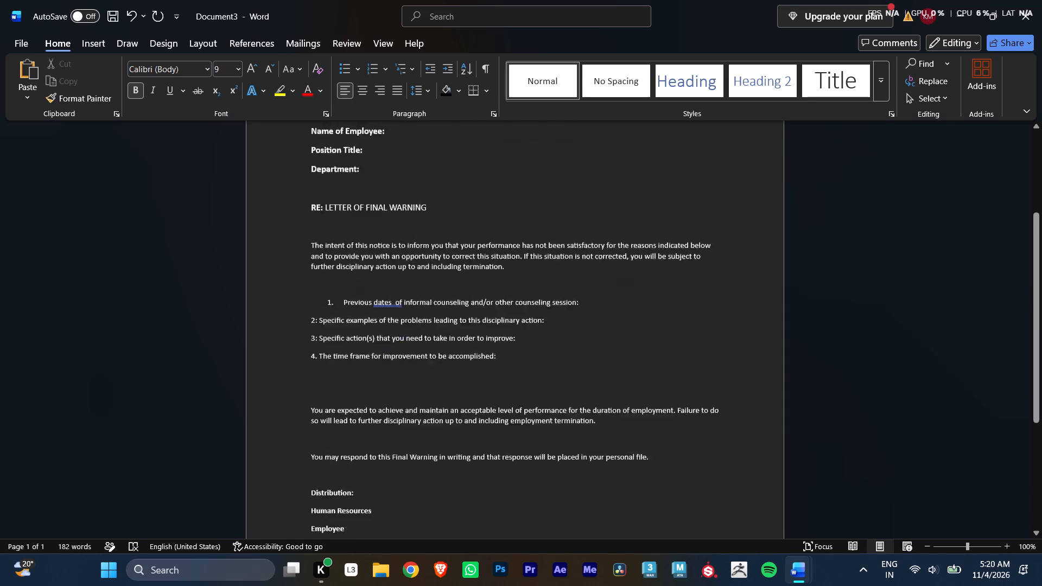
scroll(447, 411, up, 7)
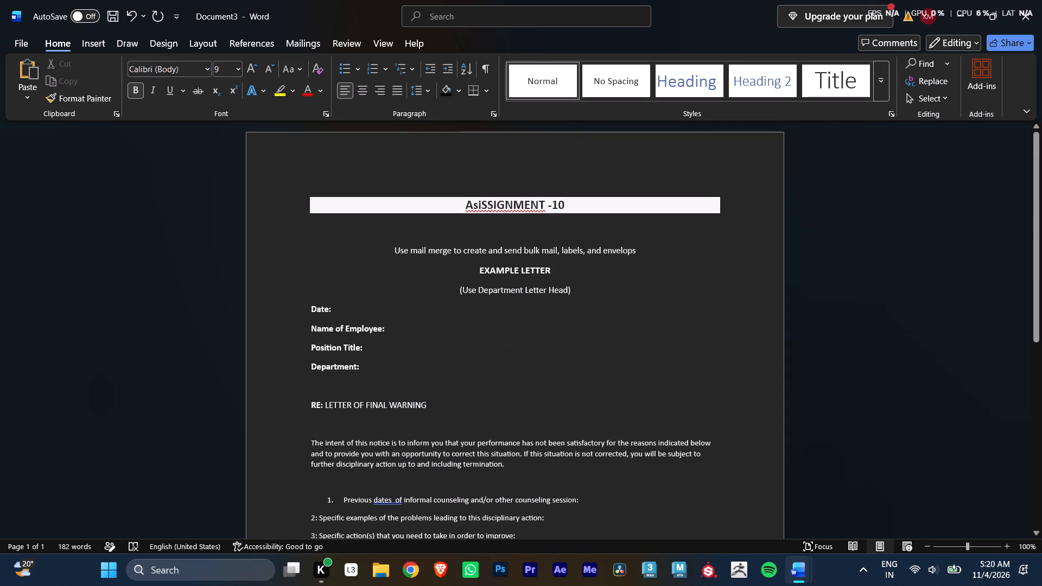
scroll(188, 145, down, 4)
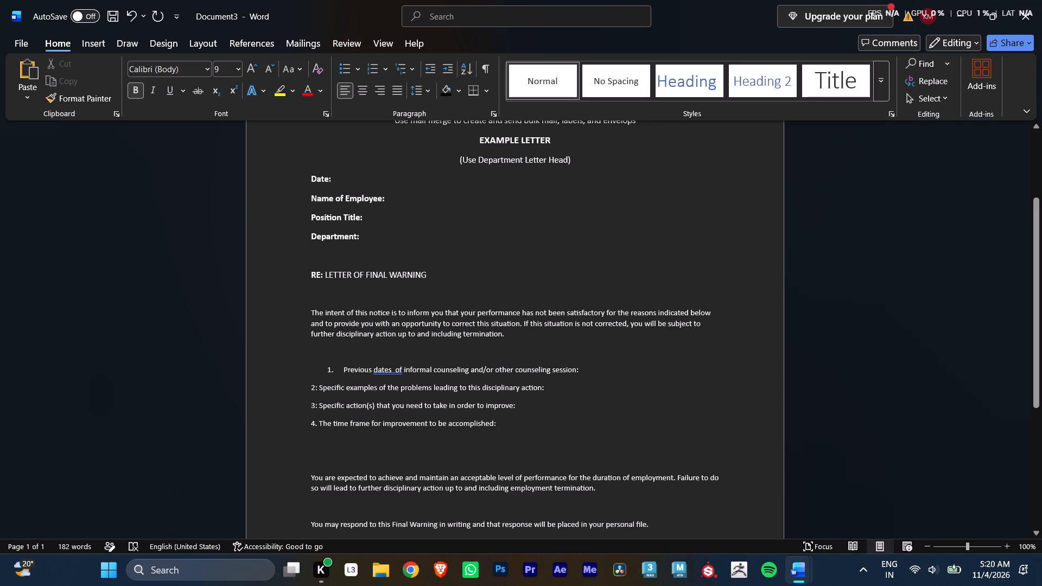
click(393, 373)
key(BackSpace)
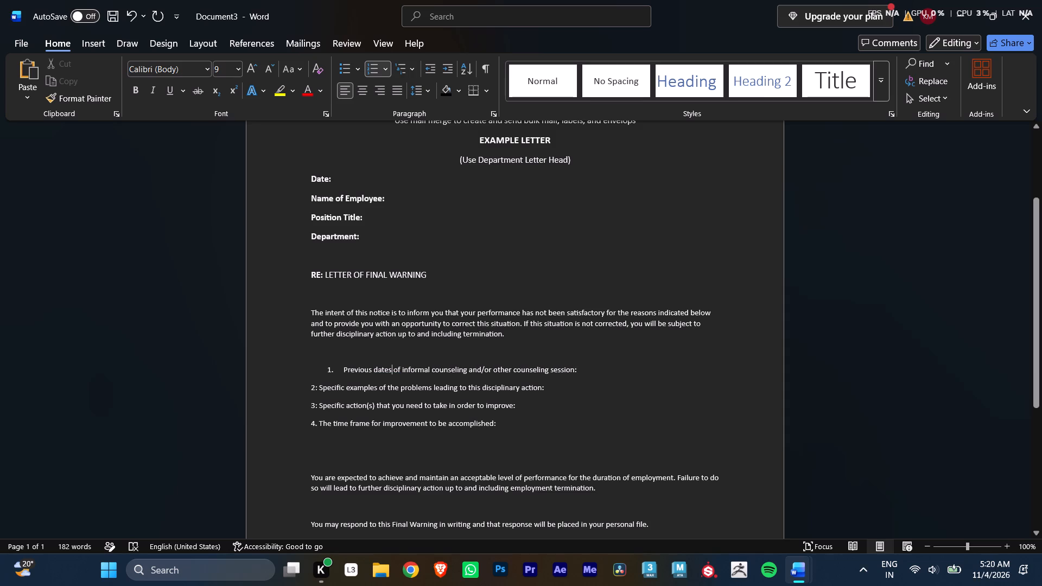
Insert a table of 7 columns by 6 rows directly after "Previous dates" in numbered item 1.
scroll(363, 417, down, 2)
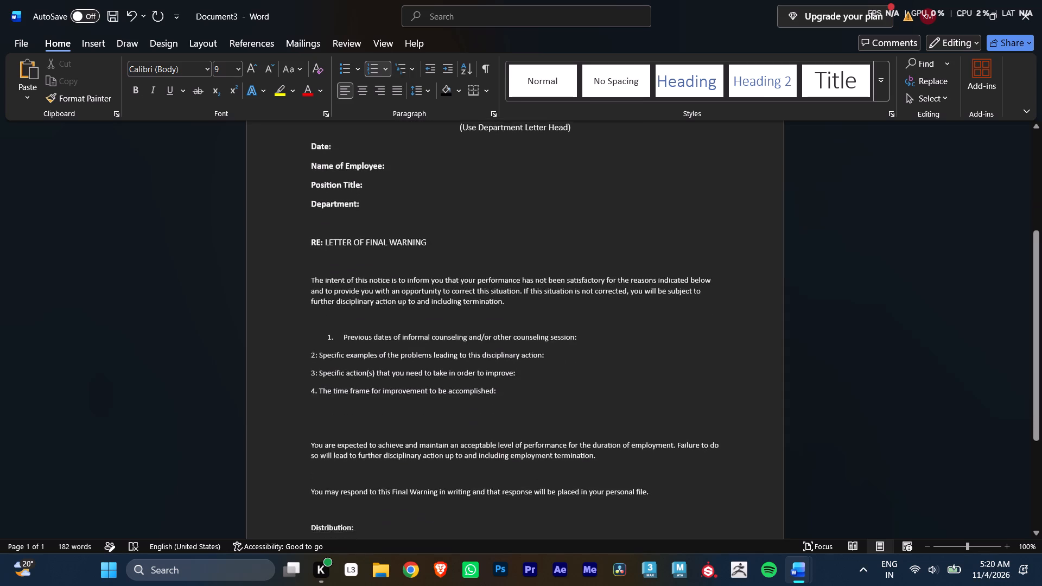
scroll(363, 418, up, 4)
click(100, 40)
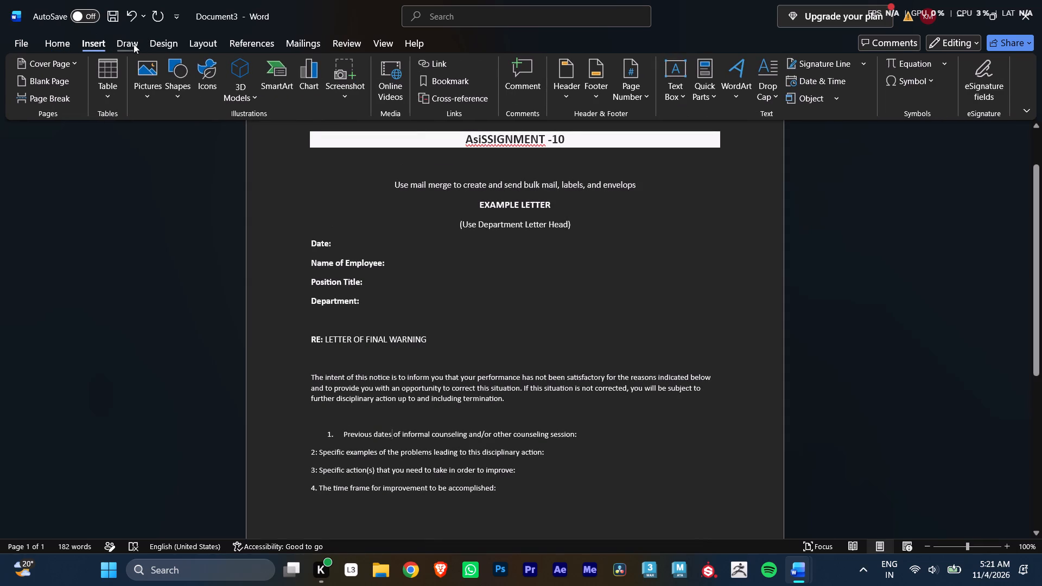
click(109, 93)
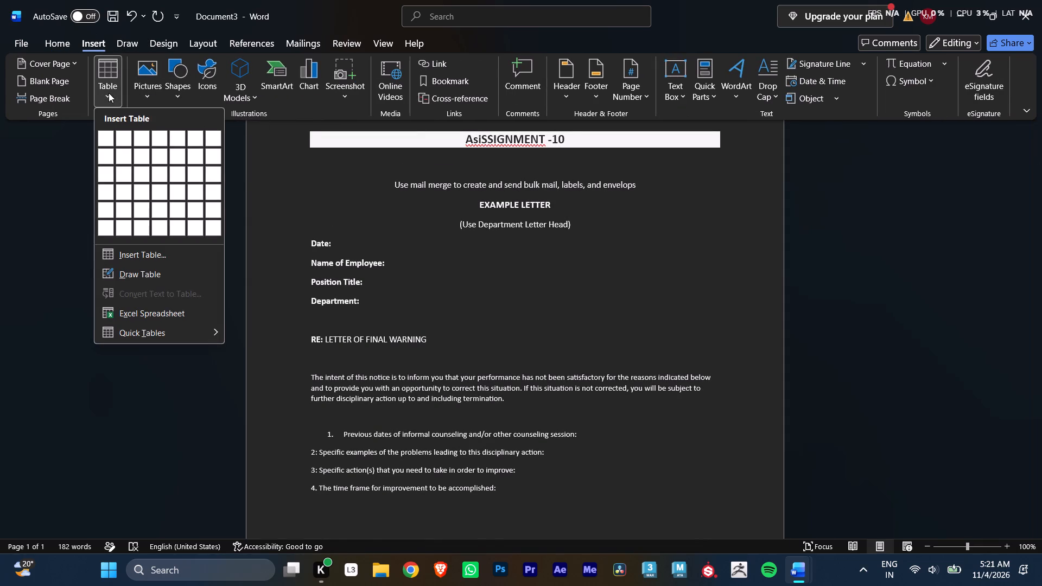
click(220, 232)
Enter "19 october" and "18 october" in the first two cells of the table's top row.
scroll(290, 347, down, 2)
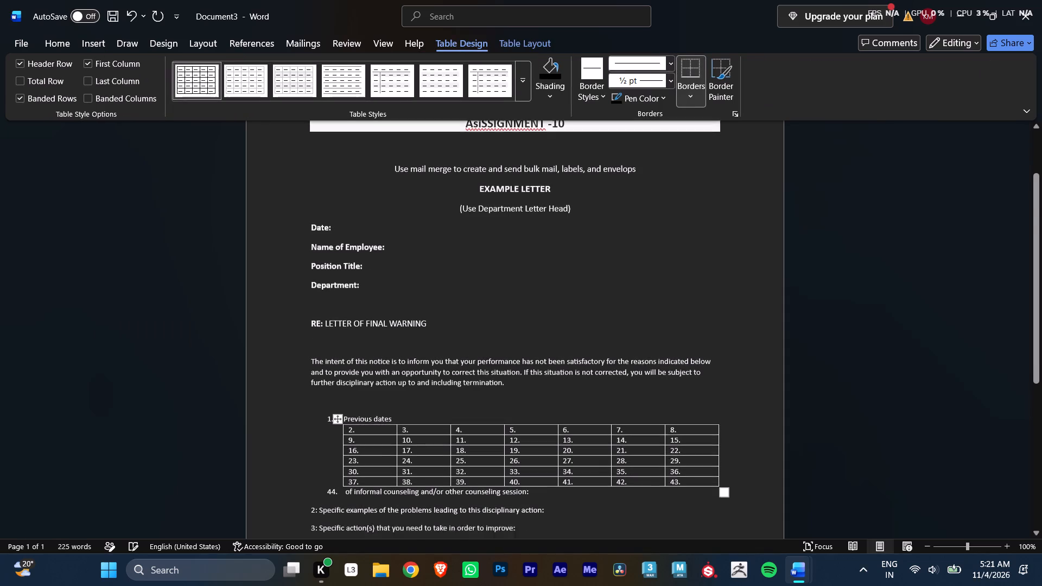
scroll(290, 347, down, 2)
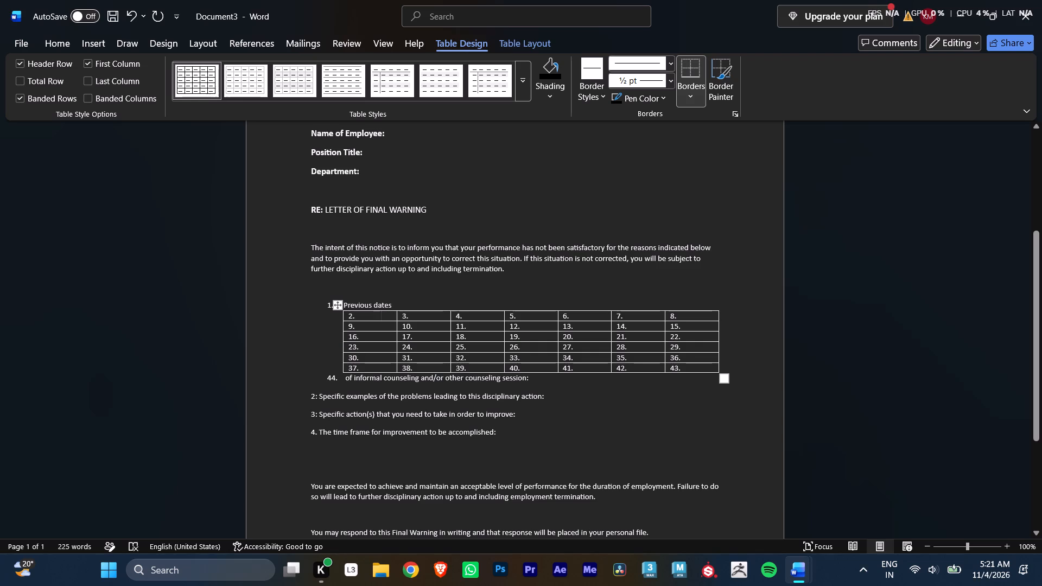
text(19)
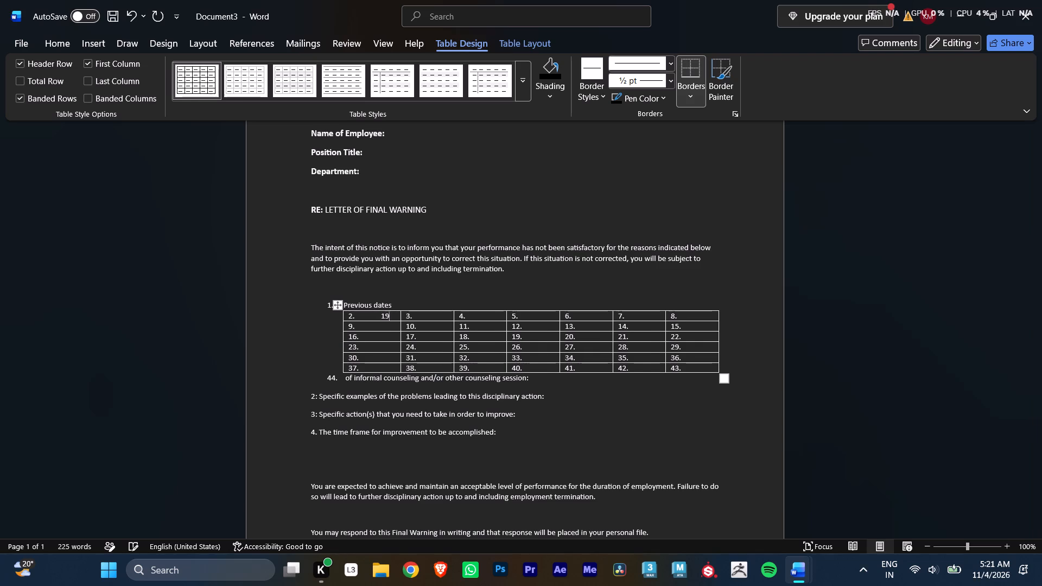
key(space)
text(october)
key(space)
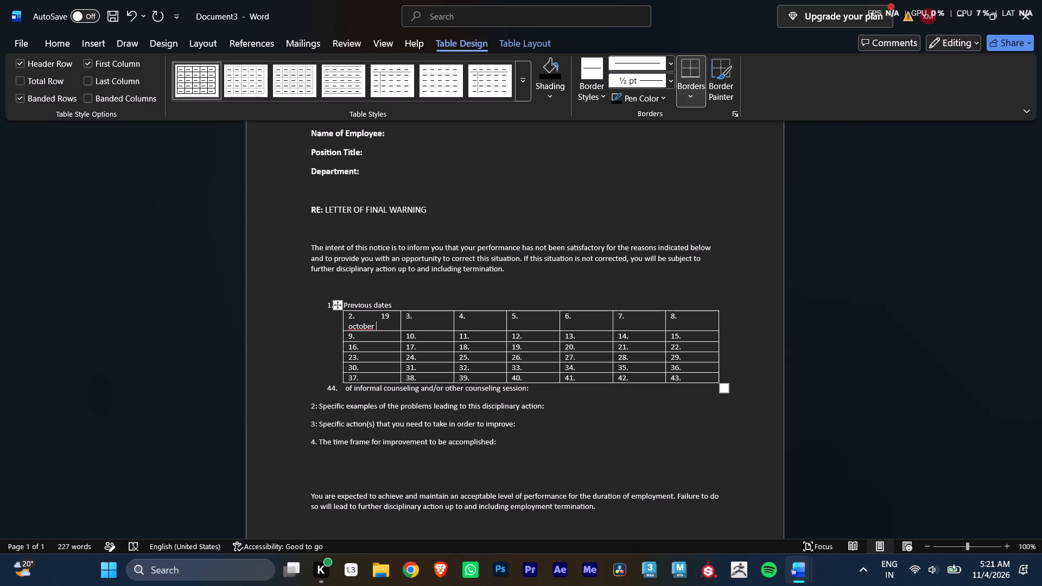
click(424, 319)
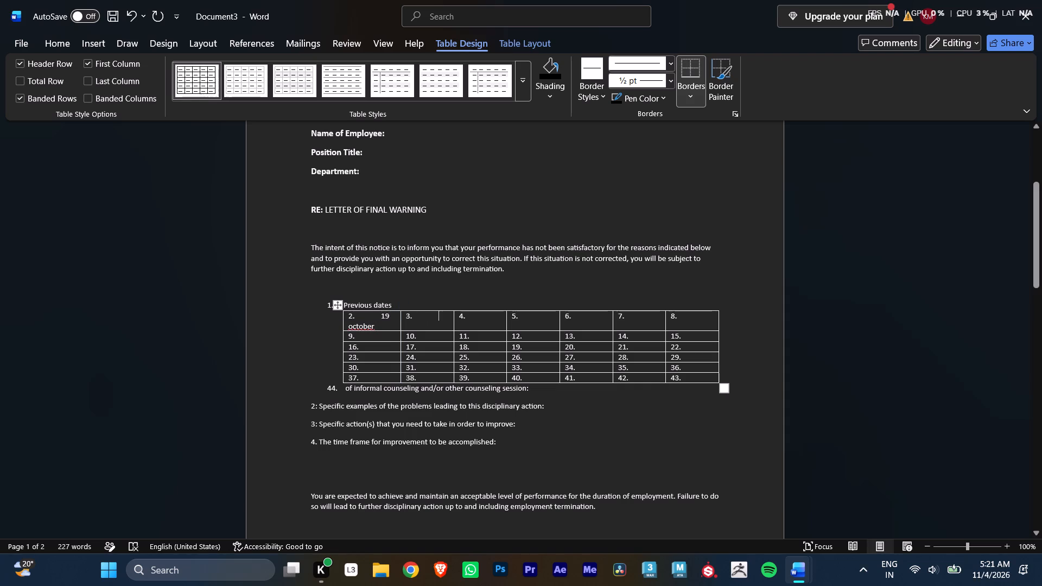
click(424, 319)
text(18)
key(space)
text(october)
key(space)
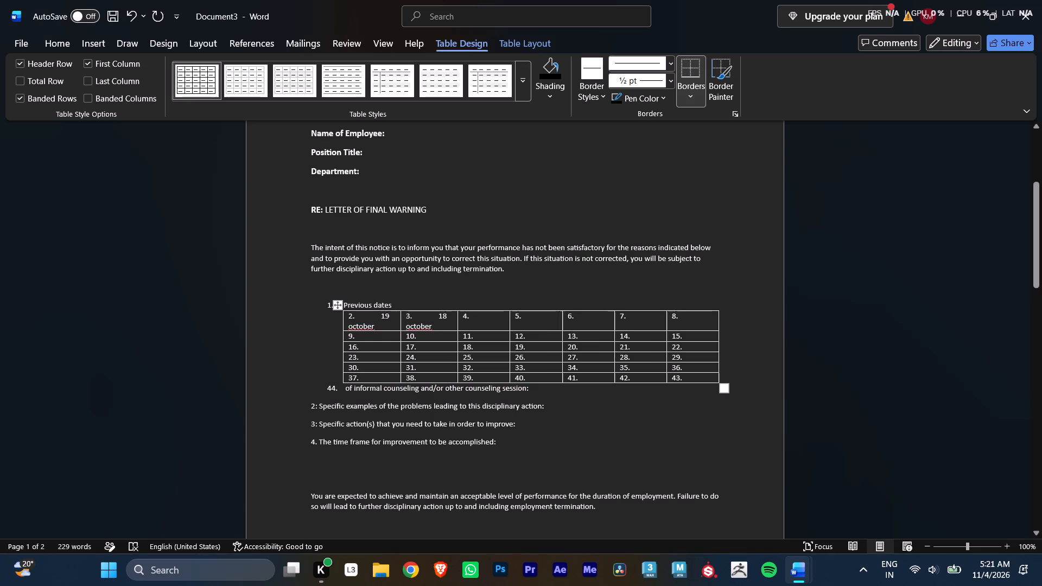
Fill the third, fourth and fifth cells of the table's top row with "17 october", "16 october" and "15 october".
click(481, 316)
text(17)
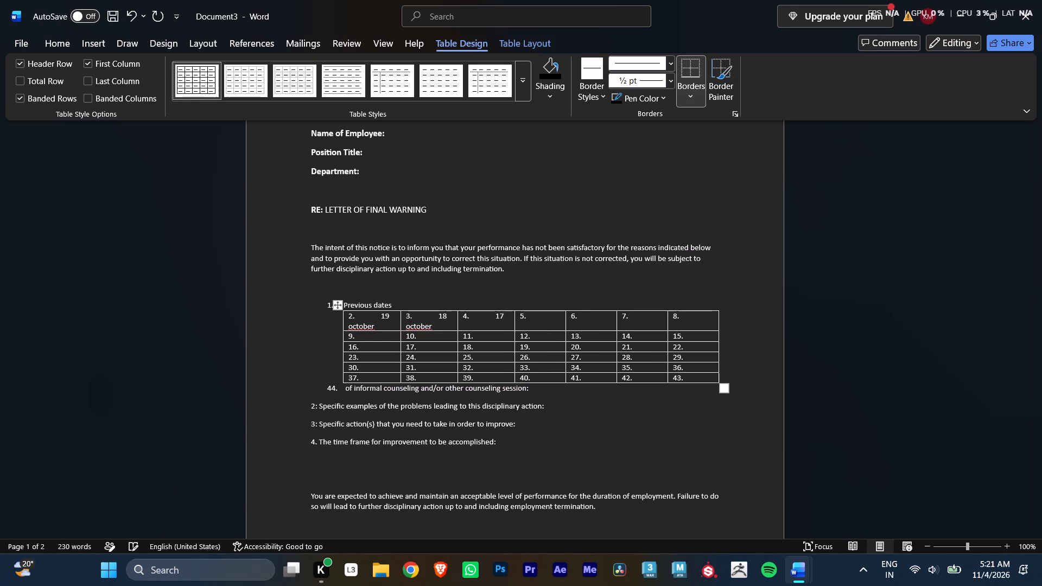
key(space)
text(october)
key(space)
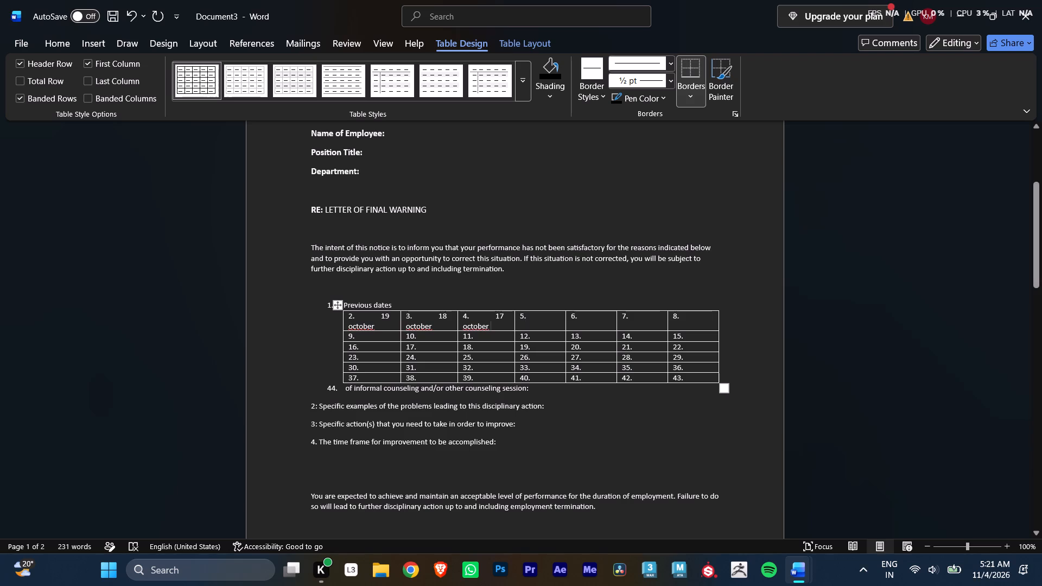
click(541, 319)
text(16 october)
key(space)
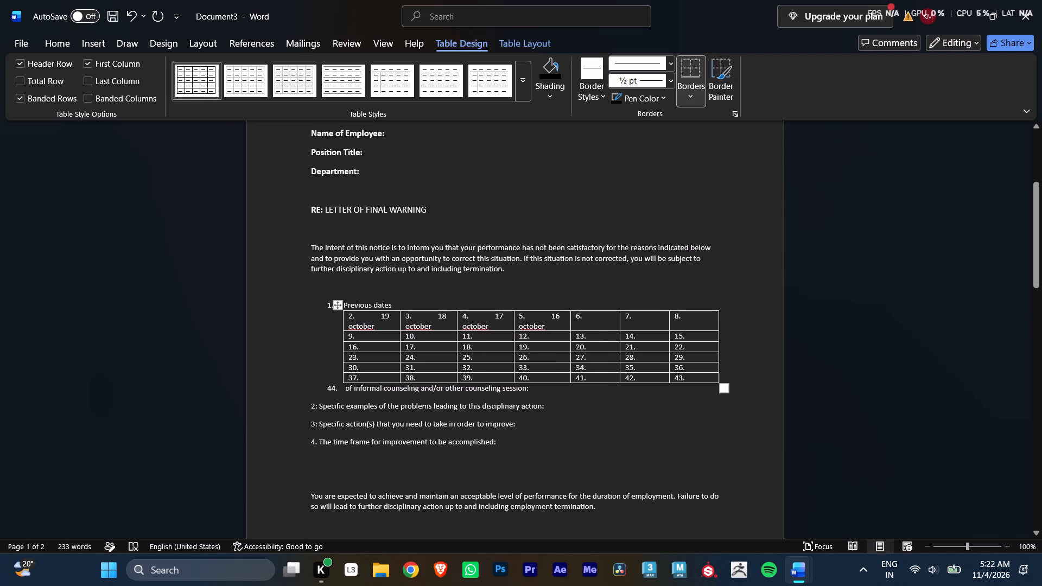
click(592, 317)
text(15)
key(space)
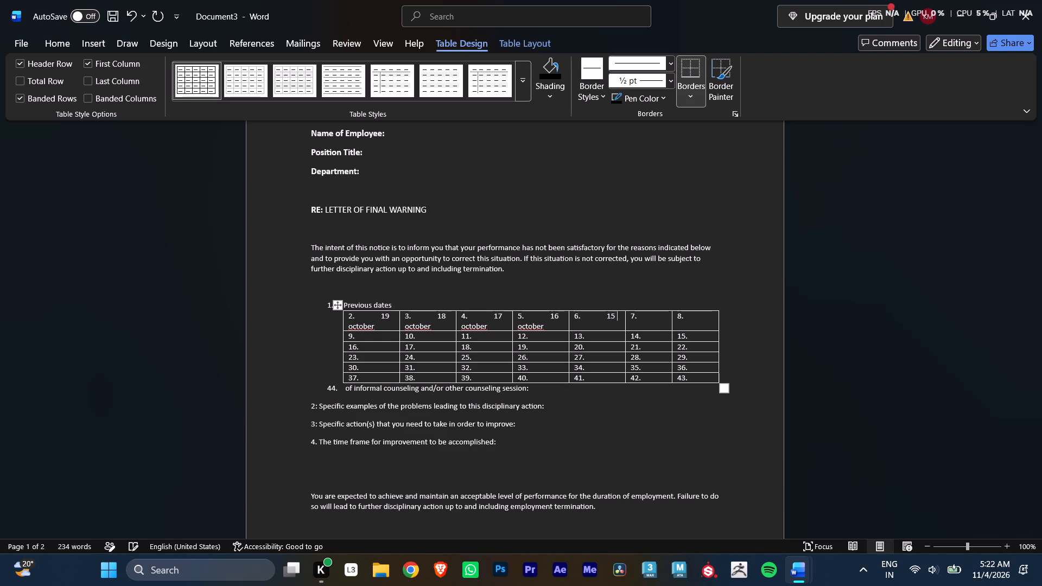
text(october)
key(space)
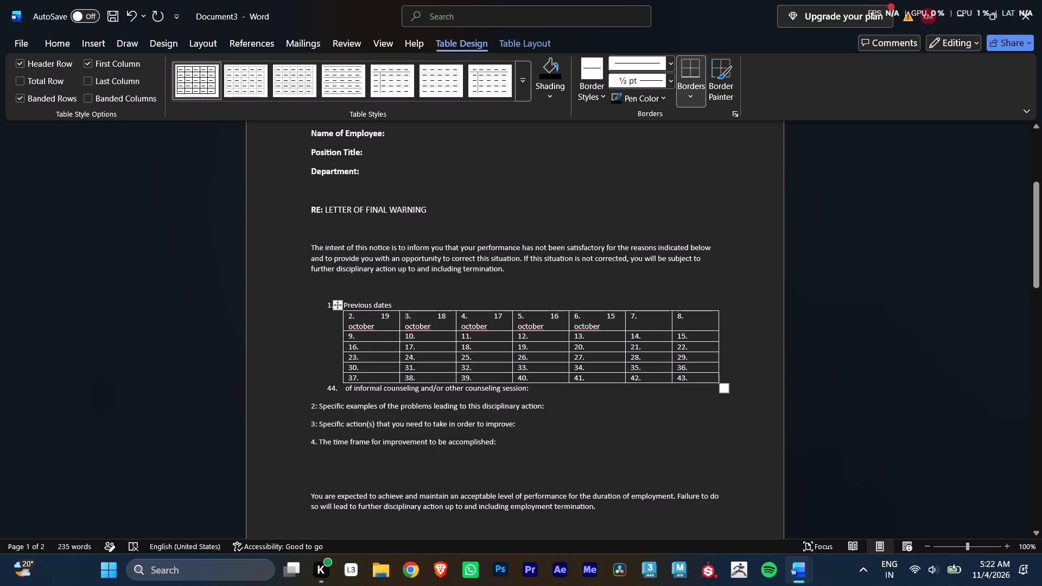
Enter "16 october" in the sixth cell and "14 october" in the seventh cell of the table's top row.
click(647, 316)
key(1)
text(6)
key(space)
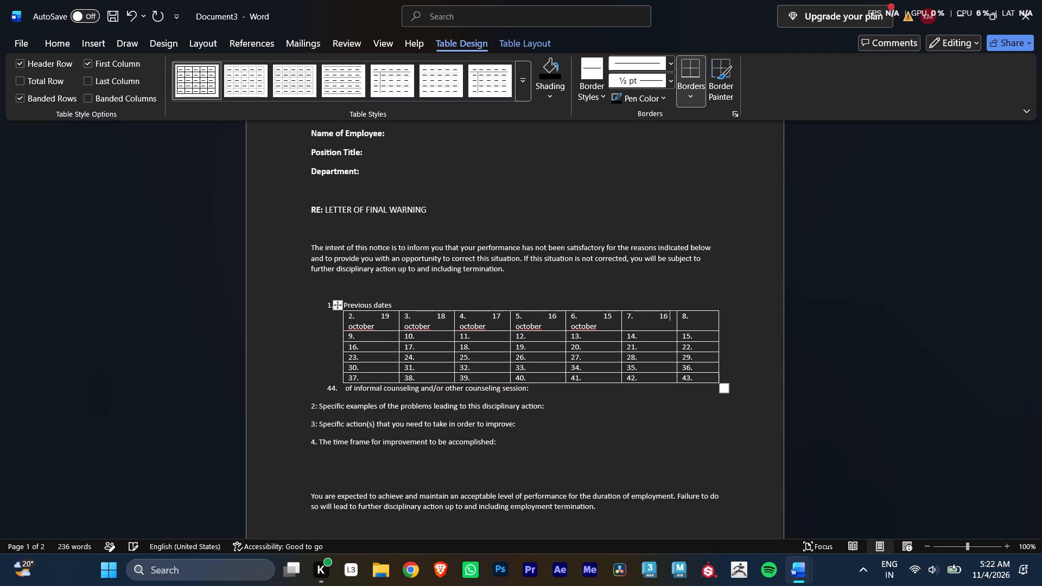
text(october)
key(e)
key(BackSpace)
click(700, 319)
key(1)
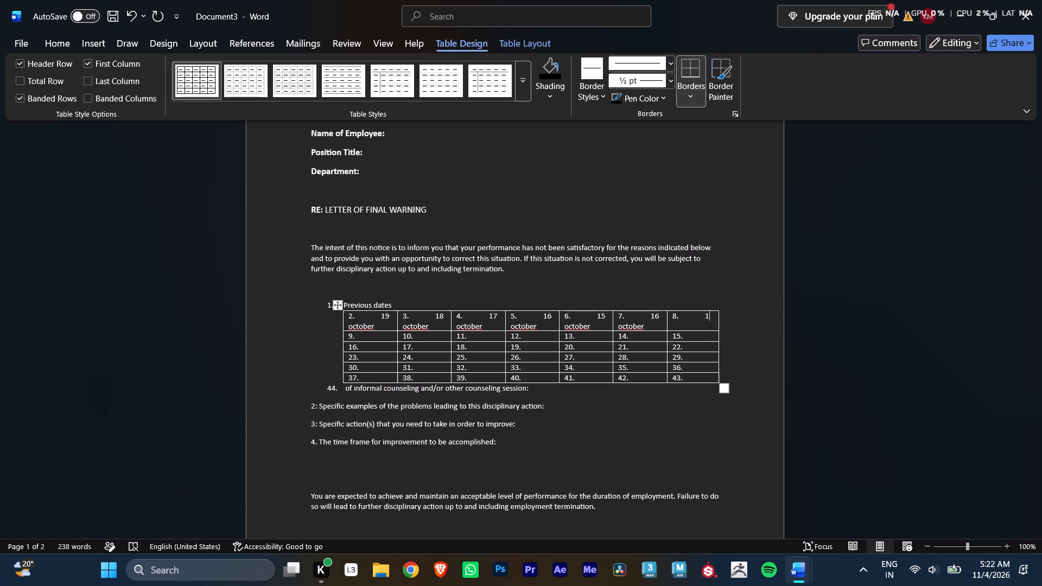
text(4 october)
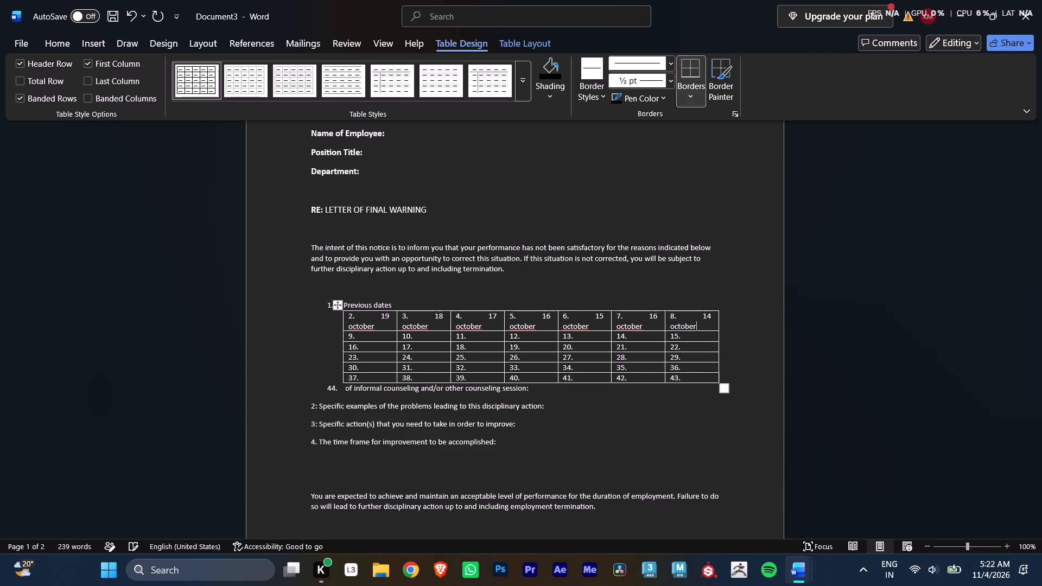
Enter "1 november" and "2 november" in the first two cells of the table's second row.
click(364, 335)
text(1)
key(space)
text(november)
key(space)
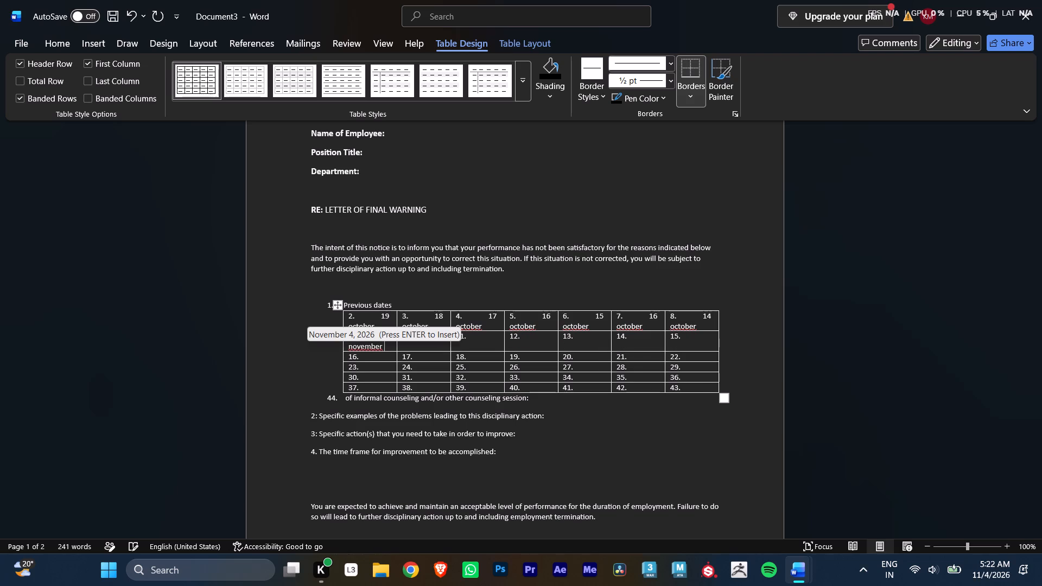
click(423, 345)
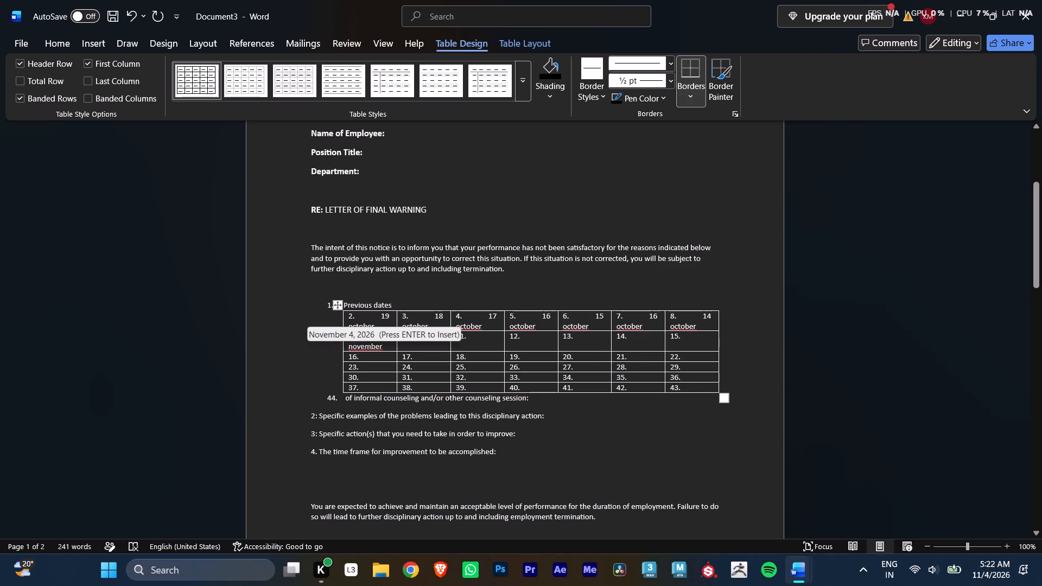
text(2)
key(space)
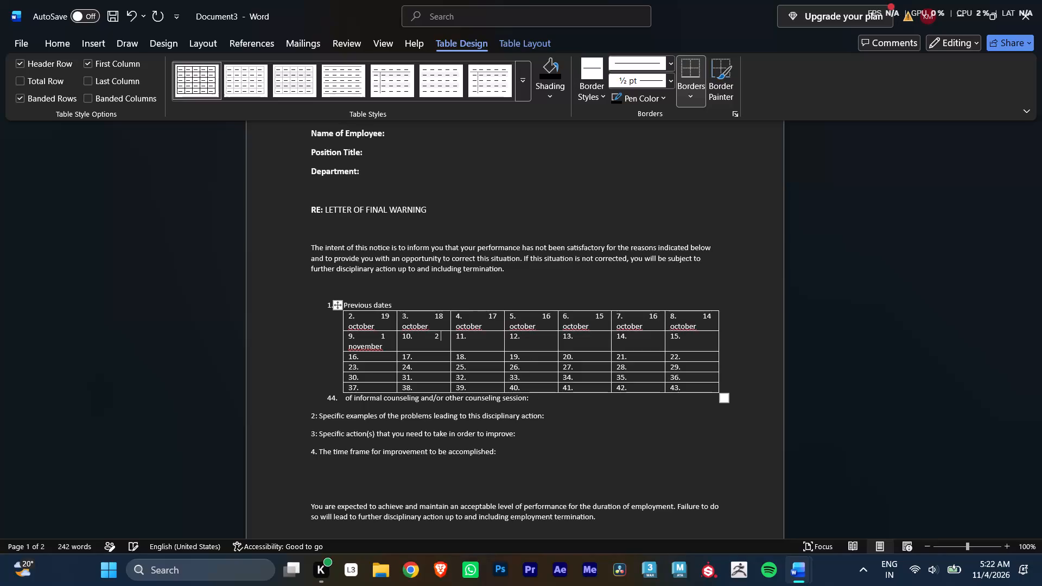
text(november)
key(space)
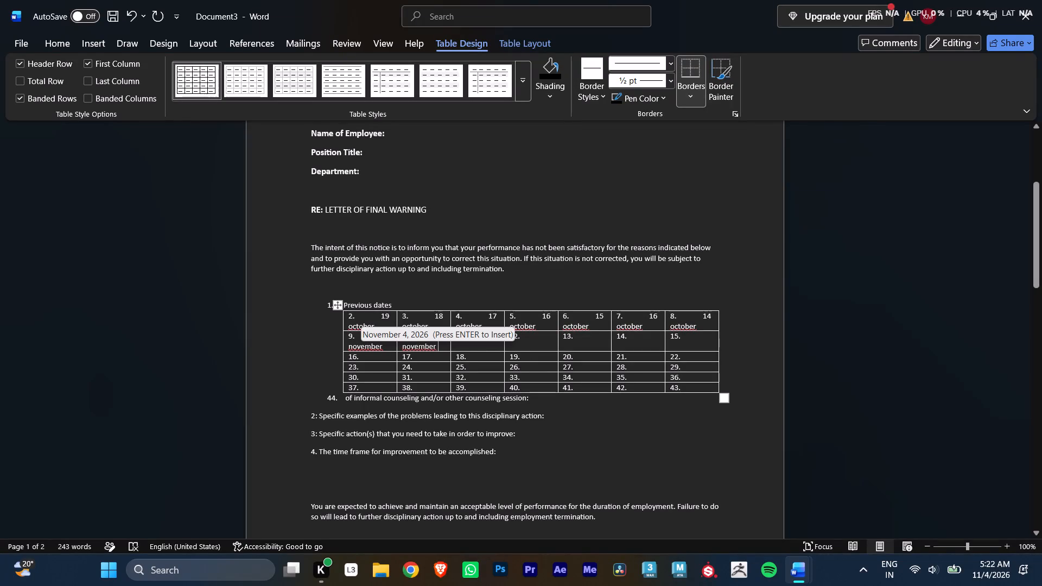
Fill the third, fourth and fifth cells of the table's second row with "3 november", "4 november" and "4 november".
click(476, 344)
text(3 november)
key(space)
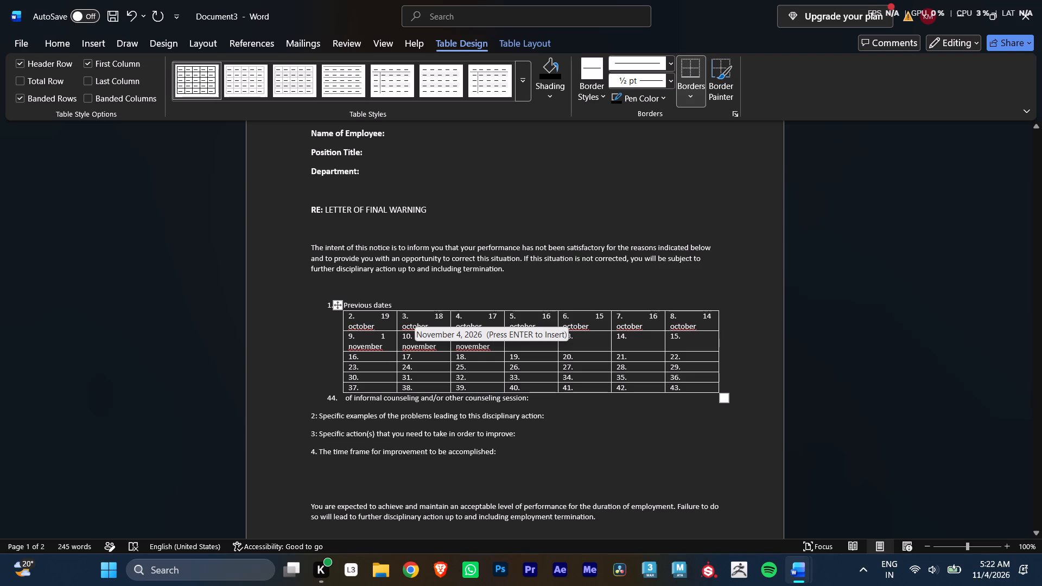
click(527, 342)
text(4 november)
key(space)
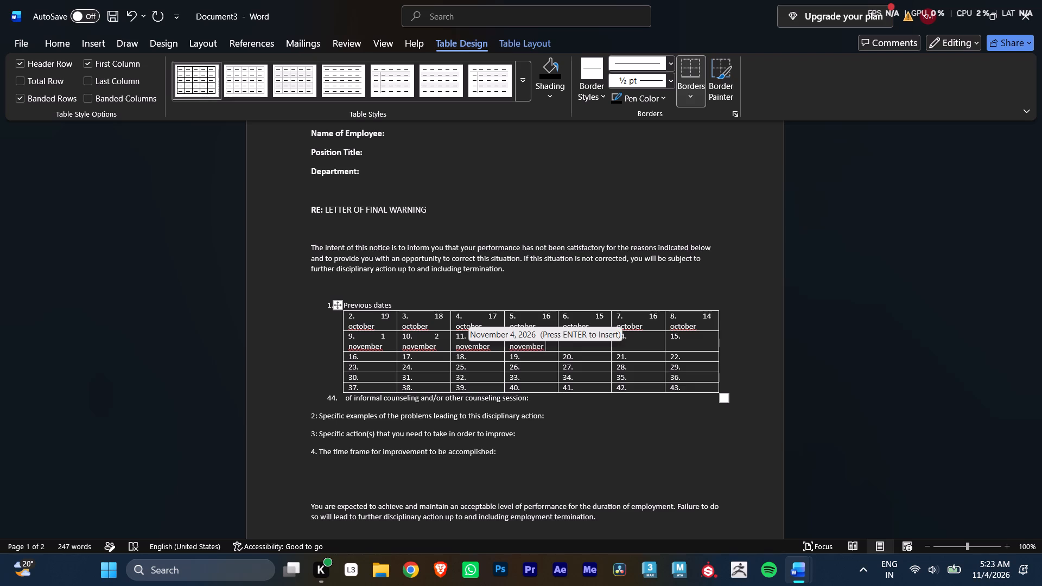
click(576, 343)
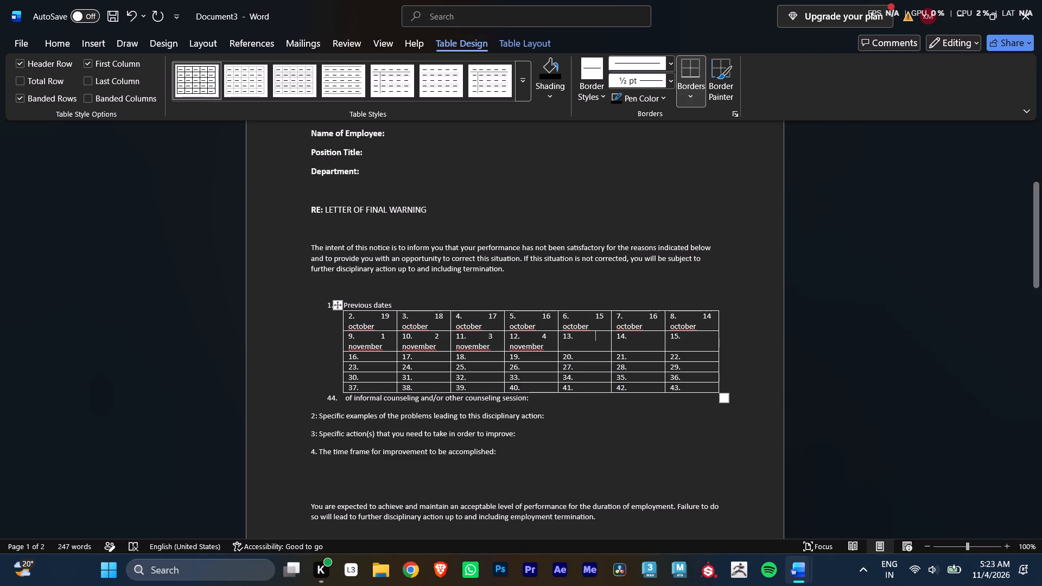
text(4 november)
key(space)
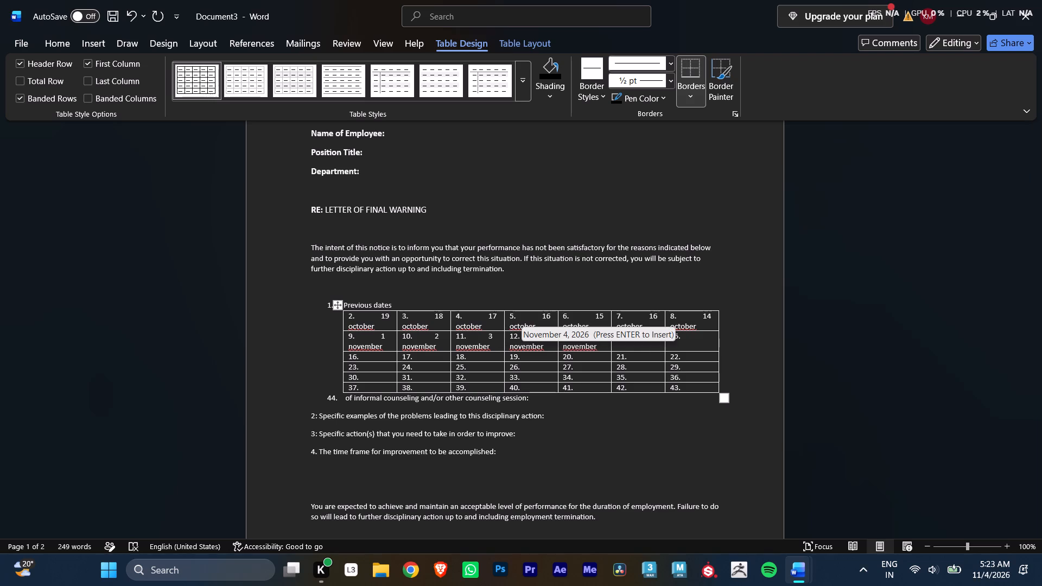
Enter "5 November 4," in the sixth cell and "6 nobember" in the seventh cell of the table's second row.
click(631, 344)
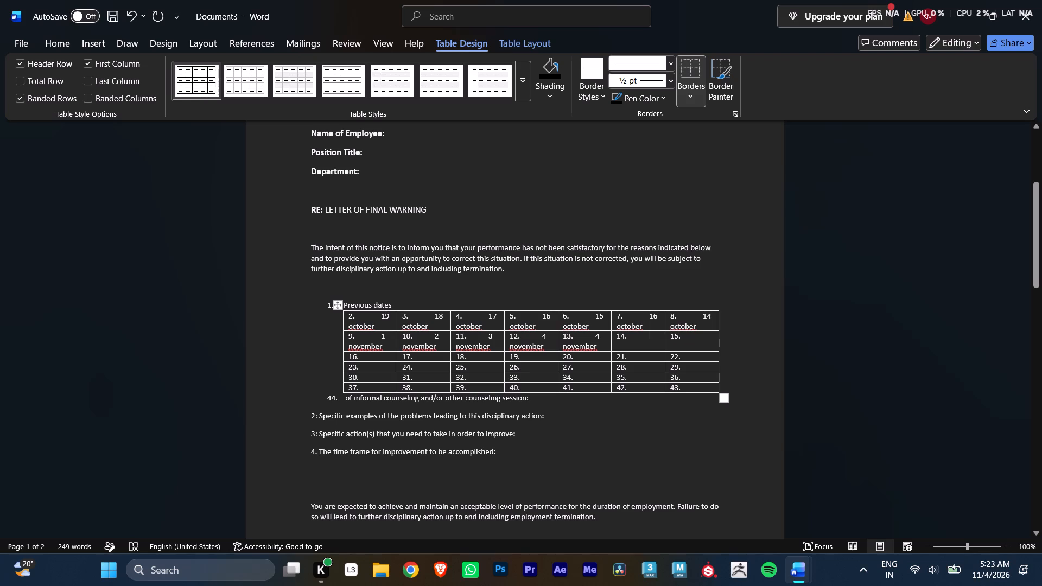
text(5 november)
key(space)
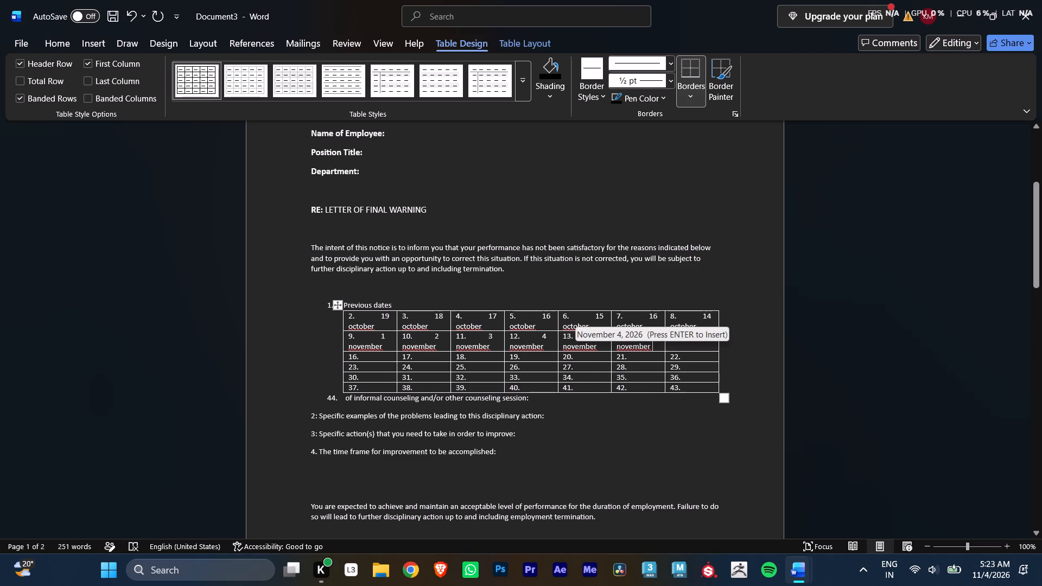
key(Return)
key(BackSpace)
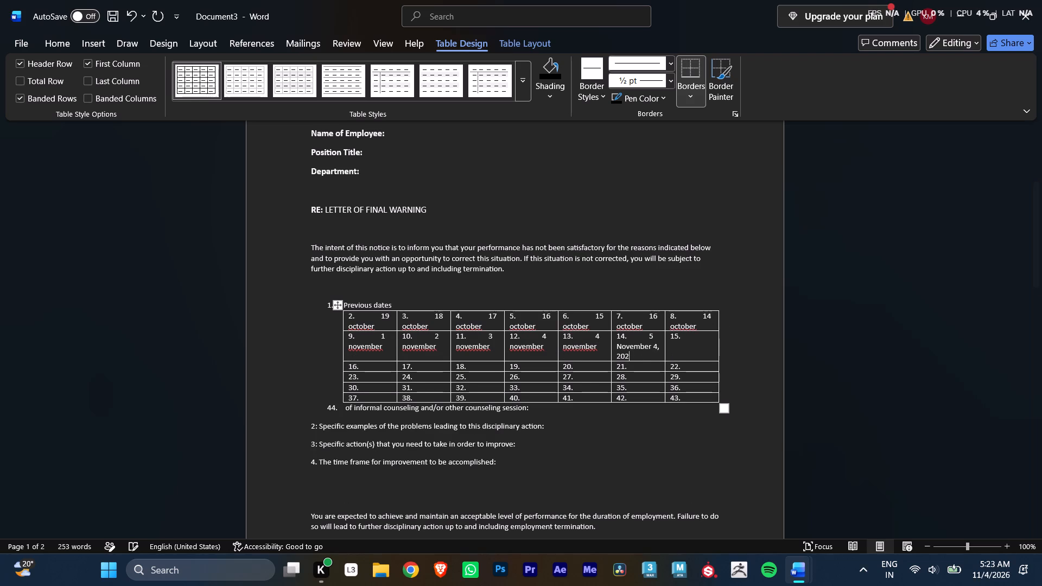
key(BackSpace)
key(BackSpace)
key(BackSpace)
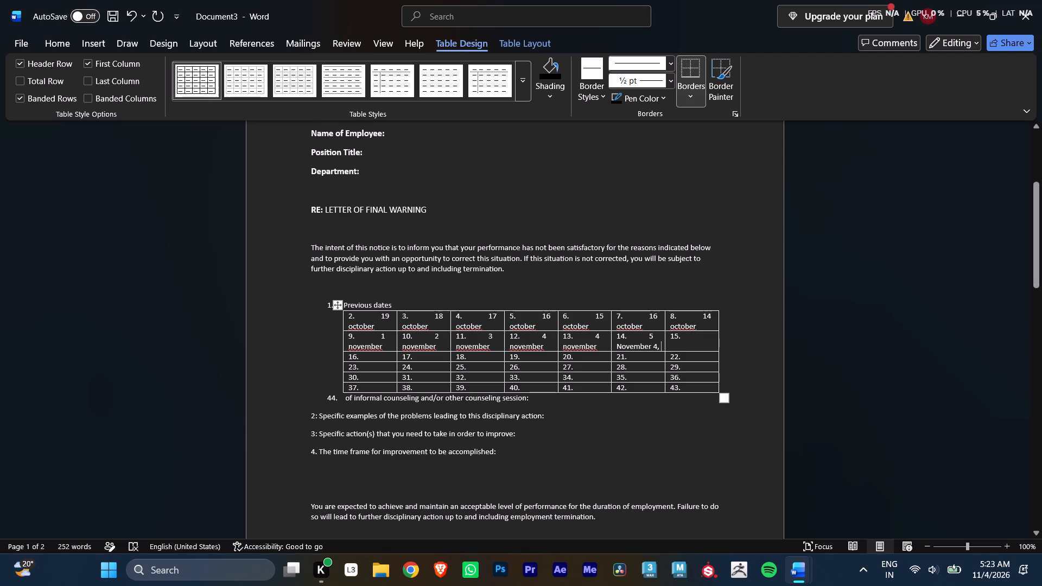
click(691, 339)
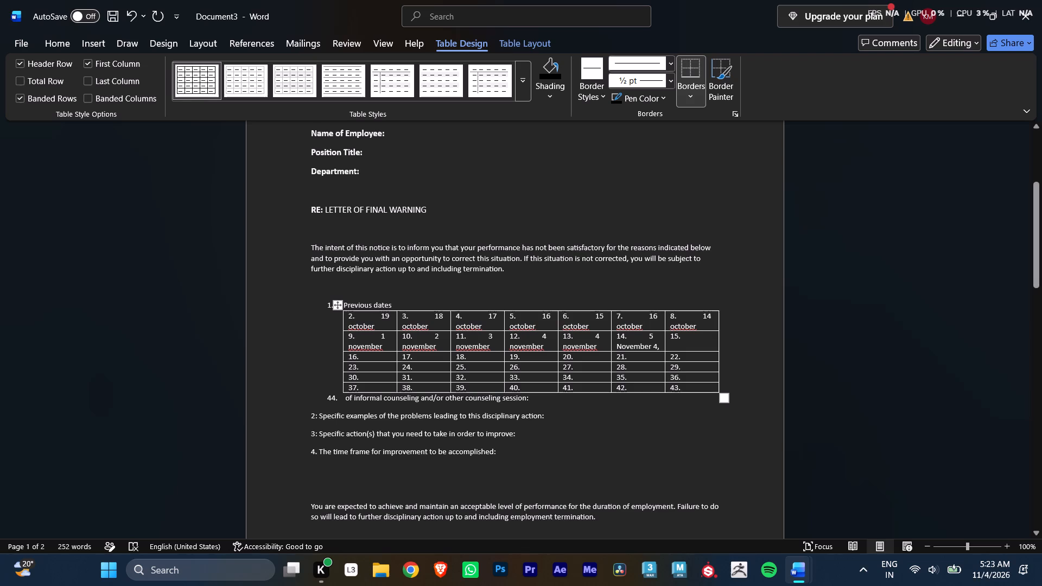
text(6 nobember)
key(space)
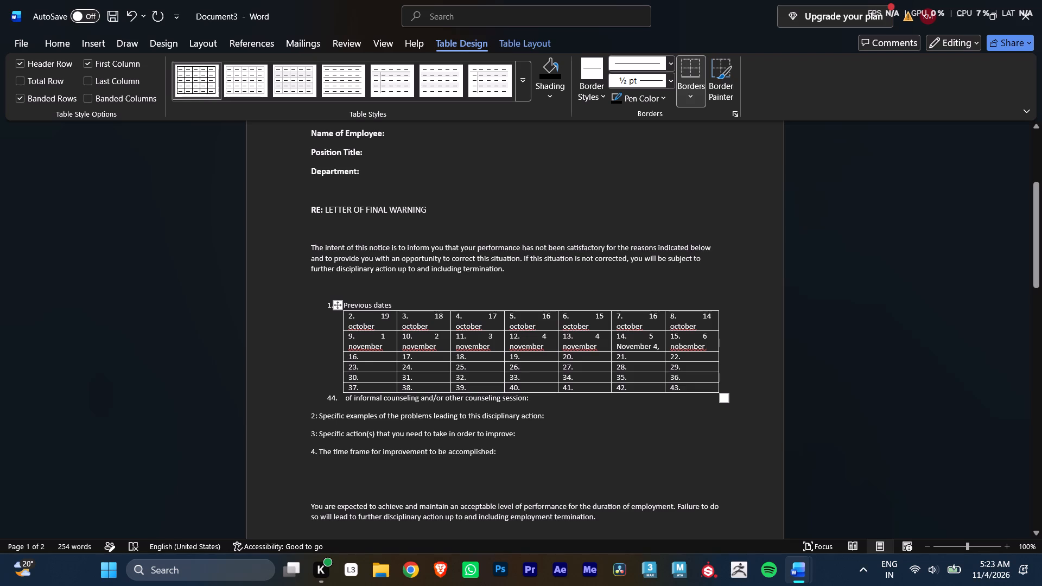
Enter "7 november" and "8 november" in the first two cells of the table's third row.
click(369, 356)
text(7 november)
key(space)
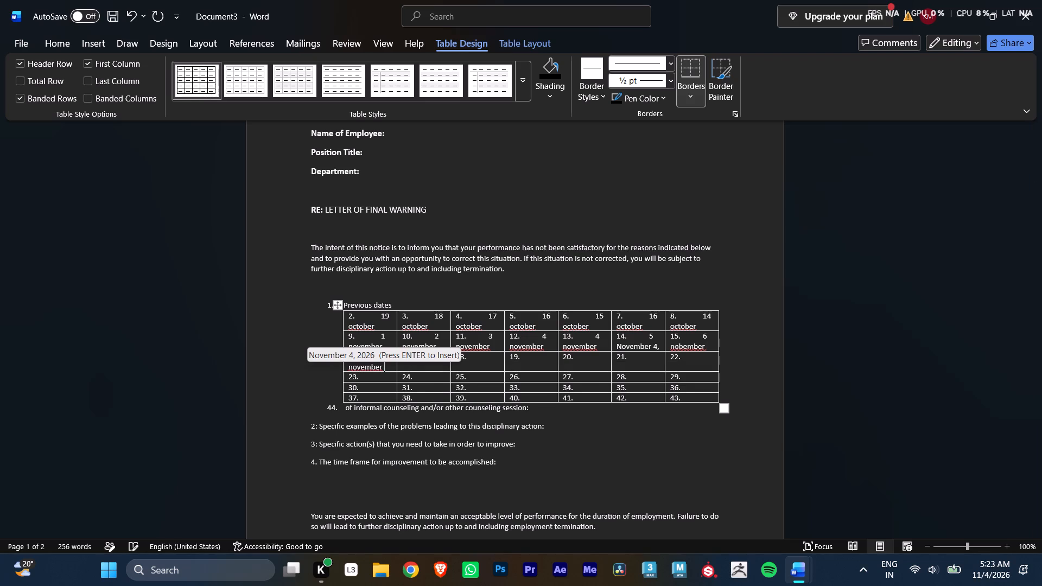
click(424, 368)
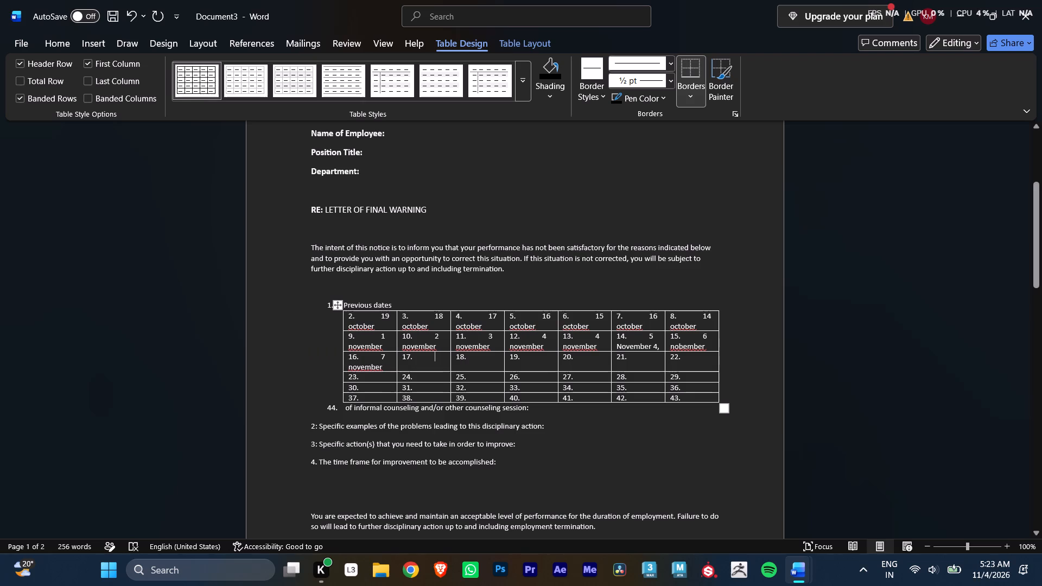
text(8 nov)
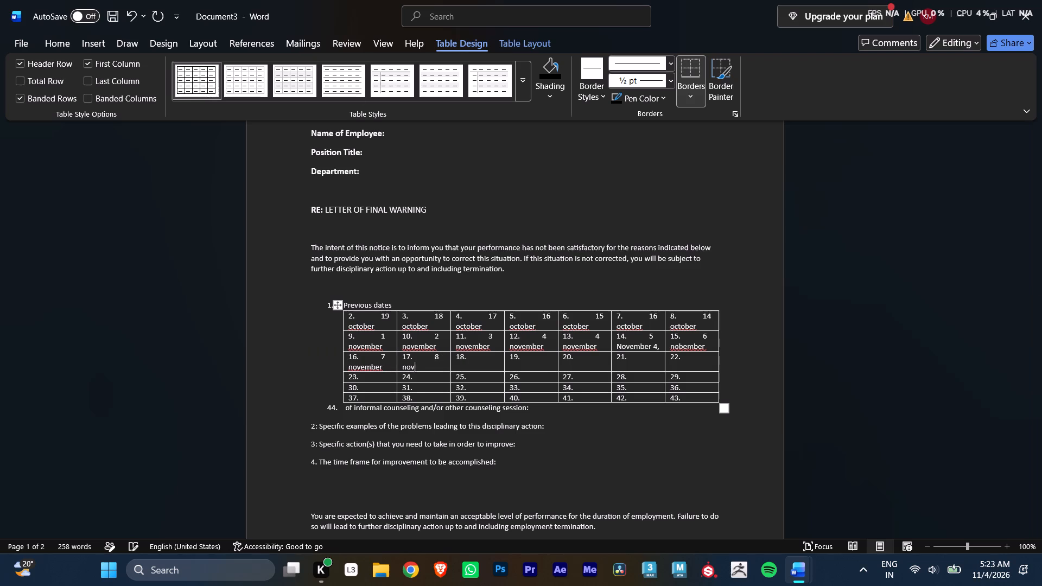
text(ember)
key(space)
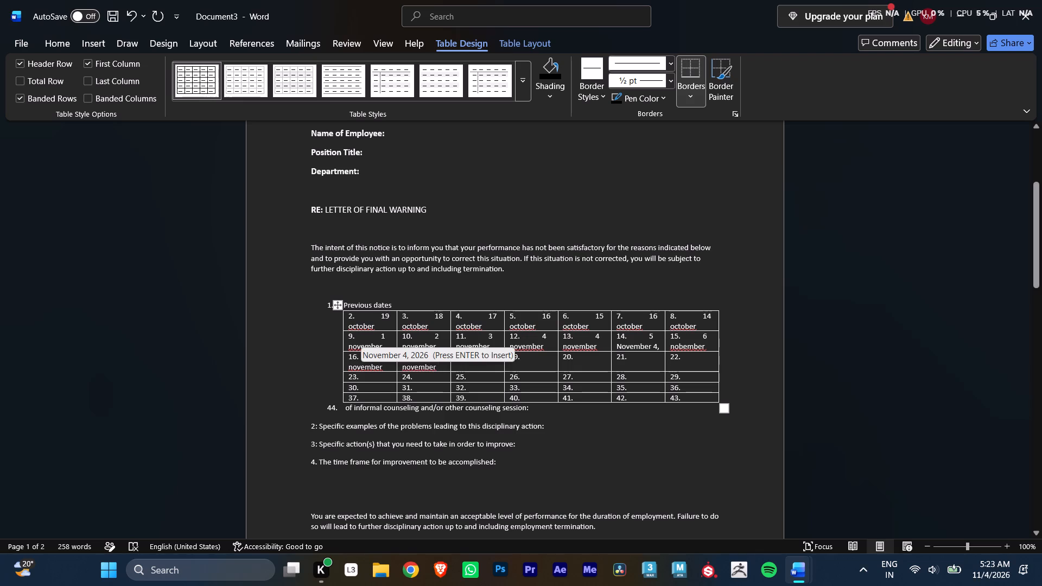
Enter "9 november" and "10 november" in the third and fourth cells of the table's third row.
click(486, 364)
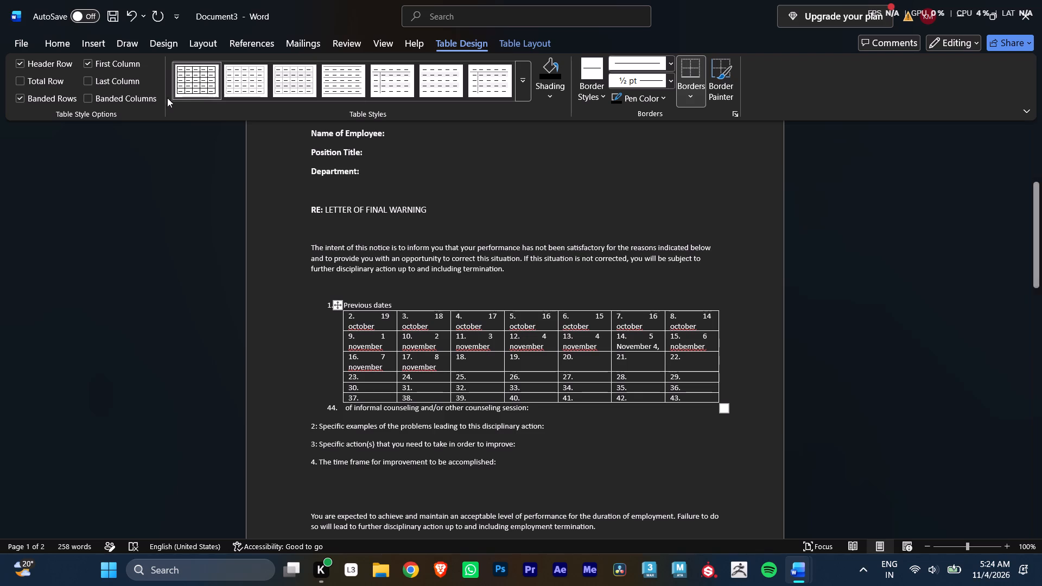
scroll(741, 425, down, 2)
scroll(794, 383, up, 11)
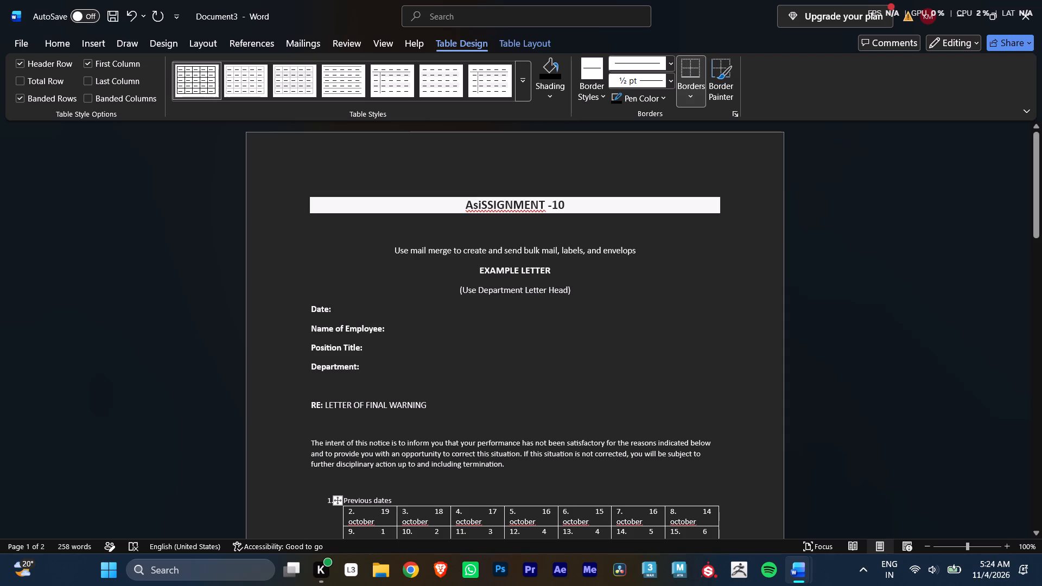
scroll(634, 359, down, 2)
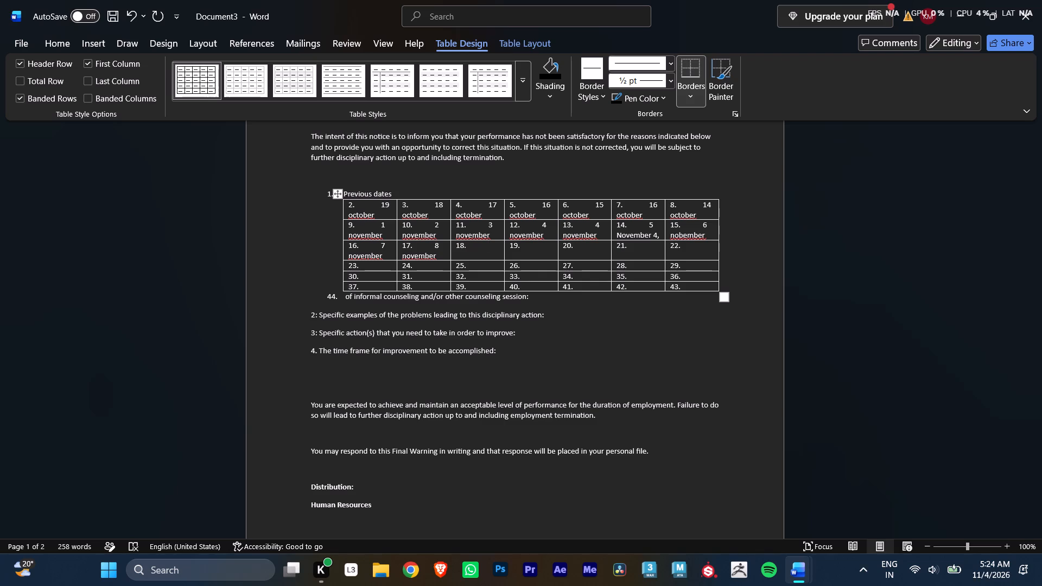
scroll(530, 501, down, 3)
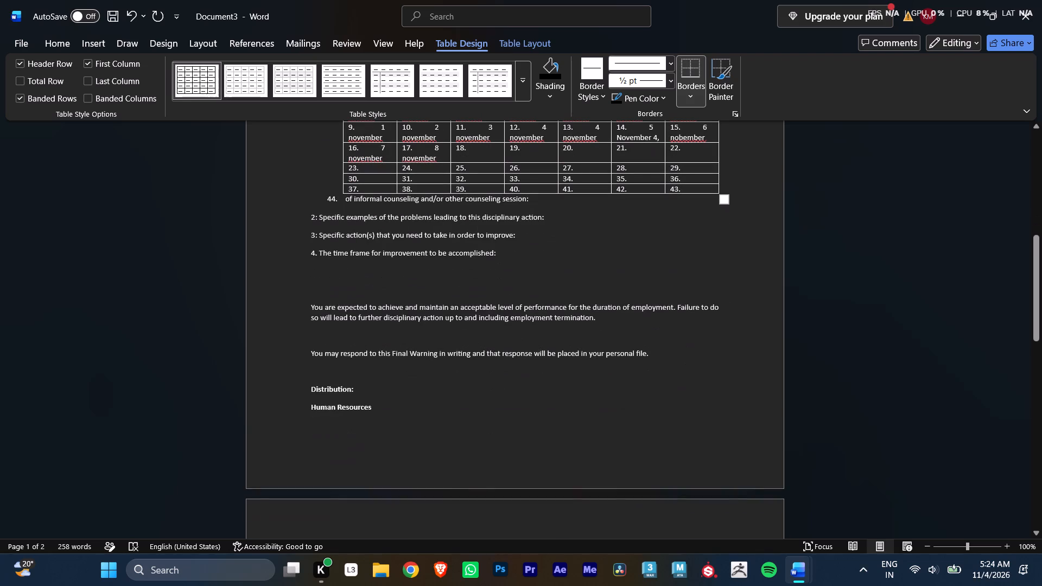
scroll(524, 321, up, 3)
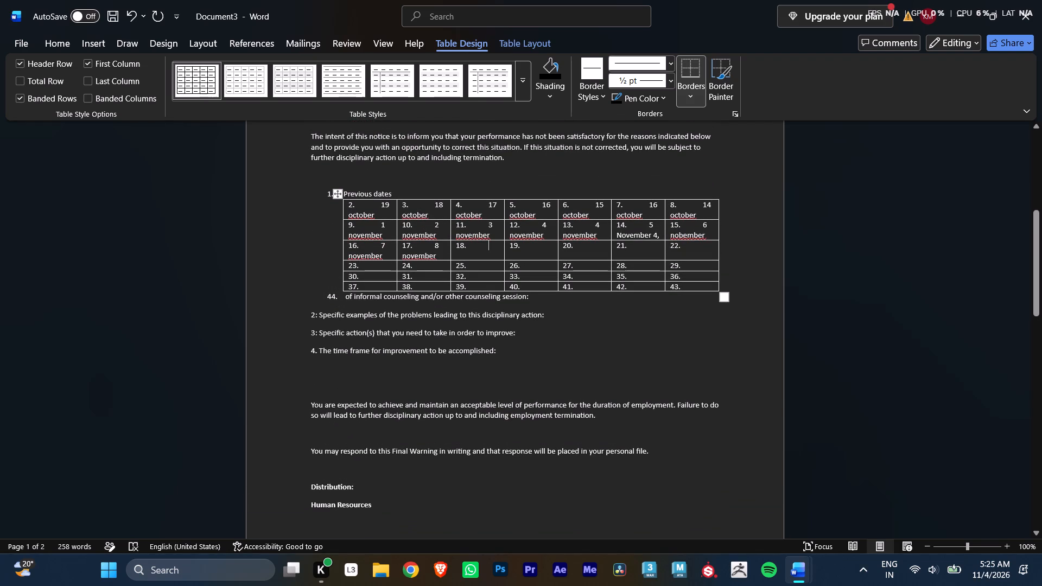
text(9 november)
key(space)
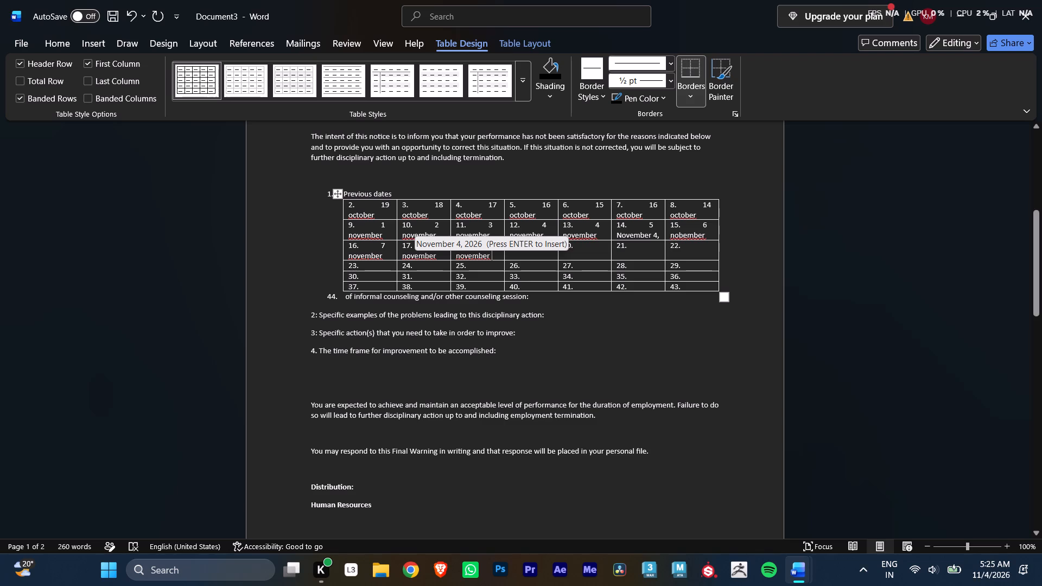
click(535, 254)
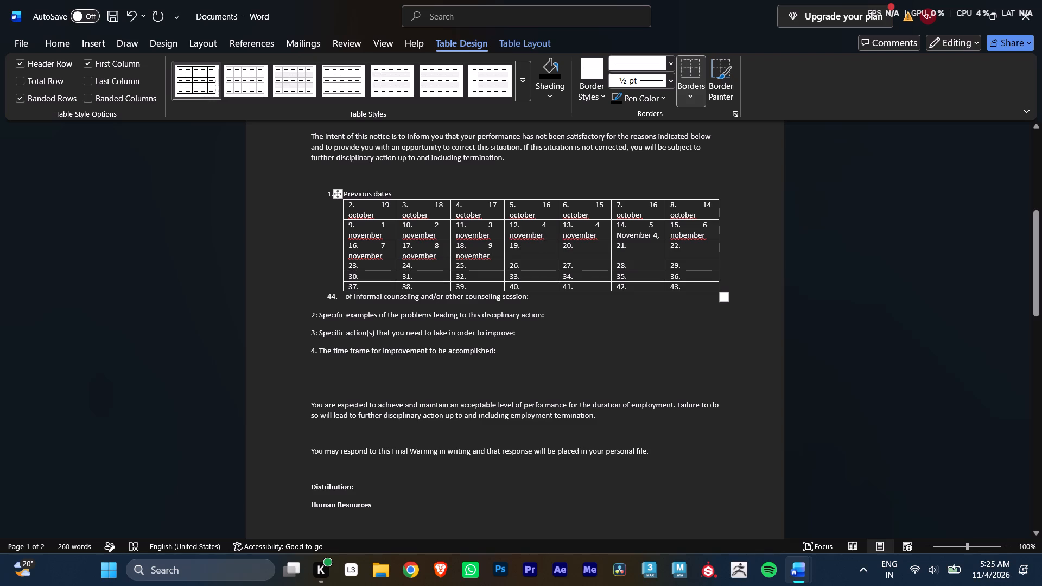
text(10 november)
key(space)
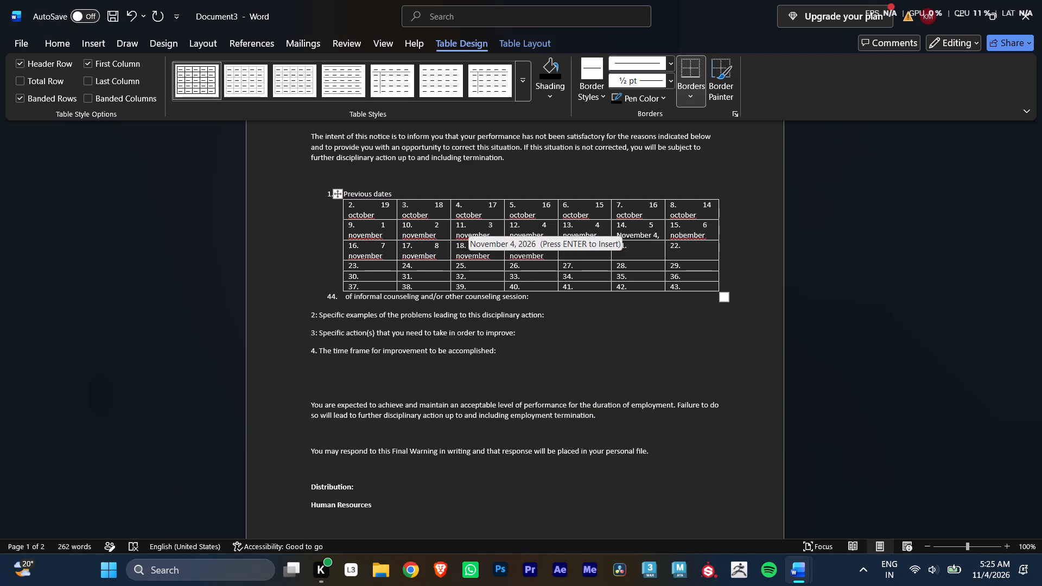
Fill the last three cells of the table's third row with "11 november", "1 january" and "2 february".
click(584, 254)
text(11 november)
key(space)
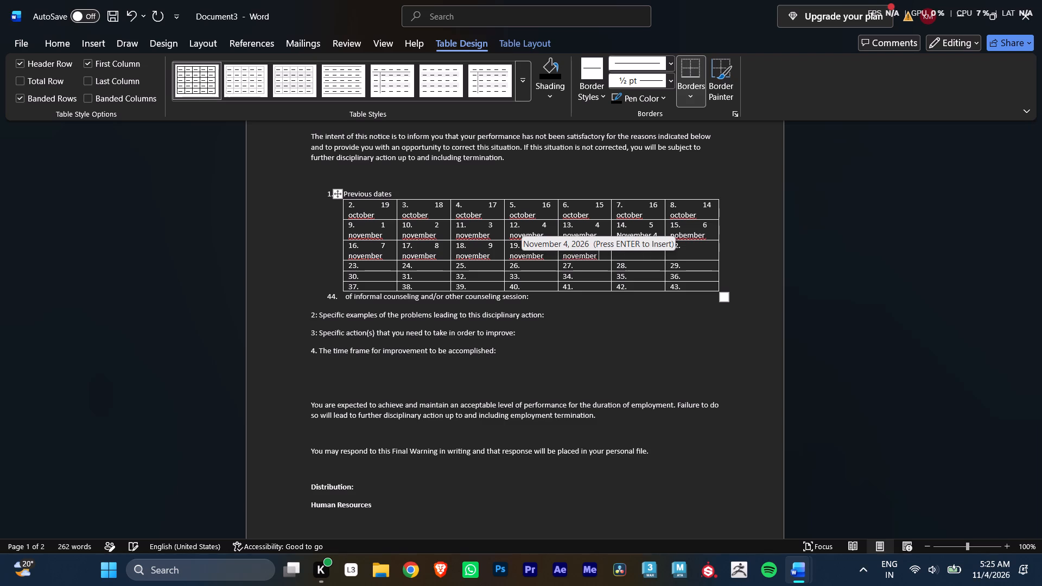
click(640, 253)
text(1 january)
key(space)
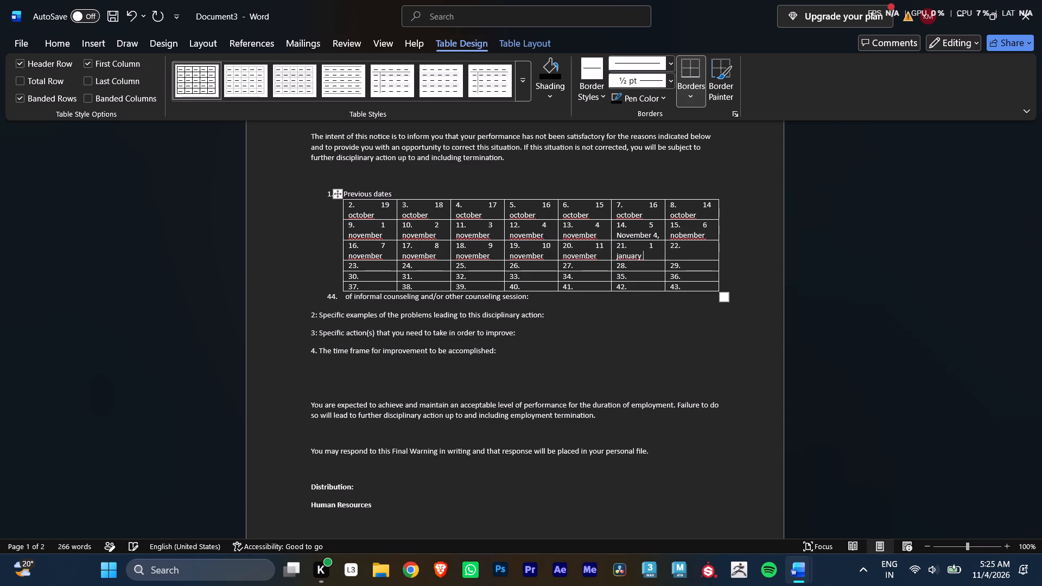
click(701, 249)
text(2)
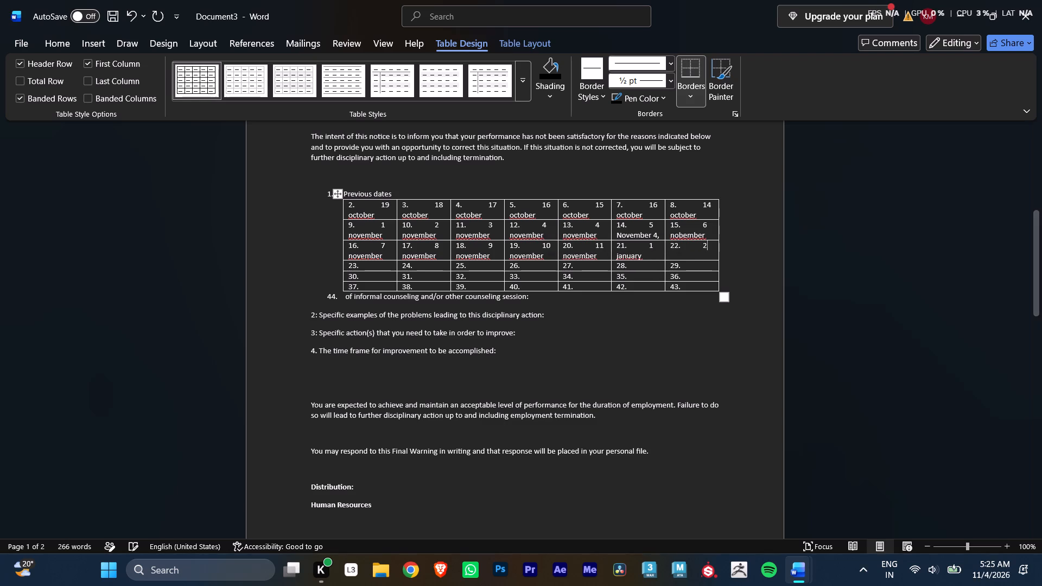
key(space)
text(february)
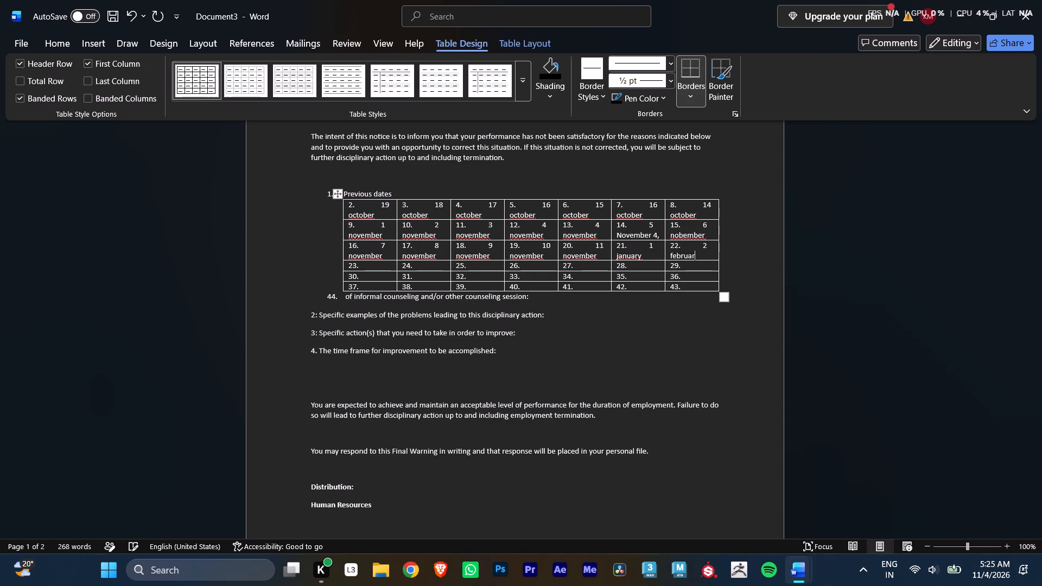
key(space)
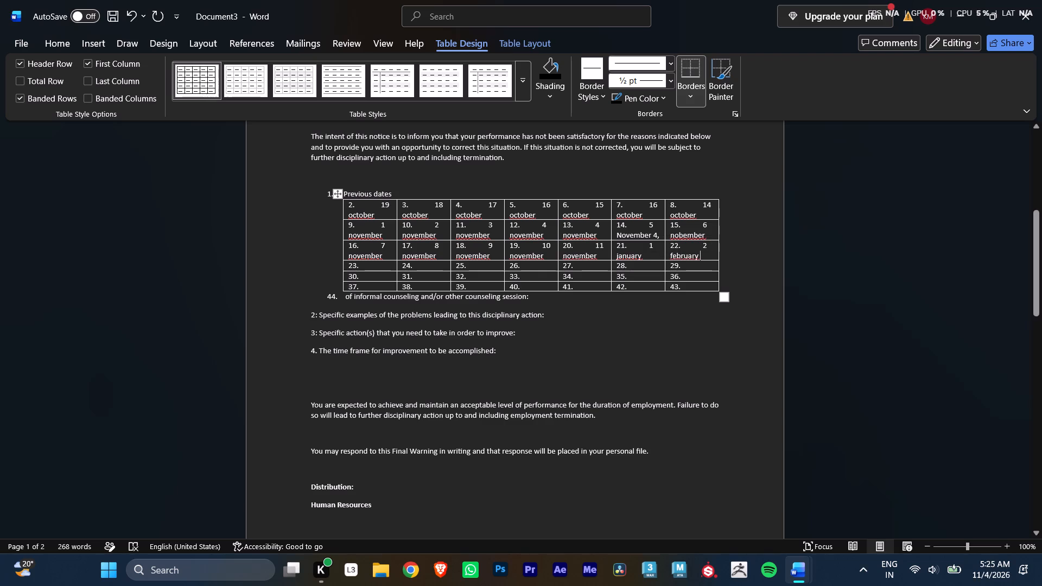
Enter "3 march" and "4 april" in the first two cells of the table's fourth row.
click(374, 264)
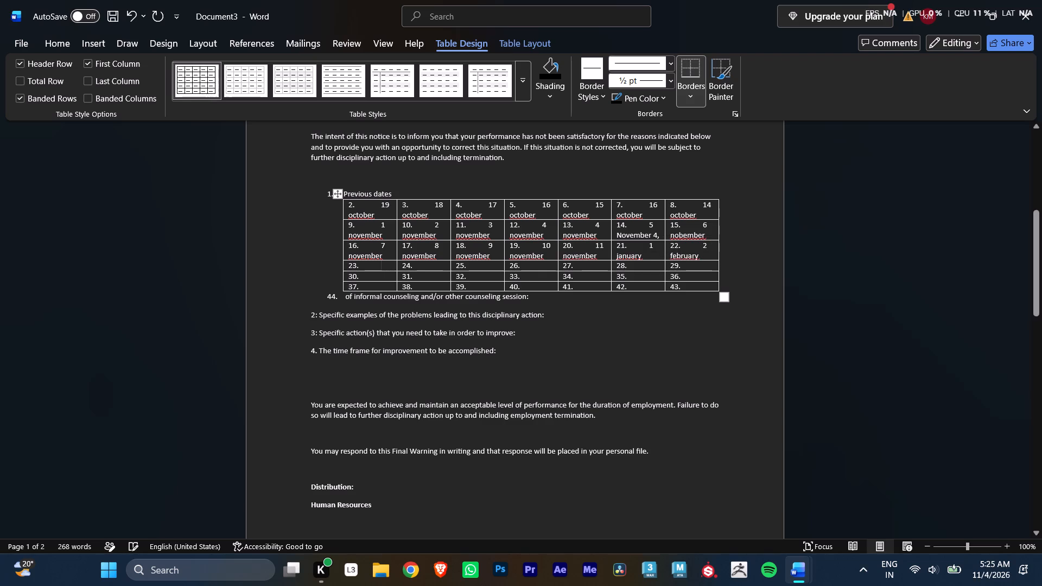
text(3)
key(space)
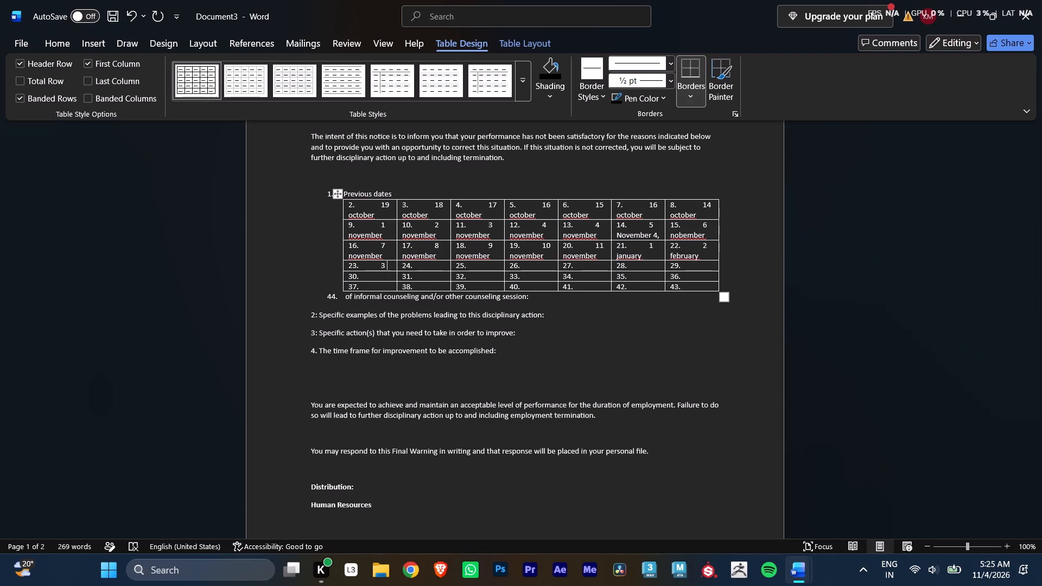
text(march)
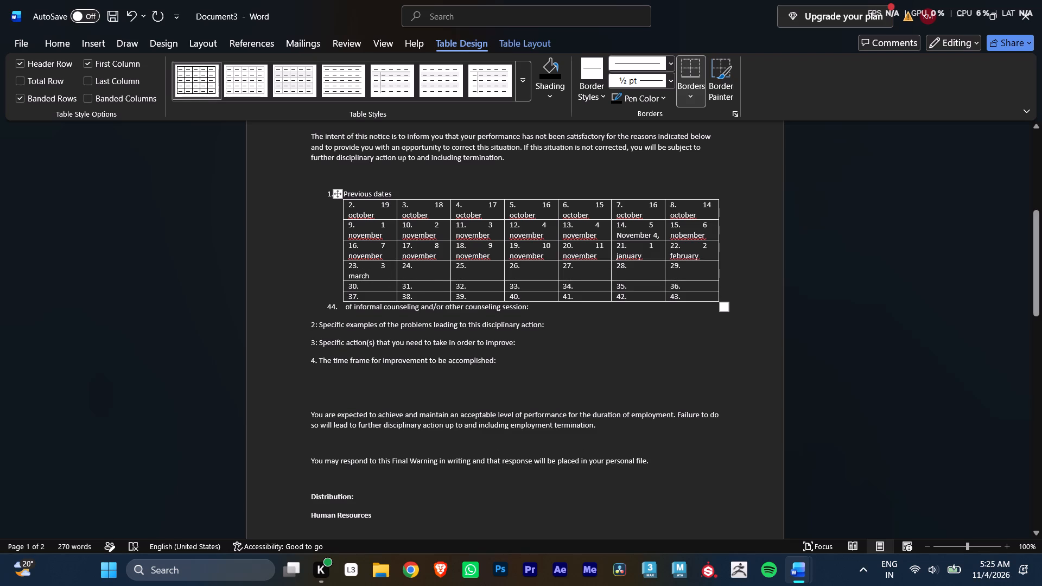
click(423, 266)
text(4 ar)
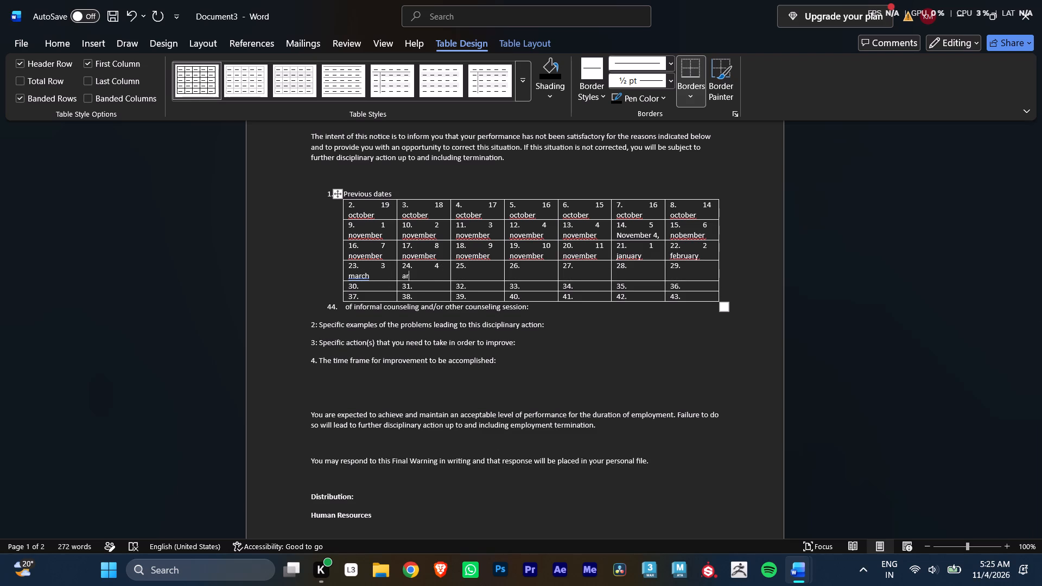
key(BackSpace)
text(pril)
key(space)
Enter "5 may" and "7 june" in the third and fourth cells of the table's fourth row.
click(476, 267)
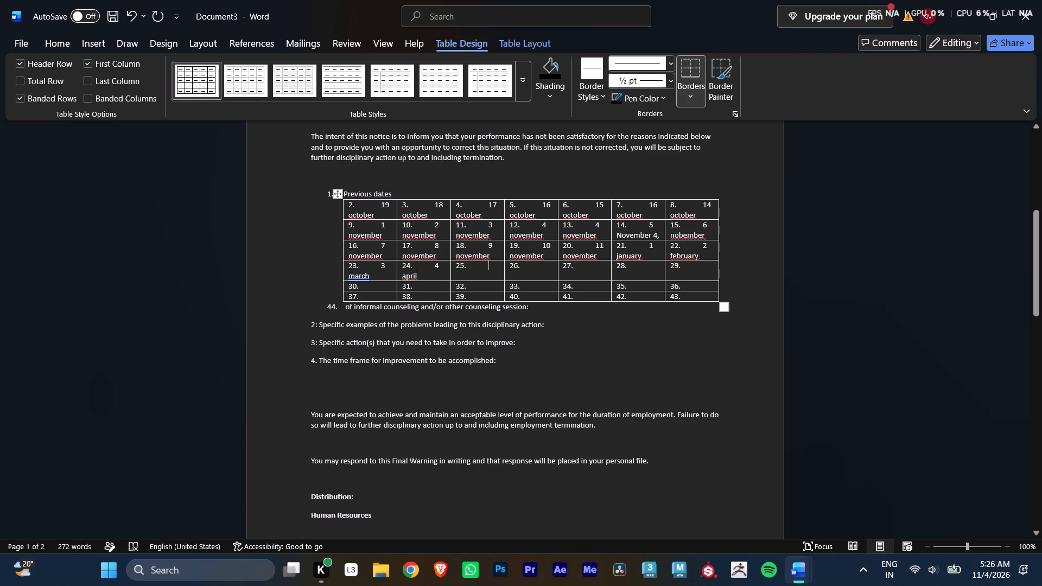
text(5)
key(space)
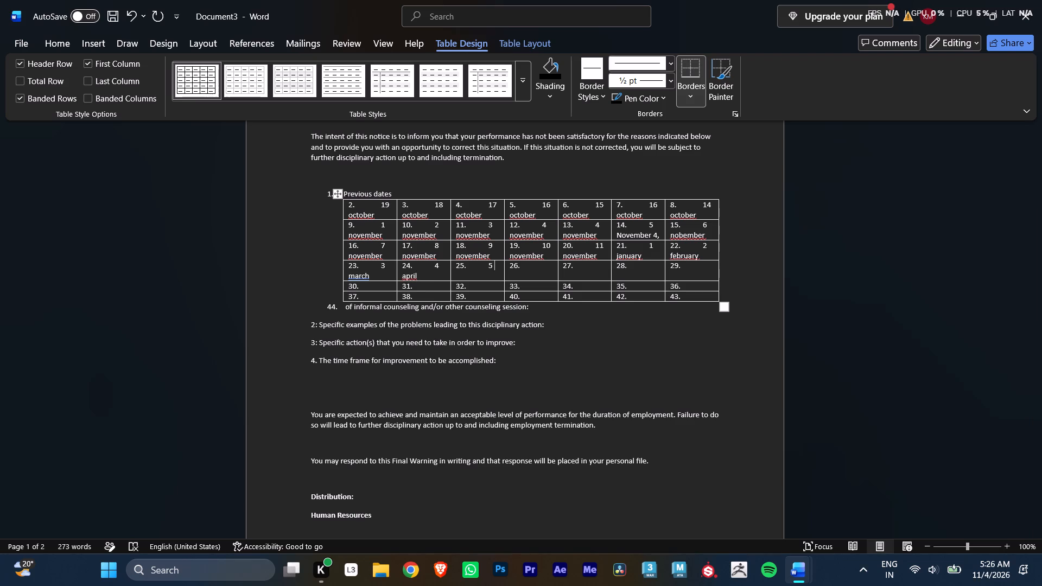
text(may)
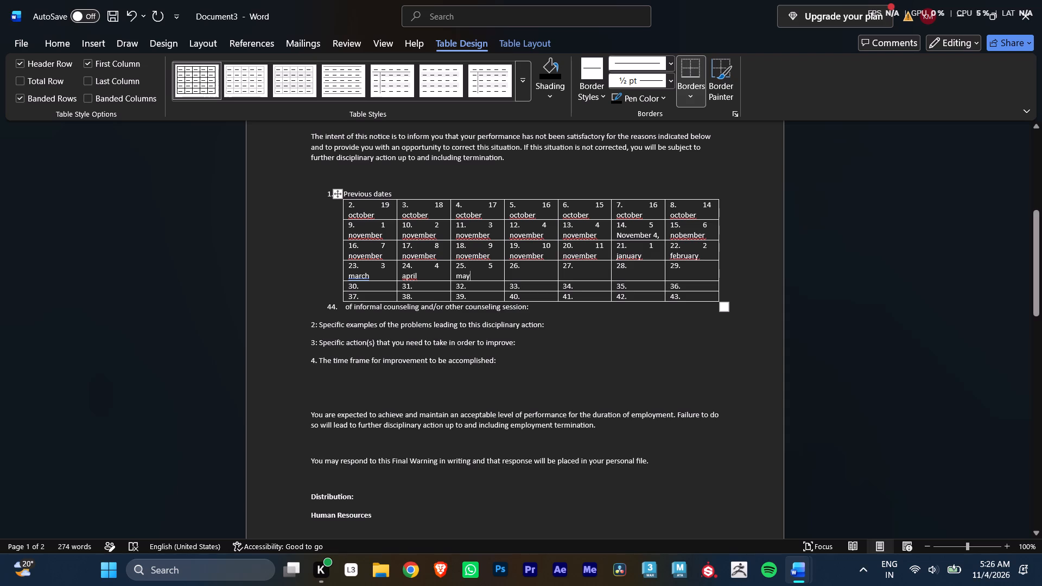
click(533, 270)
key(7)
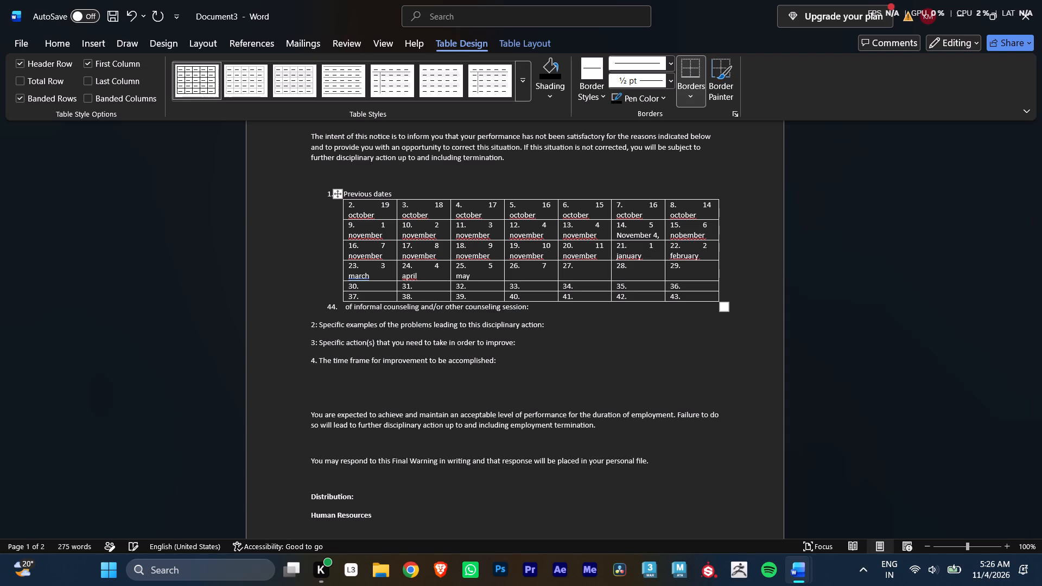
key(space)
text(june)
key(space)
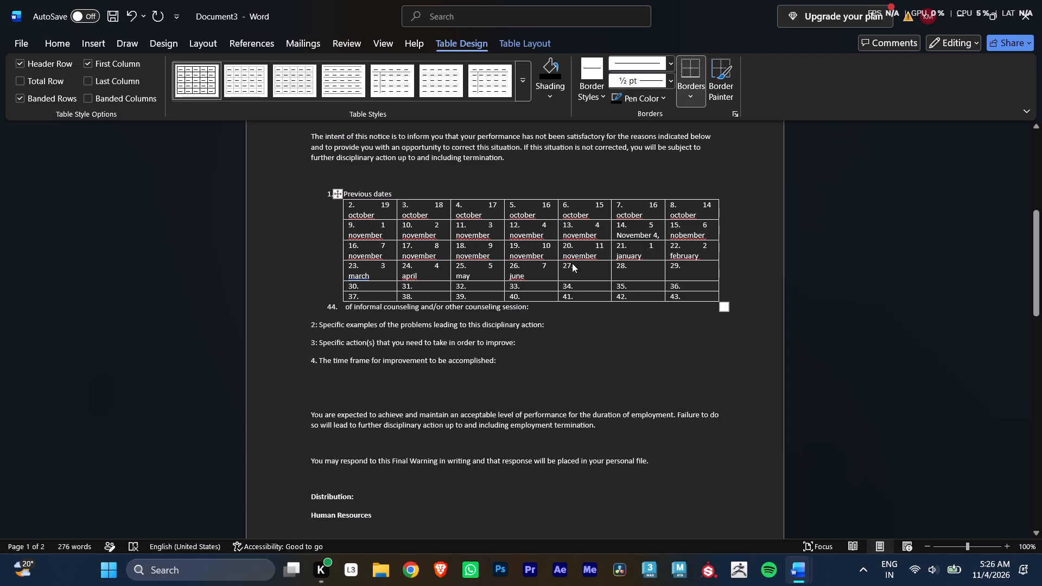
Fill the last three cells of the table's fourth row with "9 july", "12 august" and "23 september".
click(579, 269)
text(9 july)
key(space)
click(639, 269)
text(12 august)
key(space)
click(700, 269)
text(23 septe)
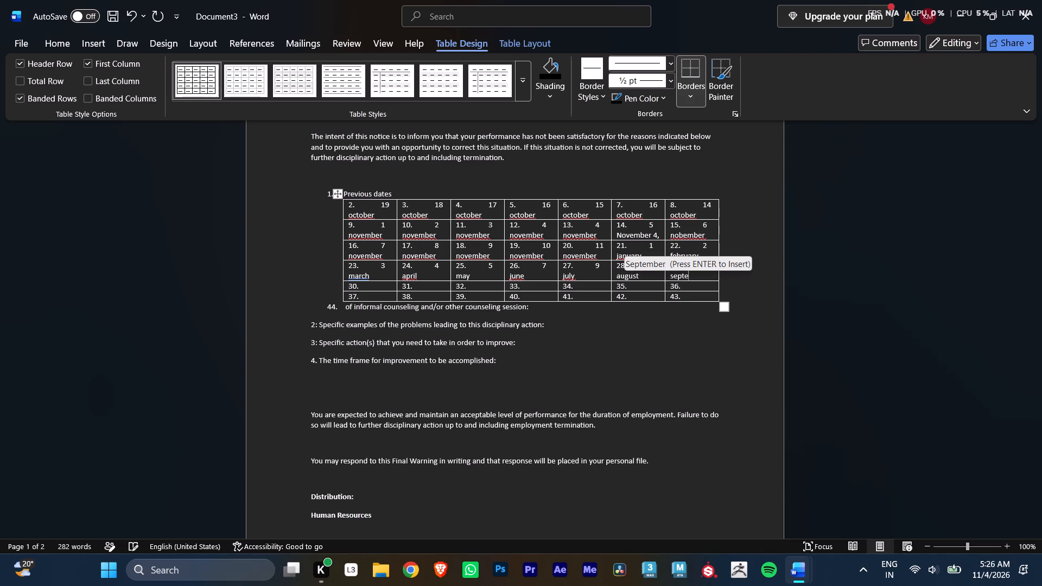
text(mber)
key(space)
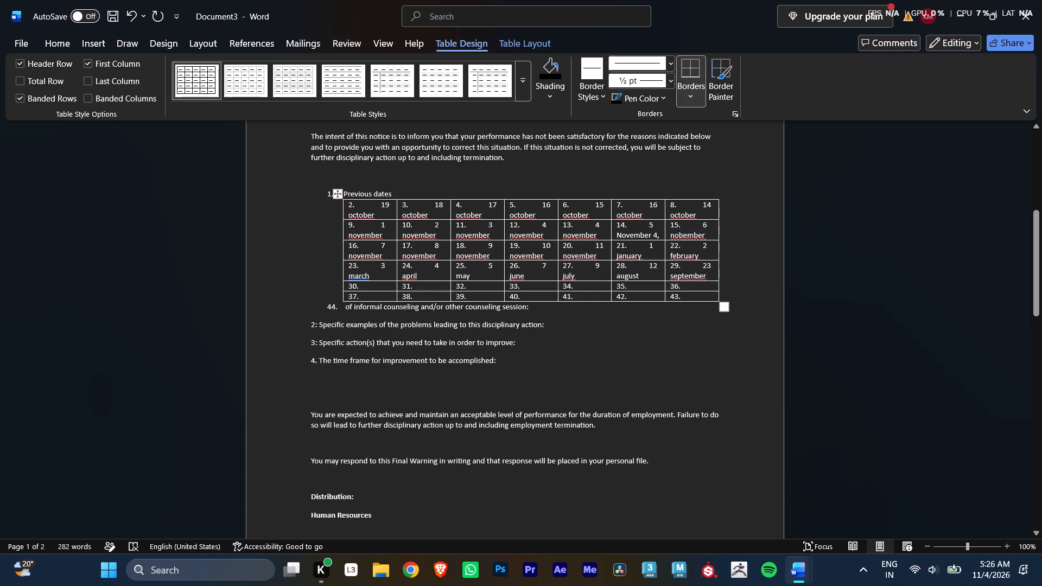
Enter "28 september" and "10 november" in the first two cells of the table's fifth row.
click(376, 289)
text(28)
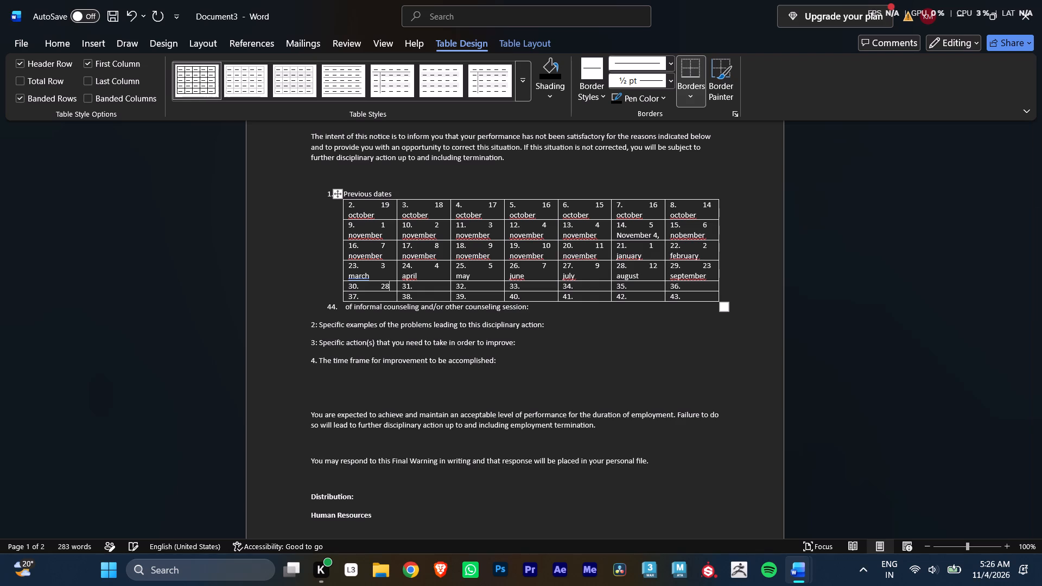
key(space)
key(s)
text(eptember)
key(space)
click(418, 289)
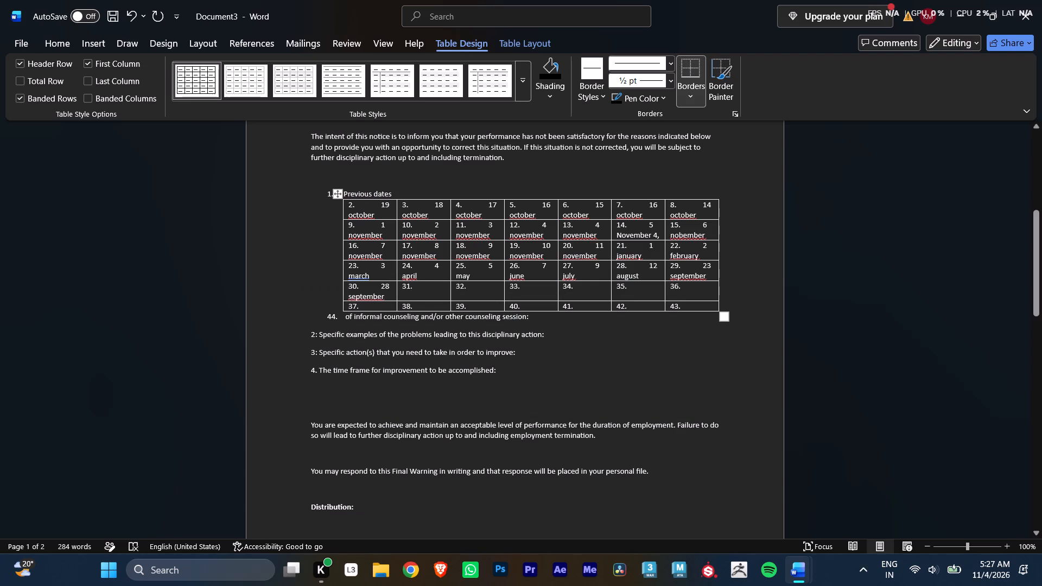
key(1)
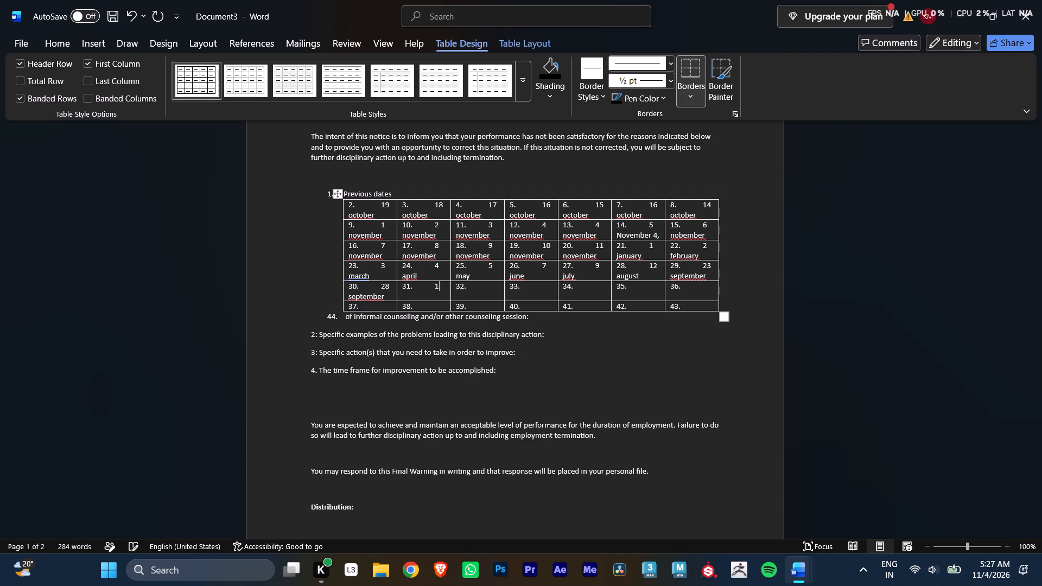
text(0)
key(space)
key(n)
key(o)
text(vember)
key(space)
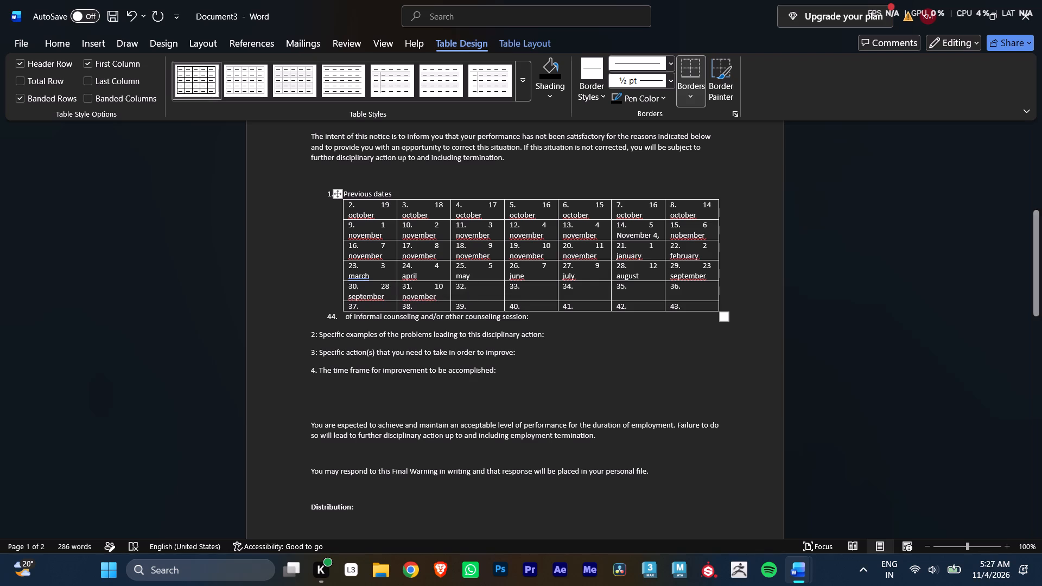
Enter "11 august" and "24 october" in the third and fourth cells of the table's fifth row.
click(486, 288)
text(11)
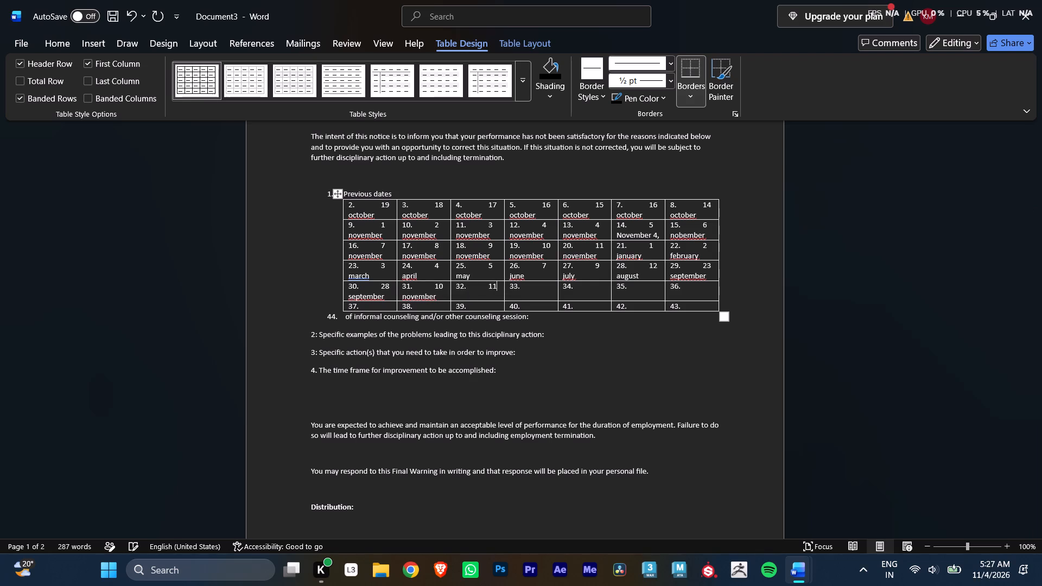
key(space)
text(august)
key(space)
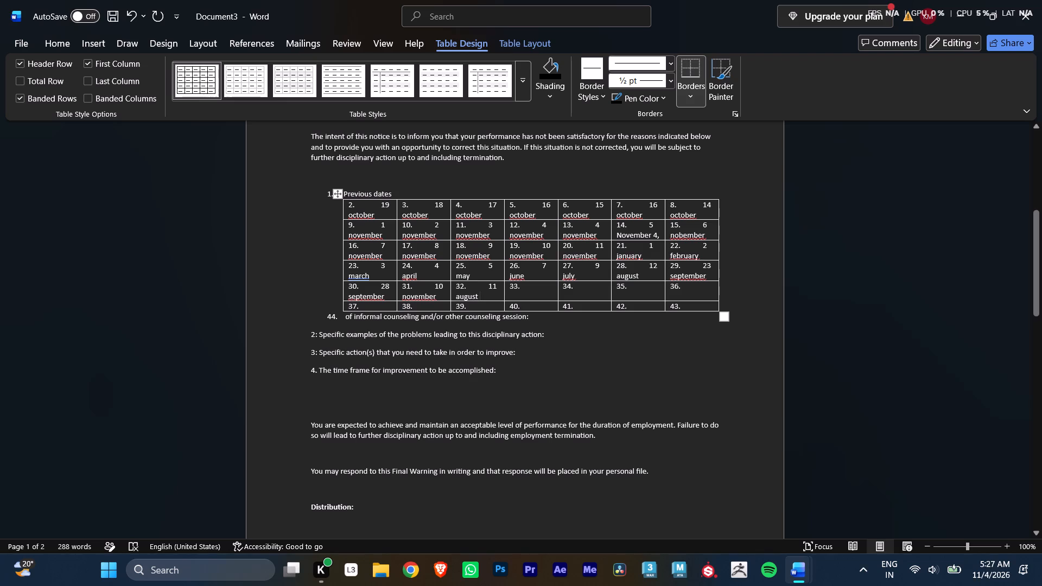
click(533, 290)
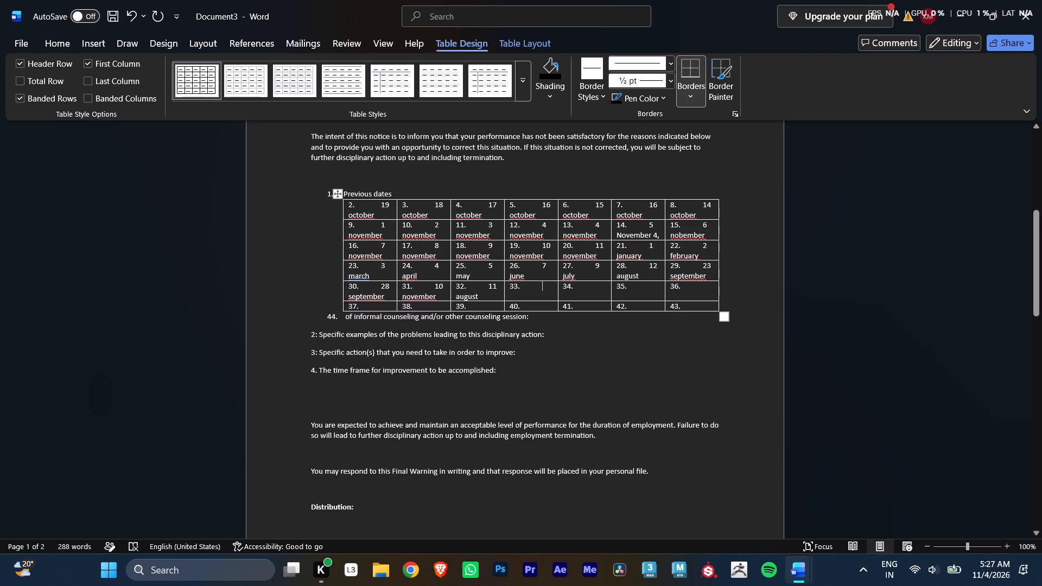
text(24 october)
key(space)
Fill each of the last three cells of the table's fifth row with "no month".
click(590, 287)
text(no)
key(space)
text(month)
click(637, 288)
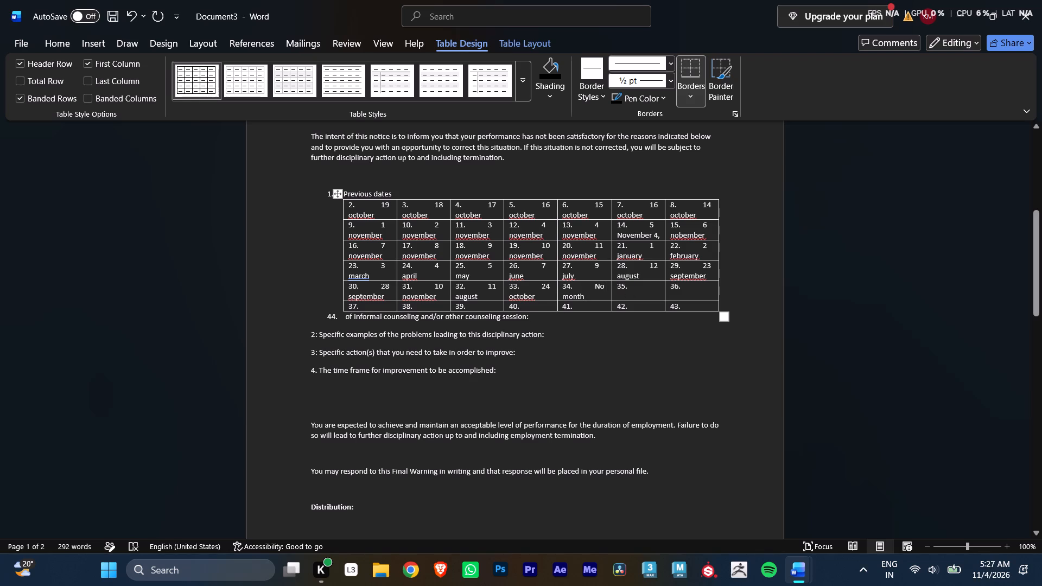
text(no month)
click(695, 282)
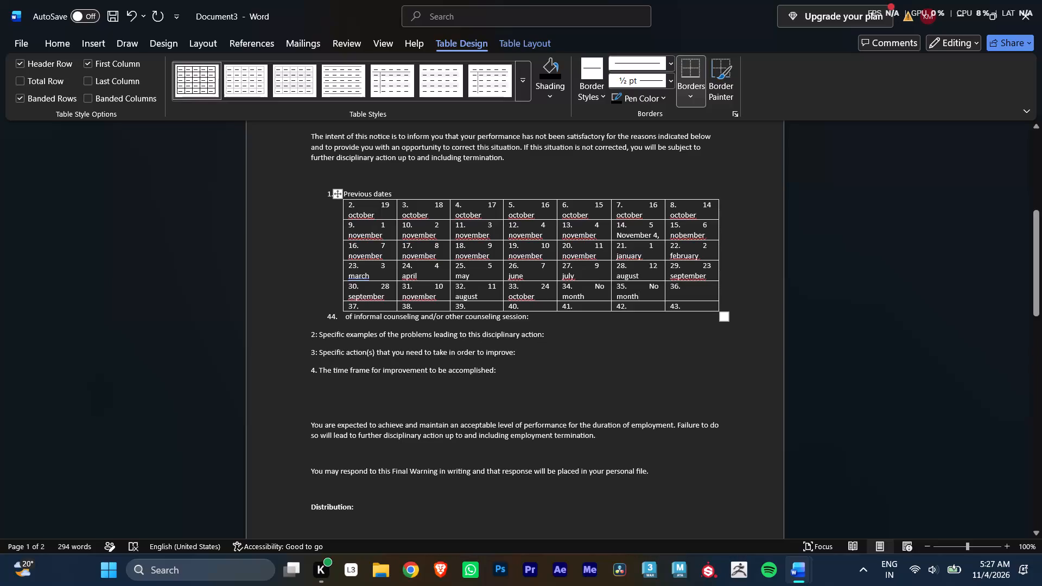
click(695, 290)
text(no month)
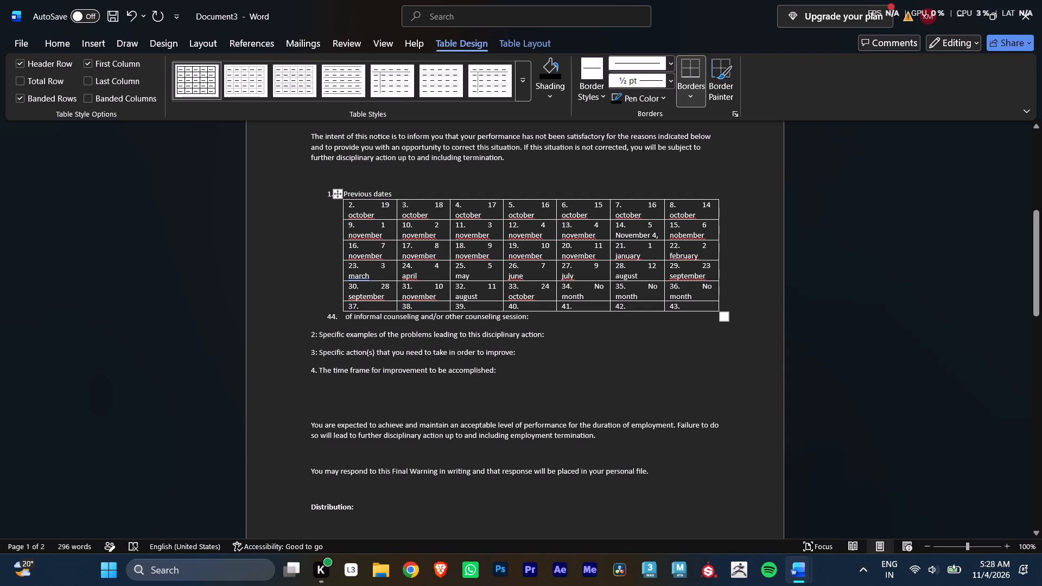
Enter "no november" in the first cell of the table's sixth row.
click(372, 304)
text(no november)
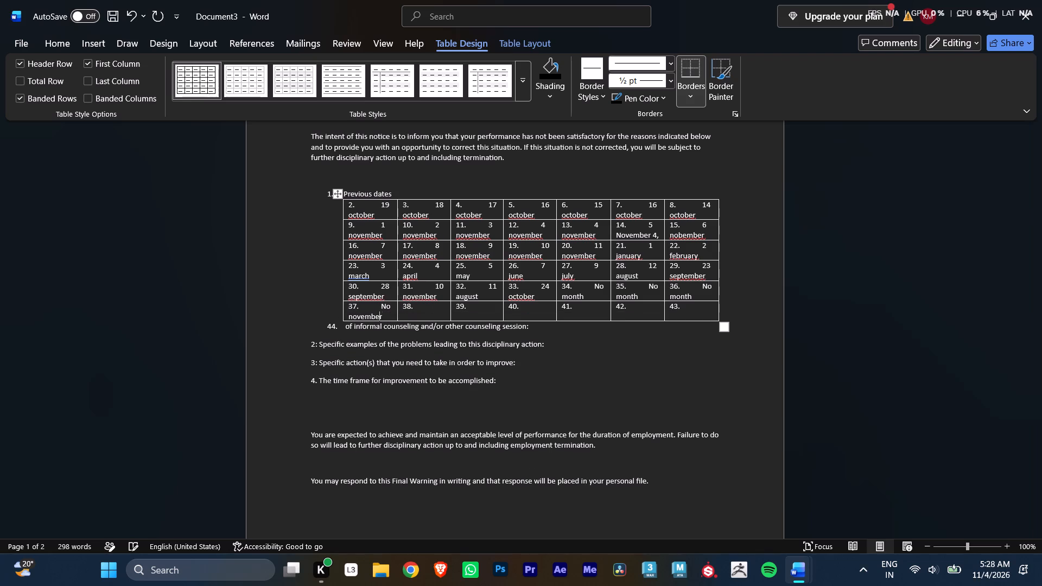
key(space)
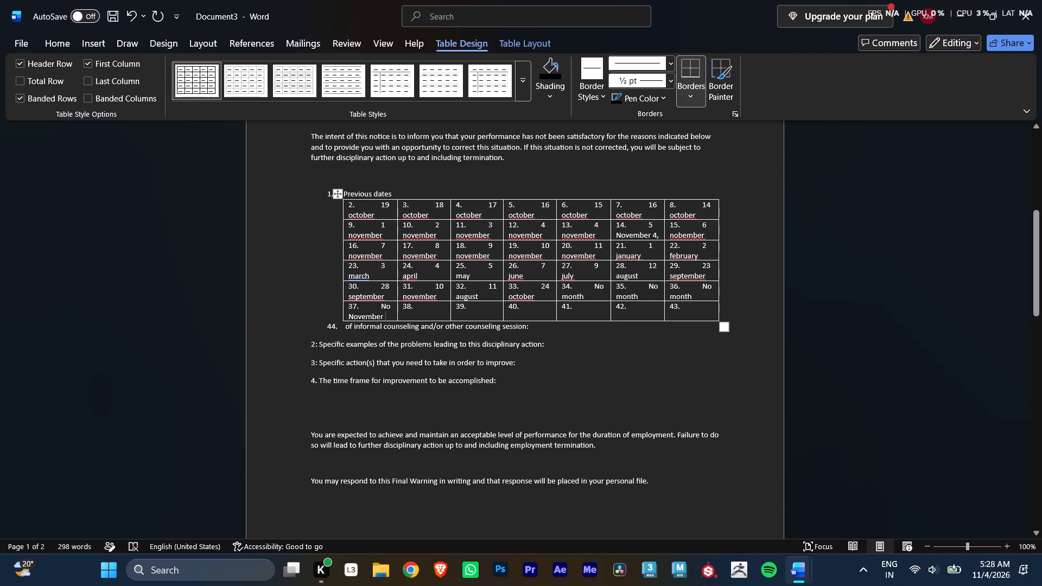
Enter "no november" in the second cell of the table's sixth row.
click(430, 312)
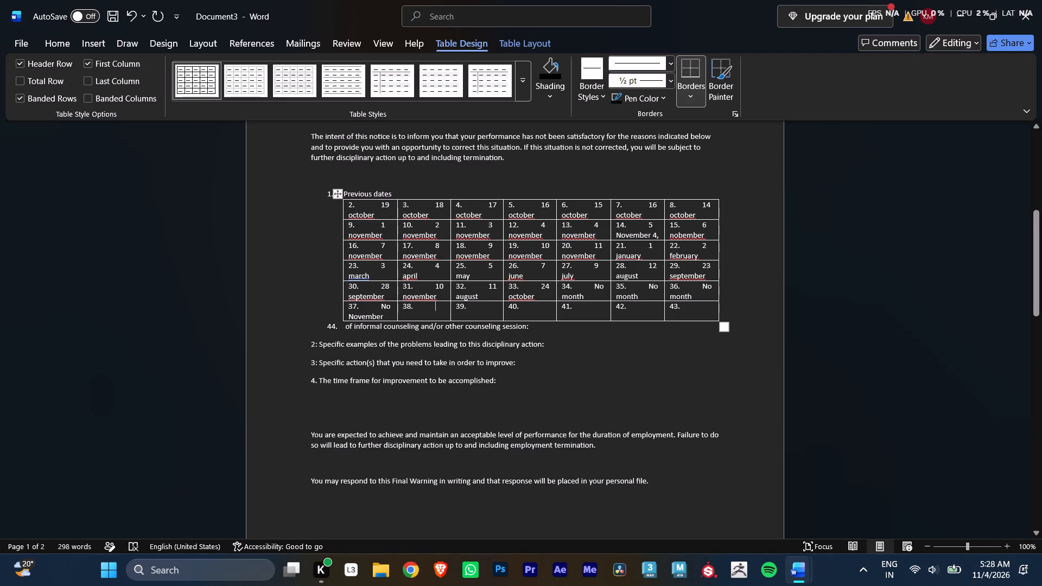
click(430, 312)
text(no november)
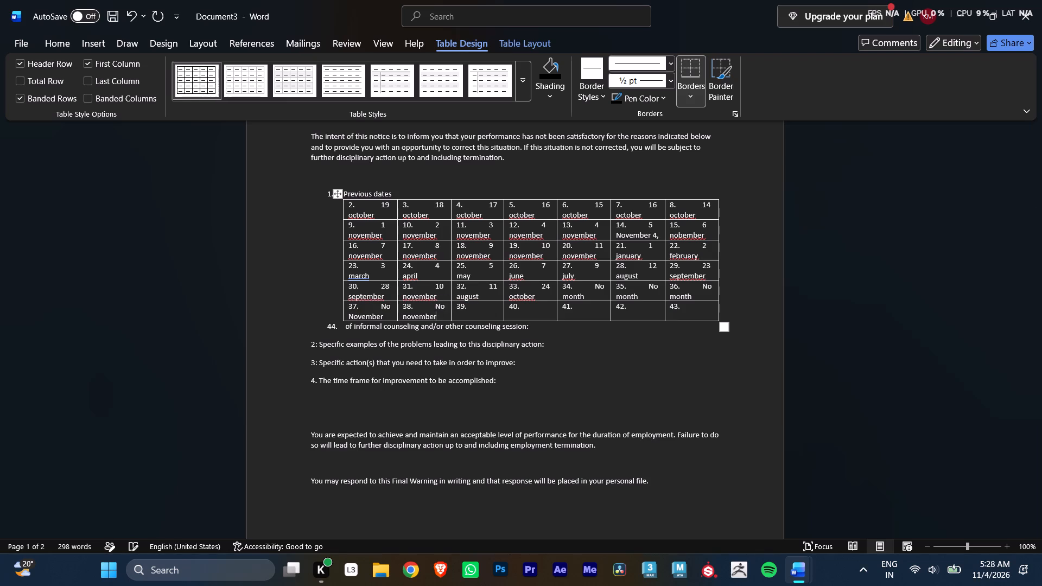
key(space)
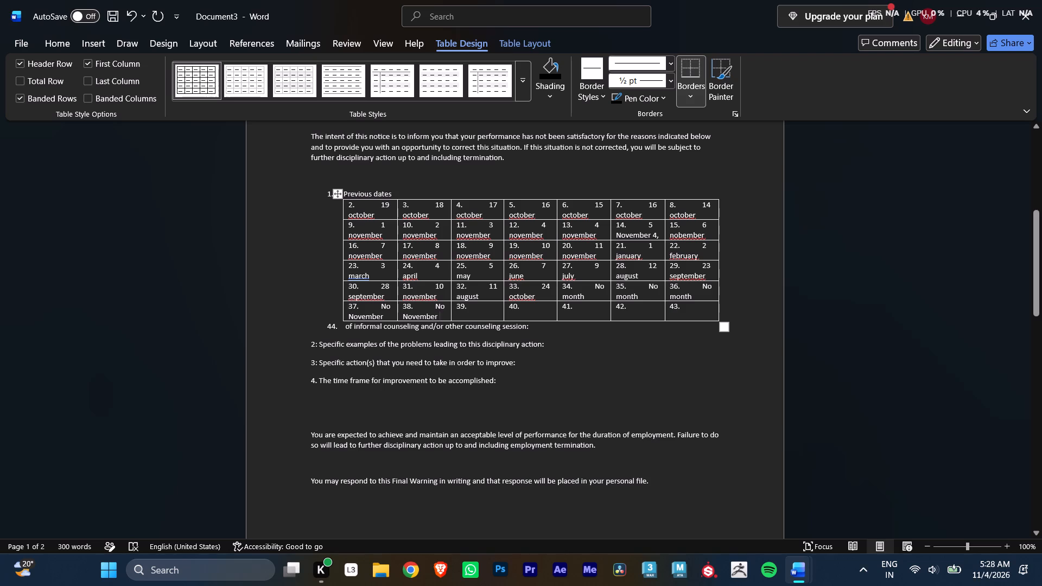
Enter "no date was available on that day" in the third cell of the table's sixth row.
click(484, 311)
text(no date a)
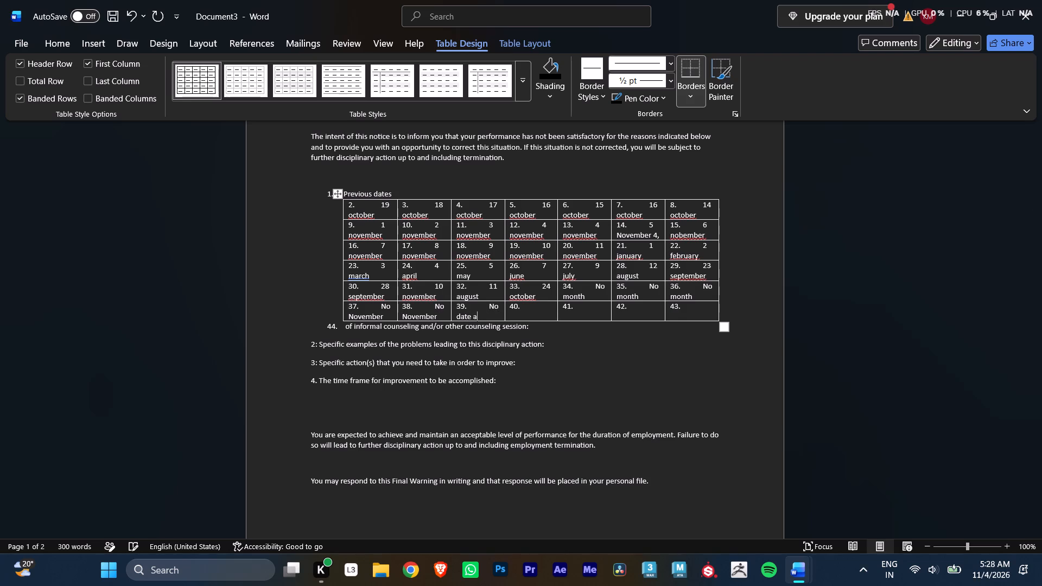
key(BackSpace)
text(was av)
key(BackSpace)
text(vailable on that day)
key(space)
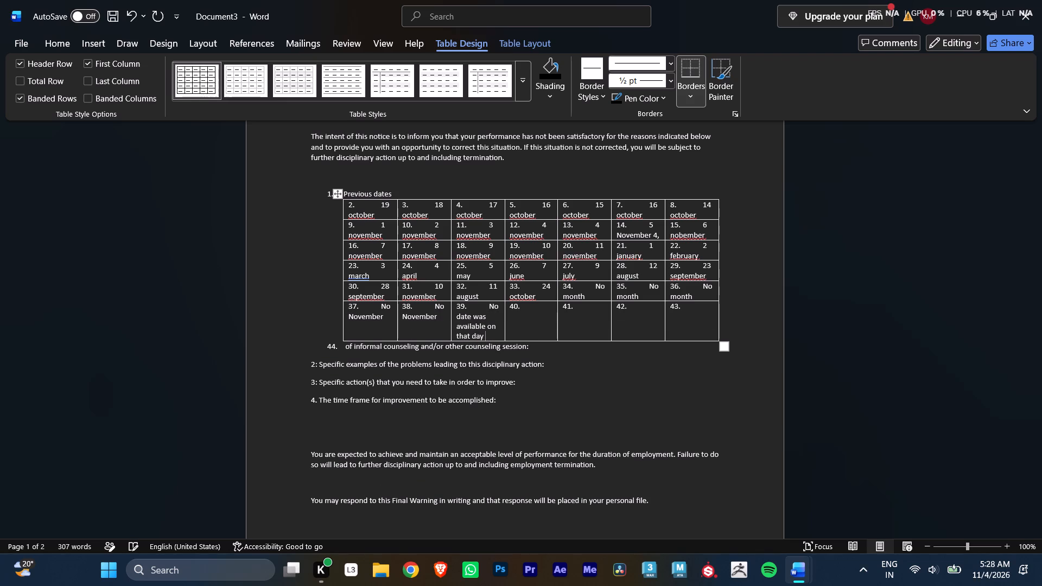
scroll(612, 358, down, 2)
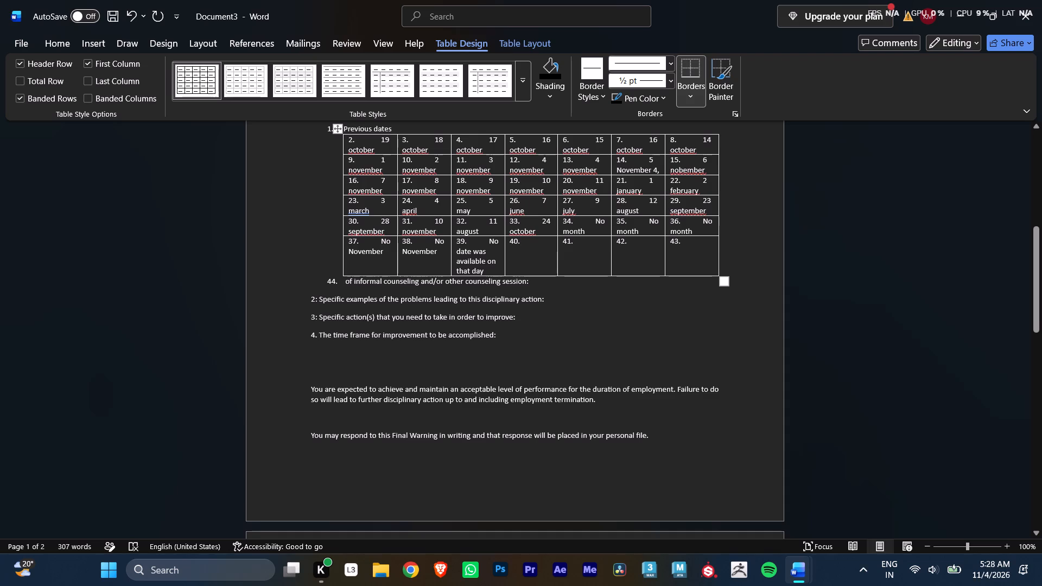
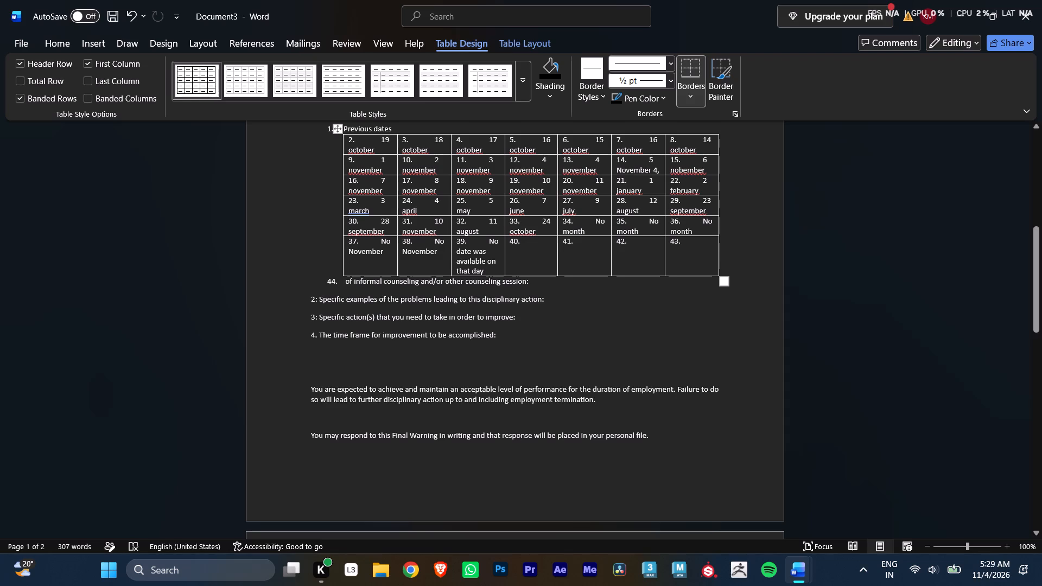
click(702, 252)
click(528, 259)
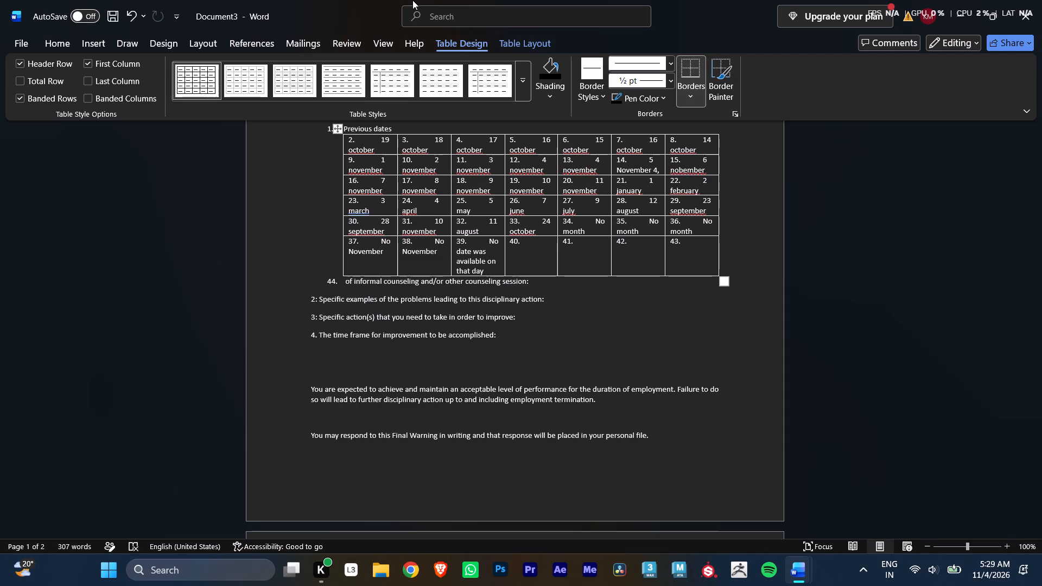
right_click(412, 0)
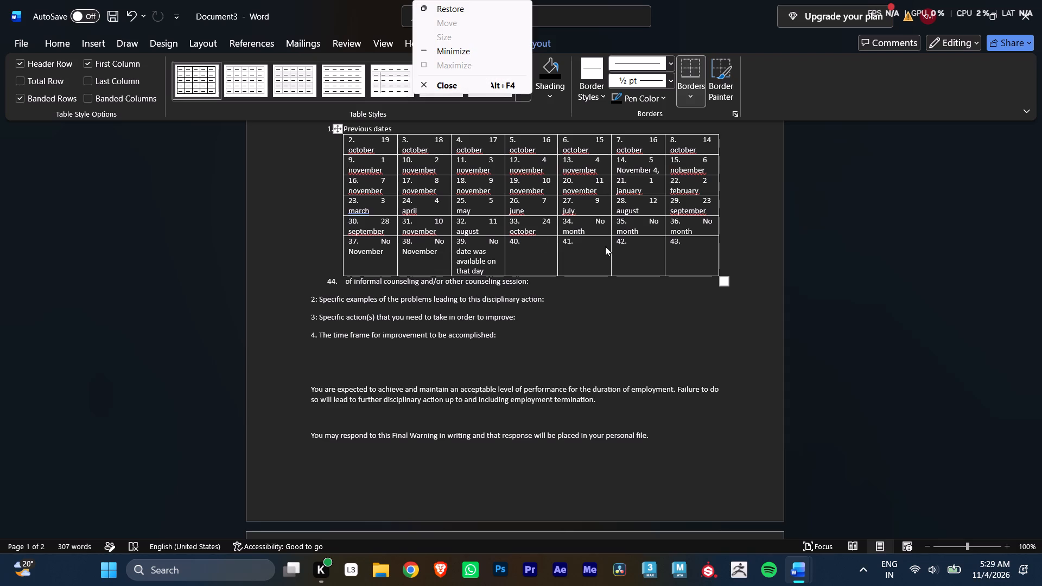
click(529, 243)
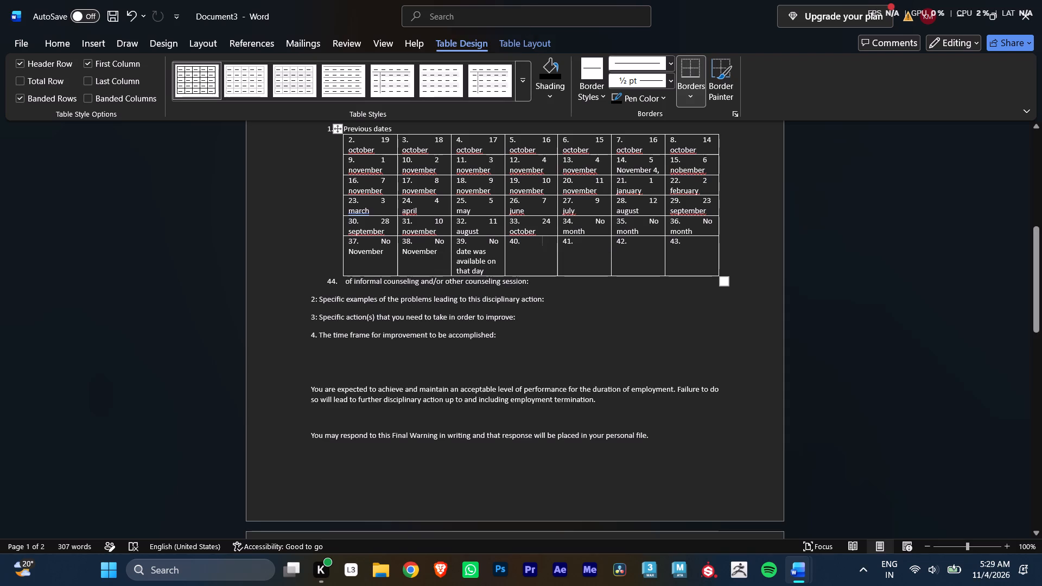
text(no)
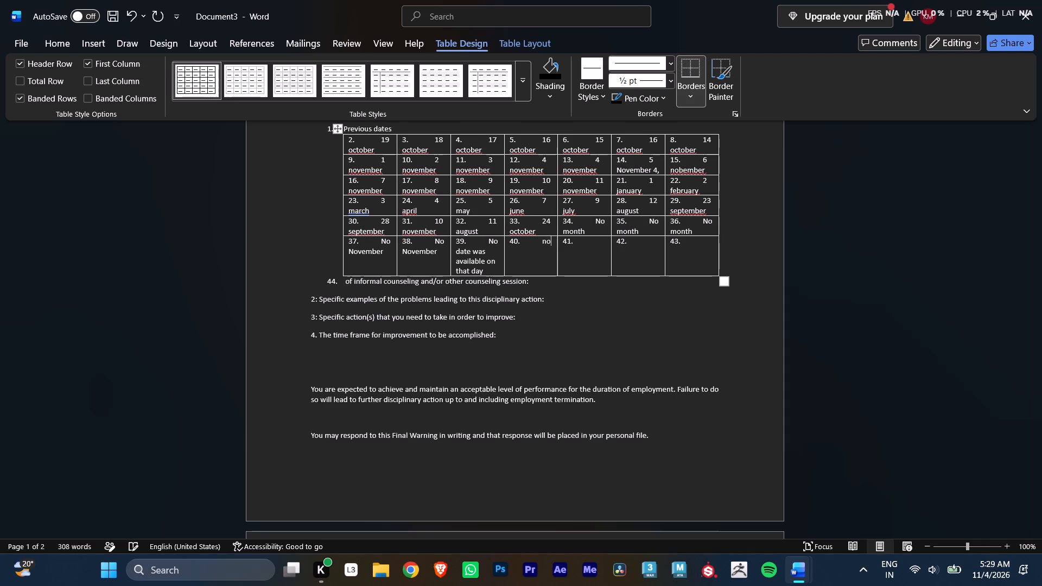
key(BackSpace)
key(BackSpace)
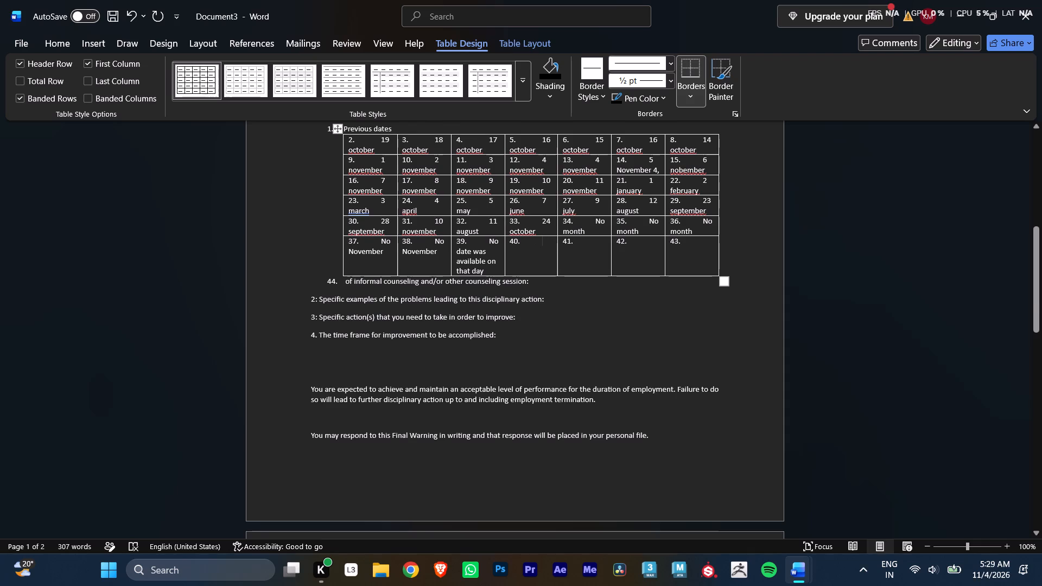
Below "Supervisor" on page 2, leave blank lines and write "also I am adding this letter because I this it was necessary ,".
scroll(490, 340, down, 1)
click(351, 376)
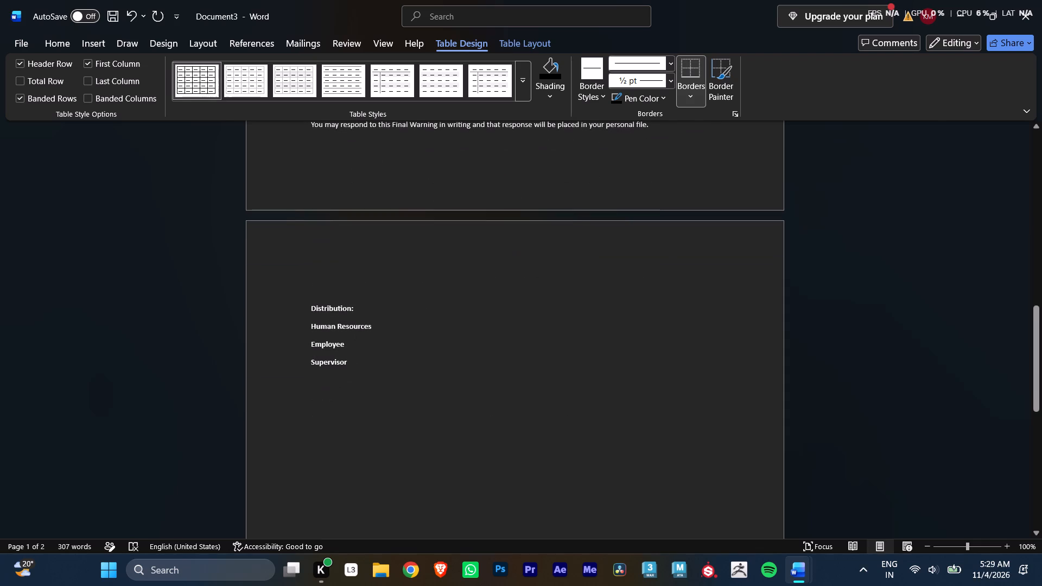
scroll(351, 376, down, 2)
key(shift+Return)
key(shift+Return)
key(shift+Return)
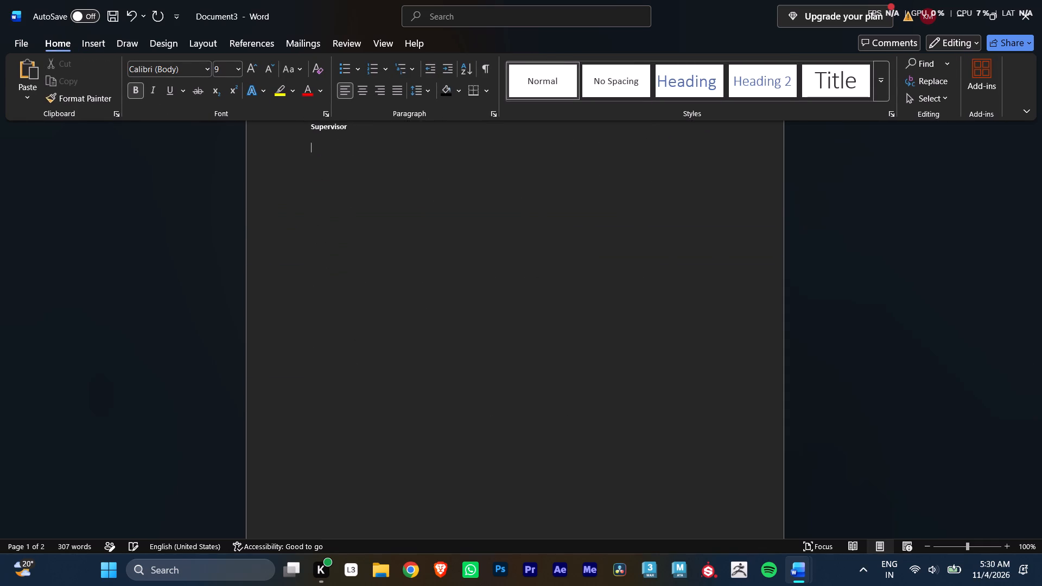
key(shift+Return)
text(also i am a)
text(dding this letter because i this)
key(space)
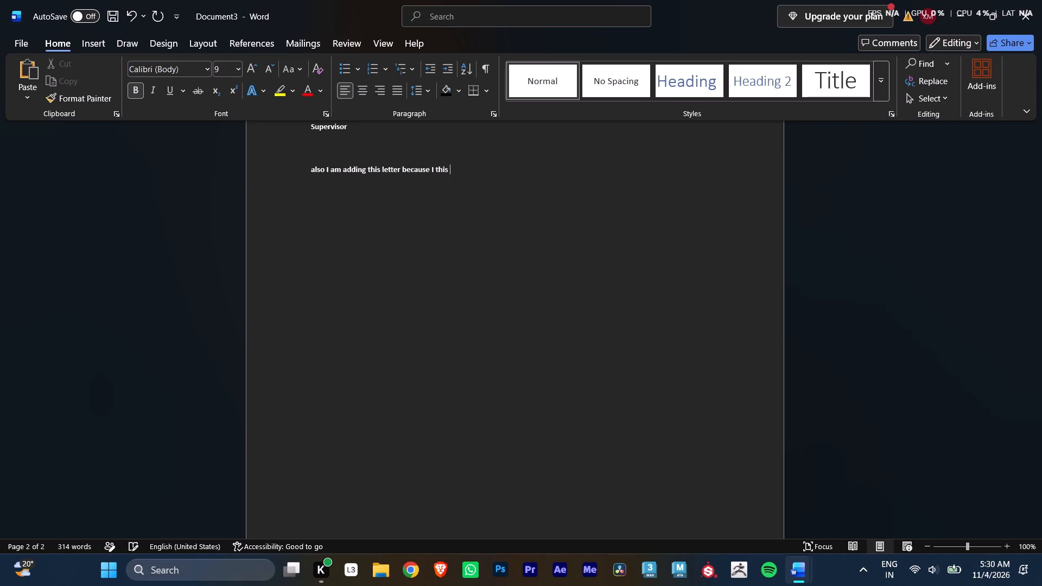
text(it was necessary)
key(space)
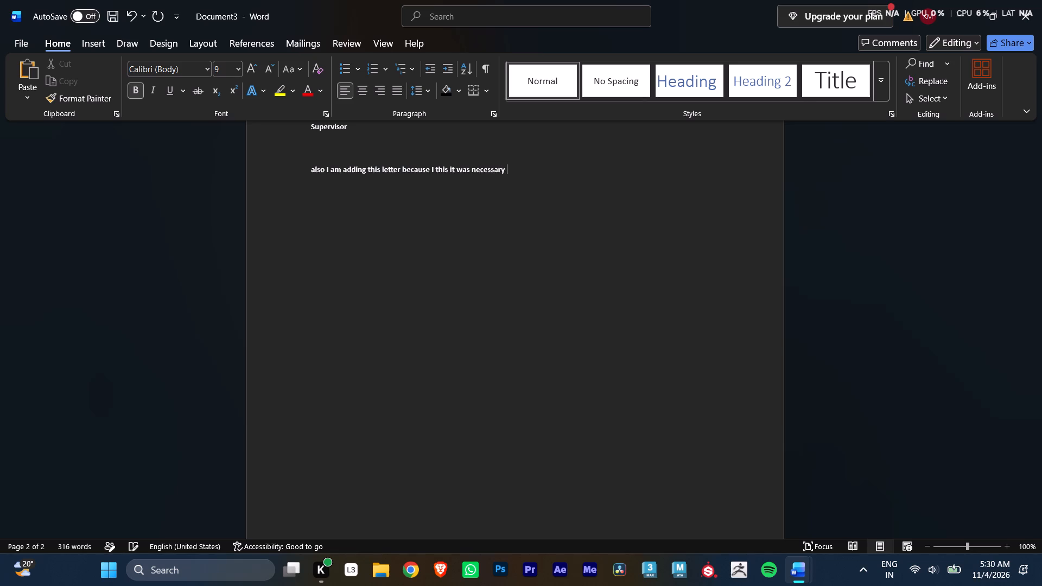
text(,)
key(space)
Continue the sentence on page 2 with "because at this rate is".
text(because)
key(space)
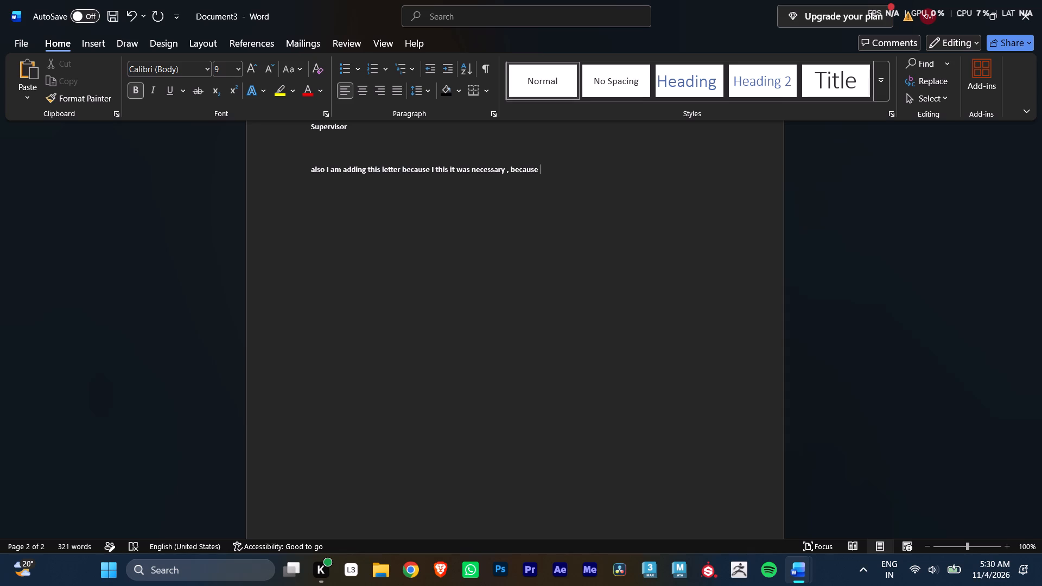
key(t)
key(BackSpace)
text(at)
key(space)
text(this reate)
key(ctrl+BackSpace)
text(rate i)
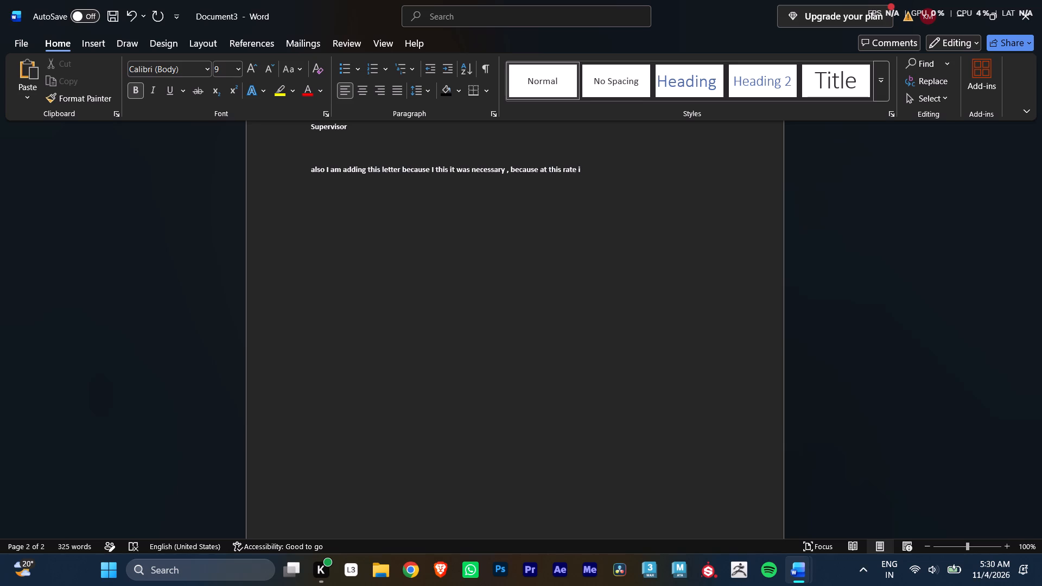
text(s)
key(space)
Complete the sentence with "we didn't did anthing then it can also become a big problem , just like last year".
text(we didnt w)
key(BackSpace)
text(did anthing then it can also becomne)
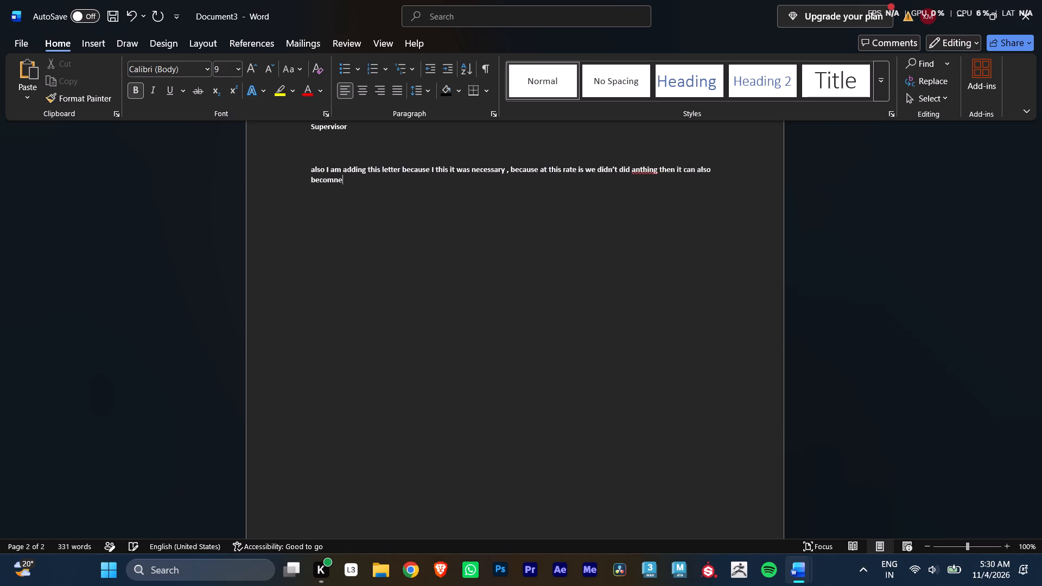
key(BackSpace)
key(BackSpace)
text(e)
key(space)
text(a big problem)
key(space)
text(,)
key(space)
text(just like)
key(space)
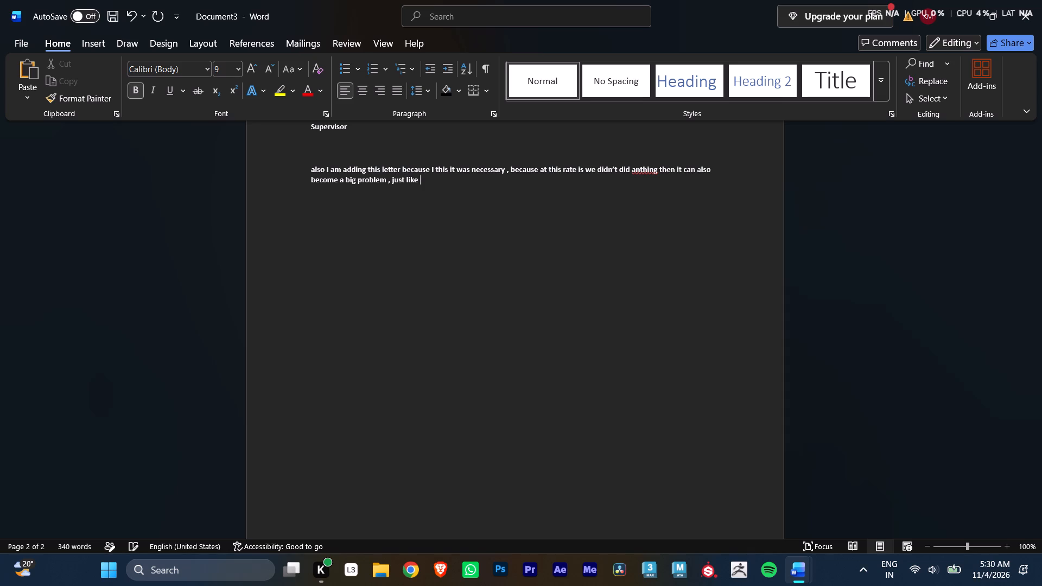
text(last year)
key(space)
After a blank line below the paragraph, write "and I think you also know what I mean by that".
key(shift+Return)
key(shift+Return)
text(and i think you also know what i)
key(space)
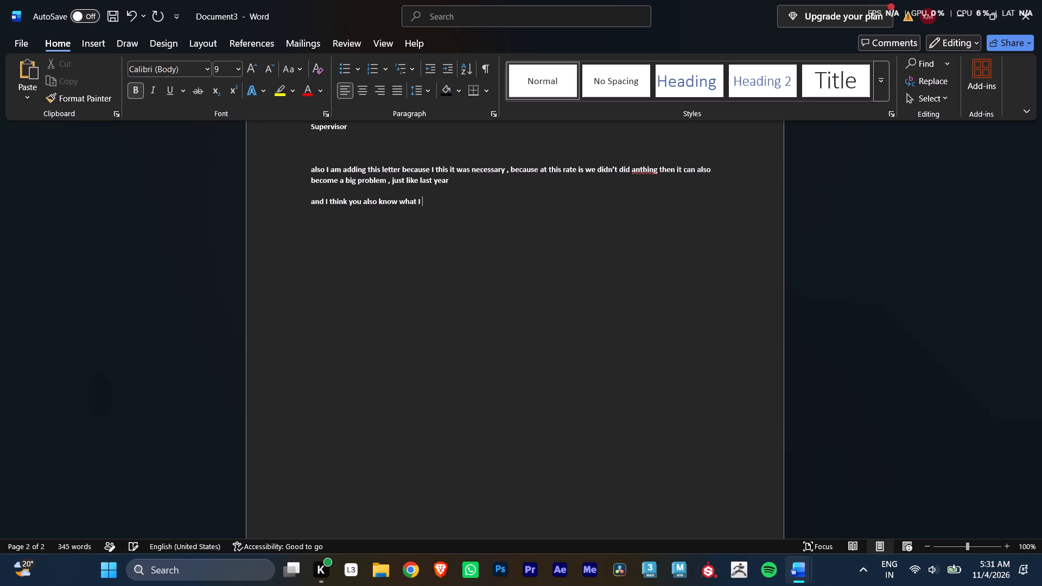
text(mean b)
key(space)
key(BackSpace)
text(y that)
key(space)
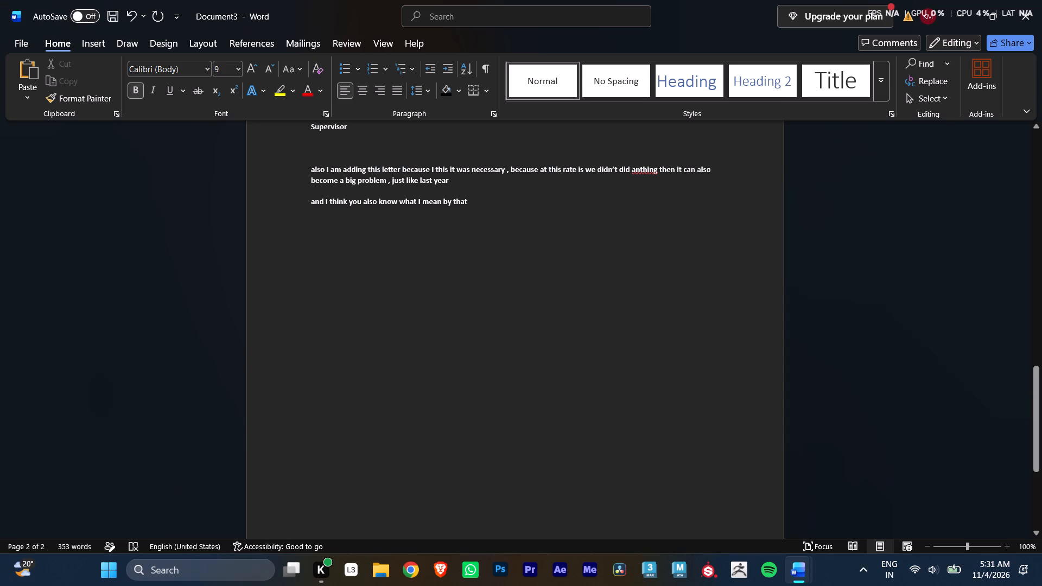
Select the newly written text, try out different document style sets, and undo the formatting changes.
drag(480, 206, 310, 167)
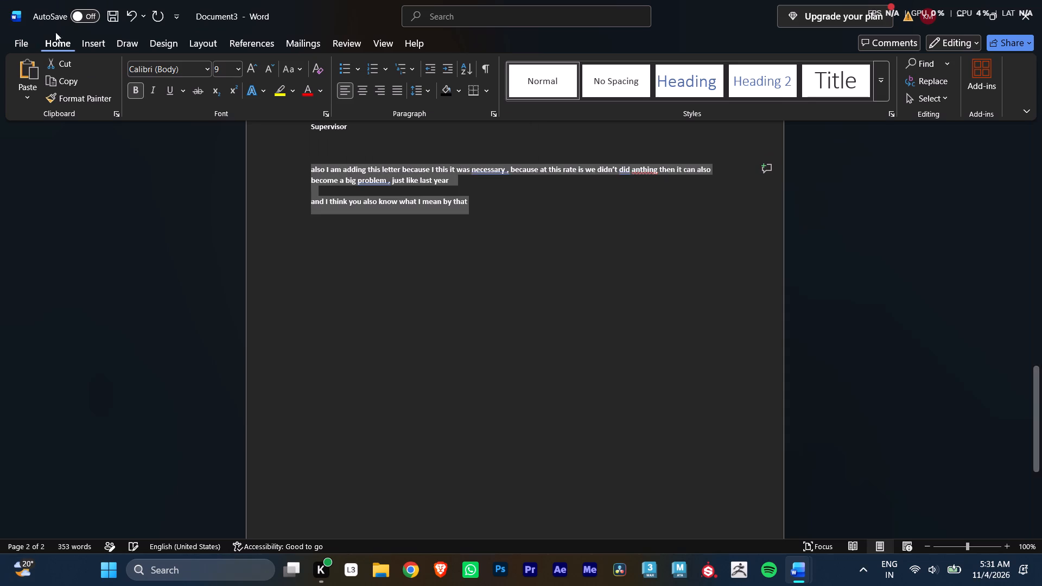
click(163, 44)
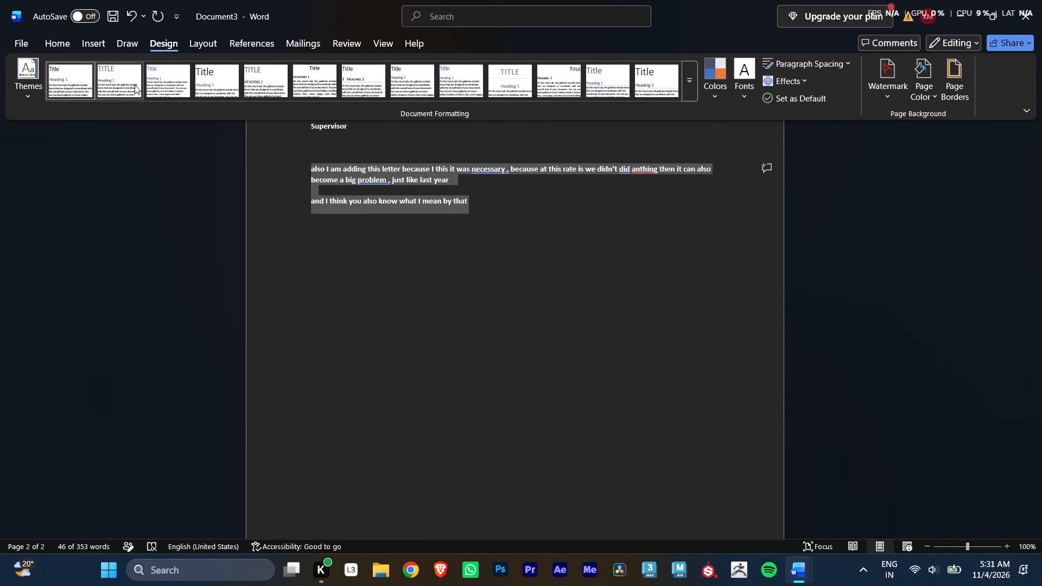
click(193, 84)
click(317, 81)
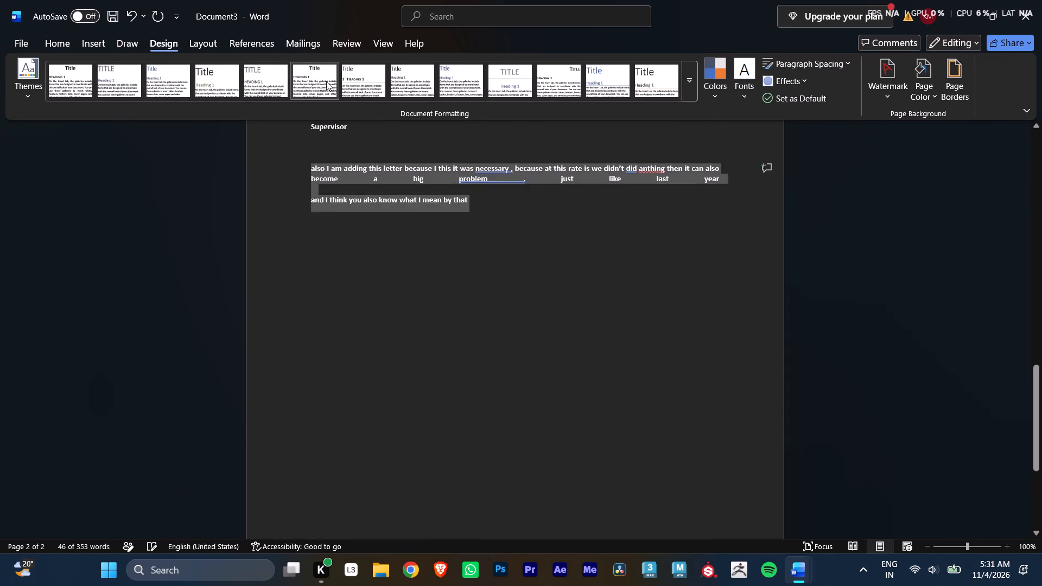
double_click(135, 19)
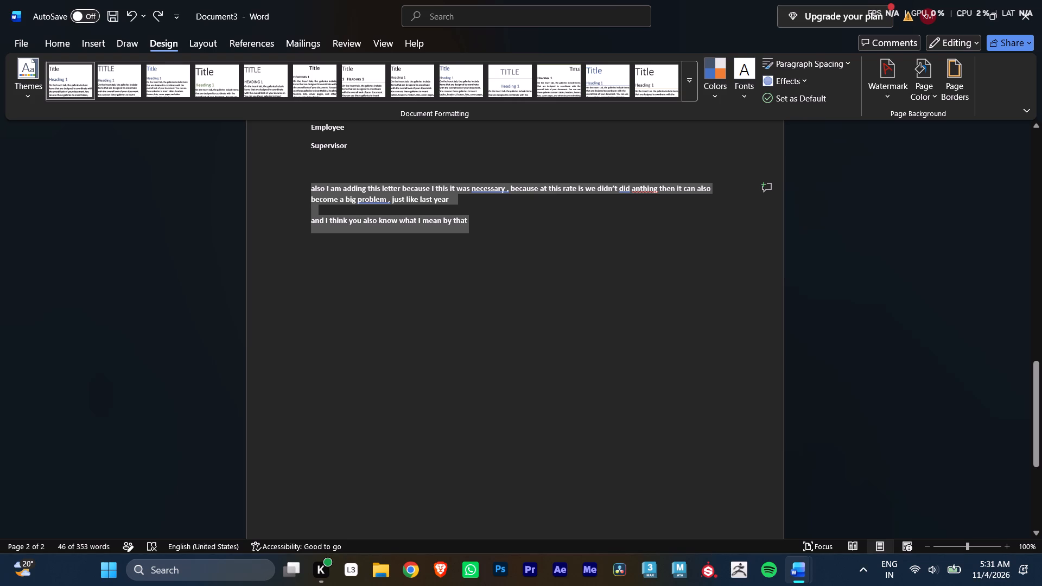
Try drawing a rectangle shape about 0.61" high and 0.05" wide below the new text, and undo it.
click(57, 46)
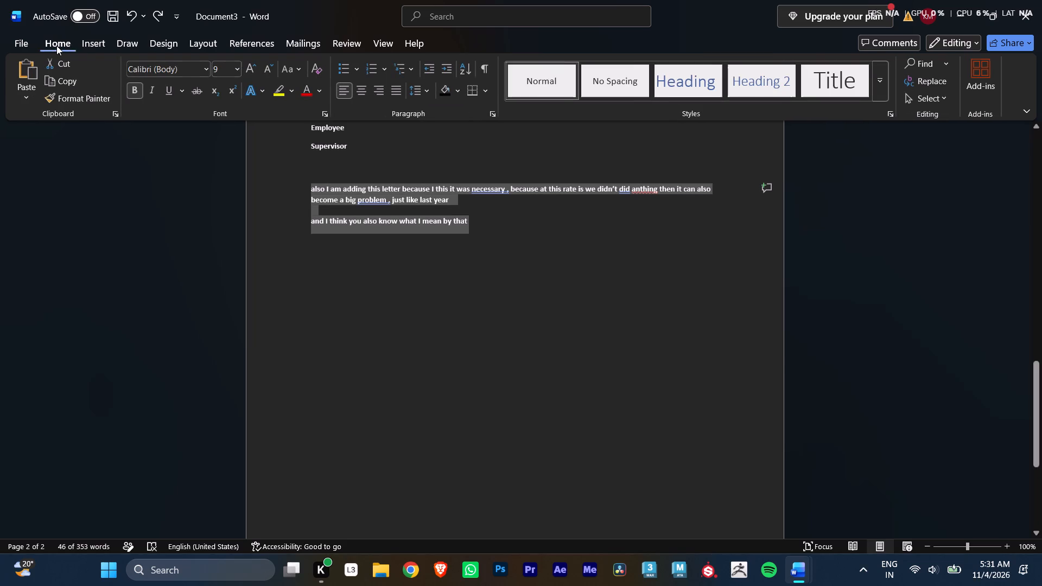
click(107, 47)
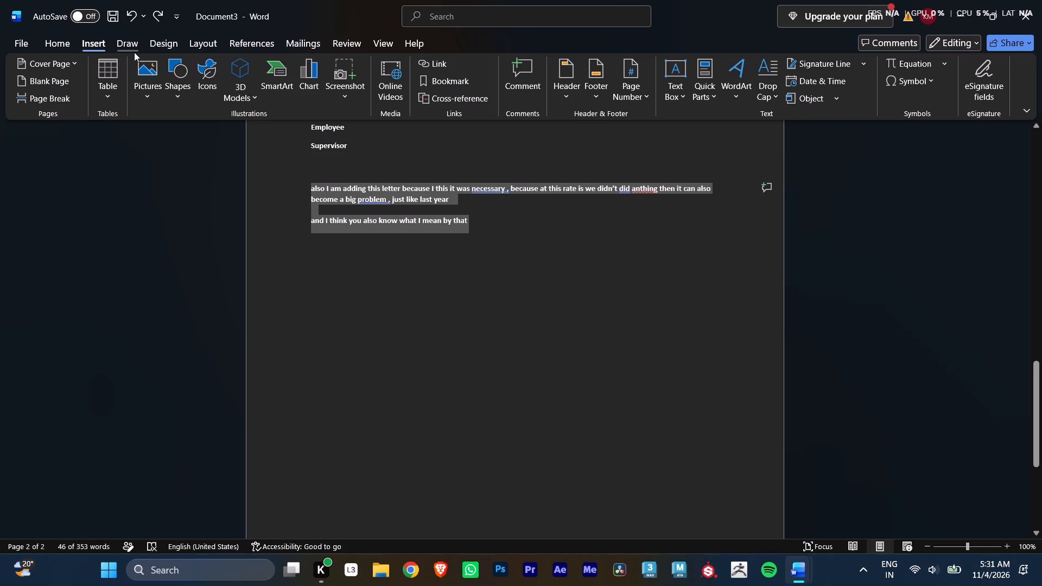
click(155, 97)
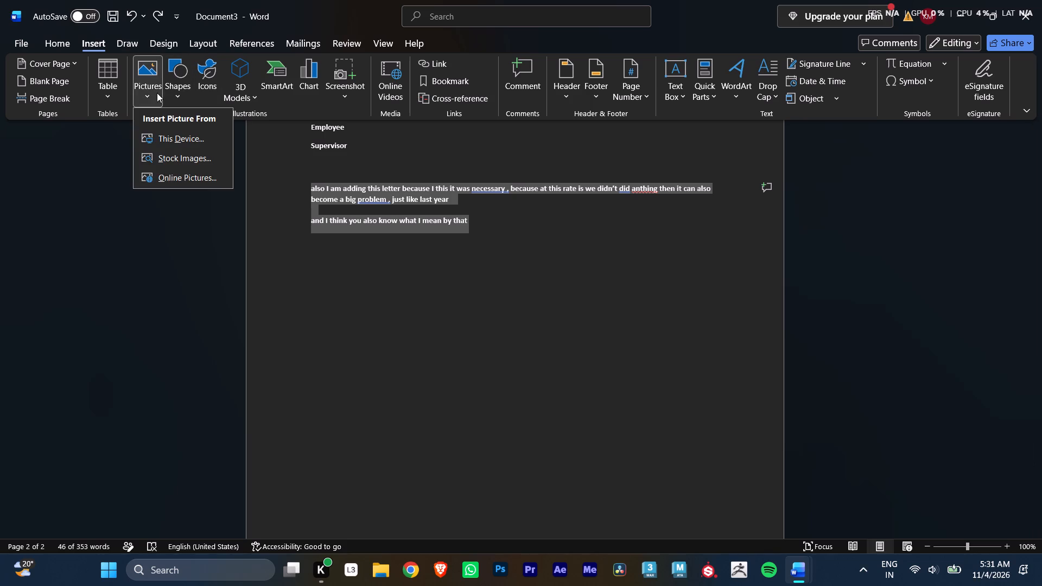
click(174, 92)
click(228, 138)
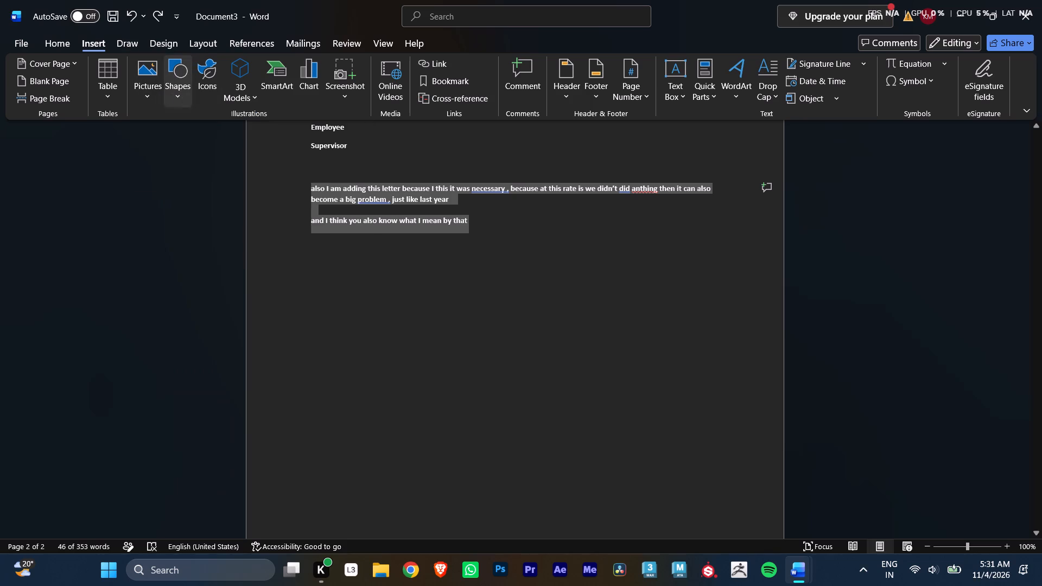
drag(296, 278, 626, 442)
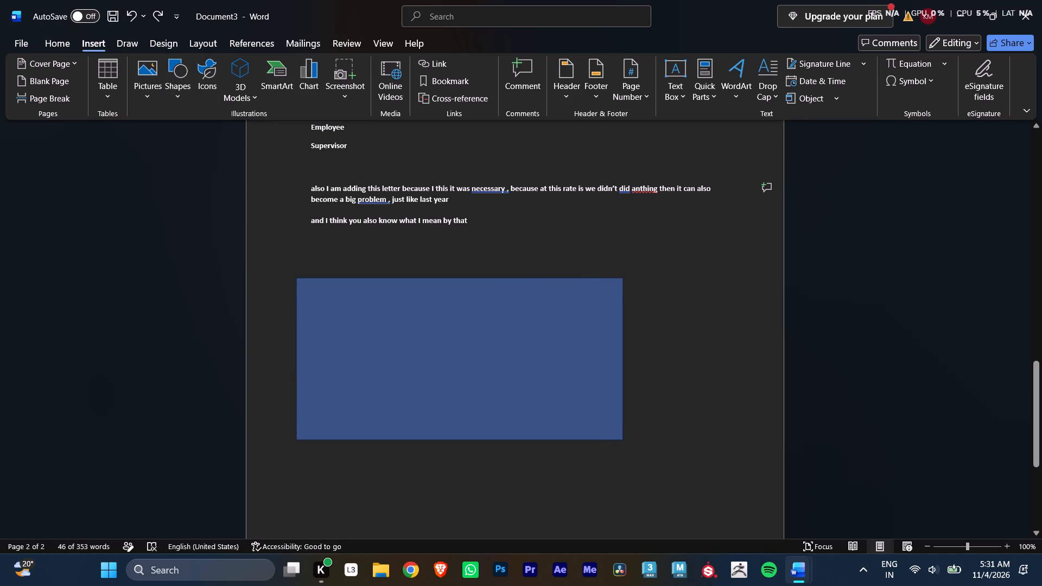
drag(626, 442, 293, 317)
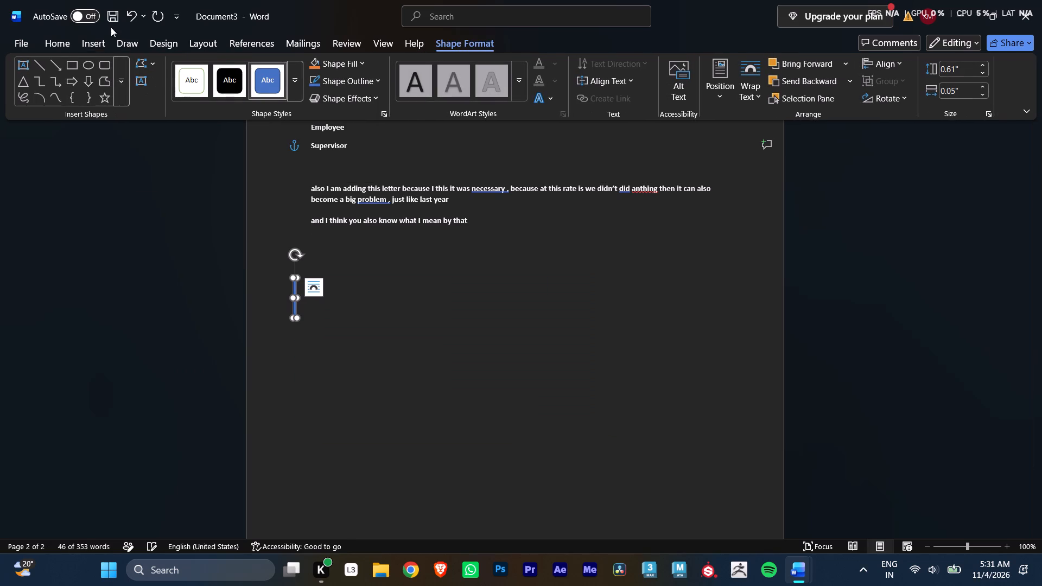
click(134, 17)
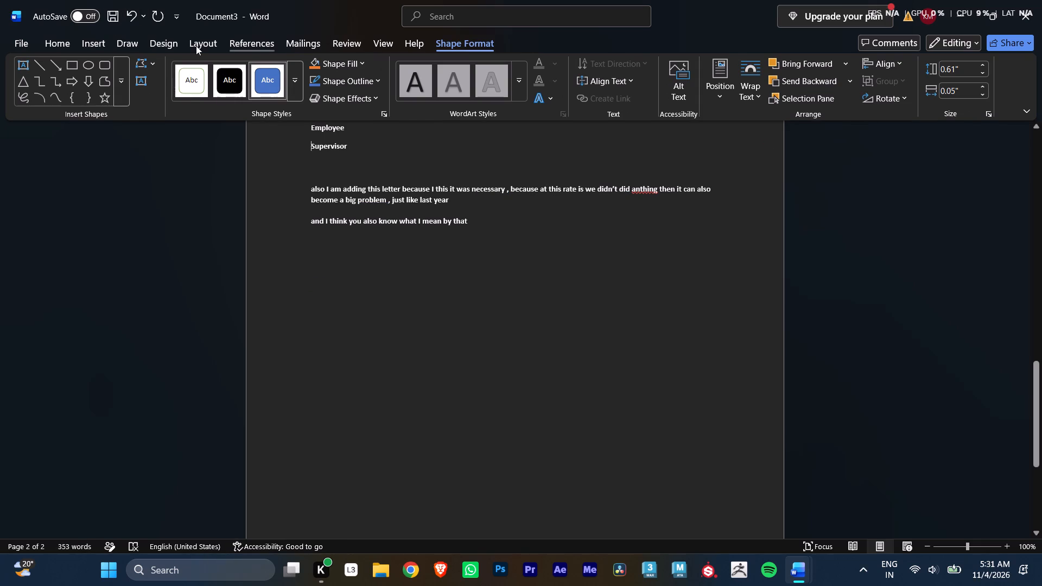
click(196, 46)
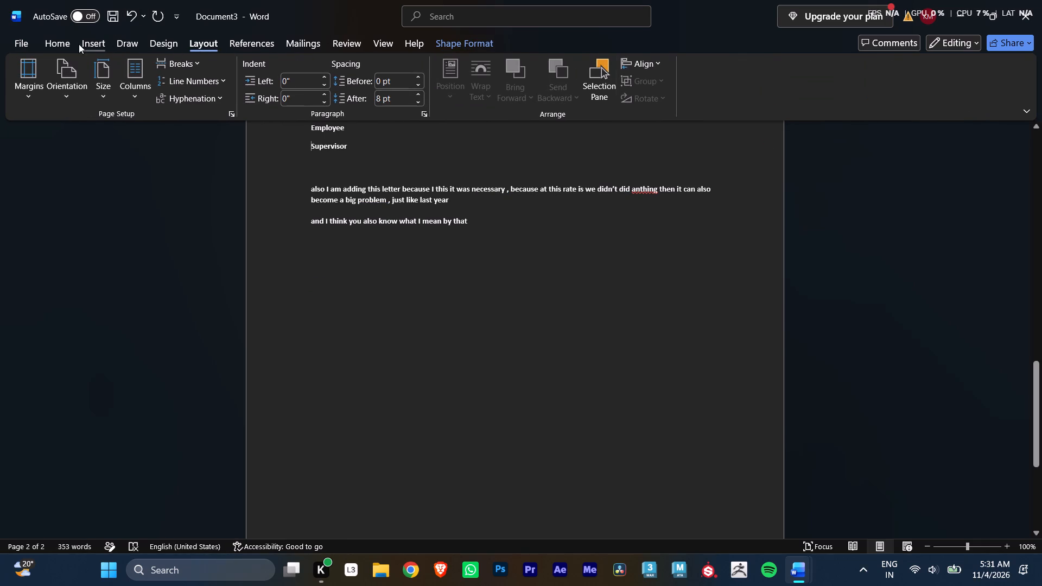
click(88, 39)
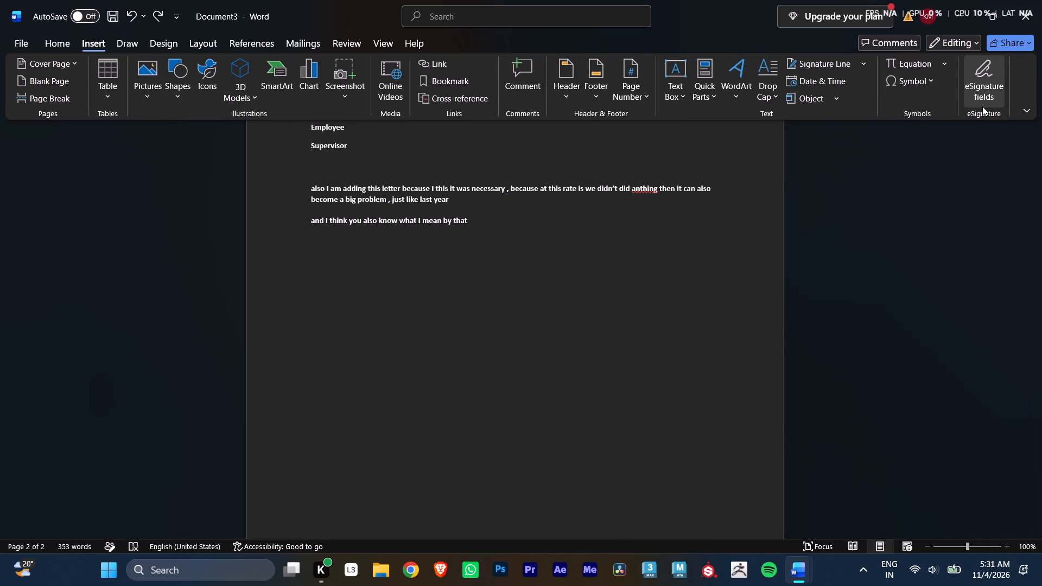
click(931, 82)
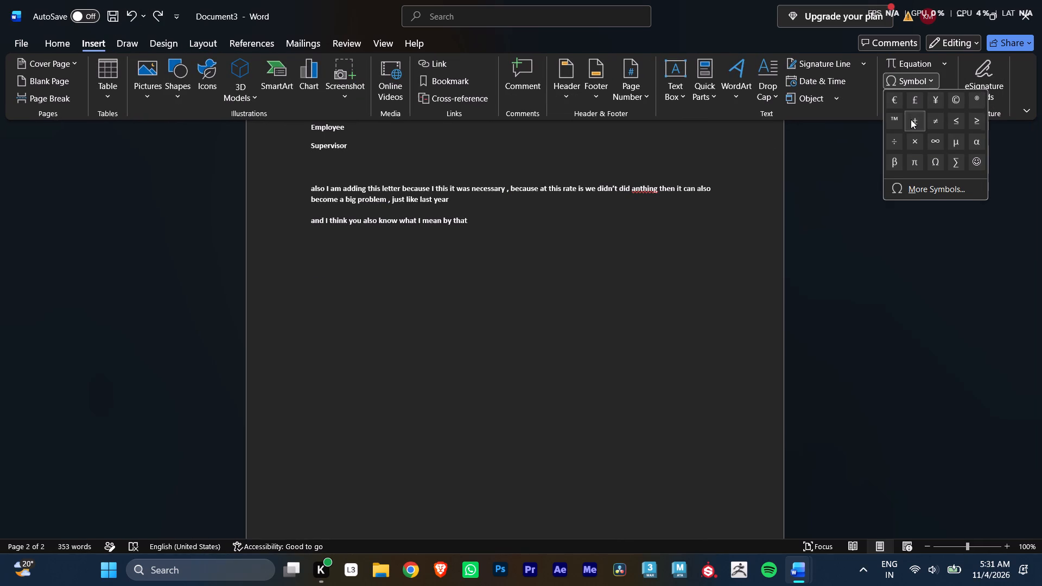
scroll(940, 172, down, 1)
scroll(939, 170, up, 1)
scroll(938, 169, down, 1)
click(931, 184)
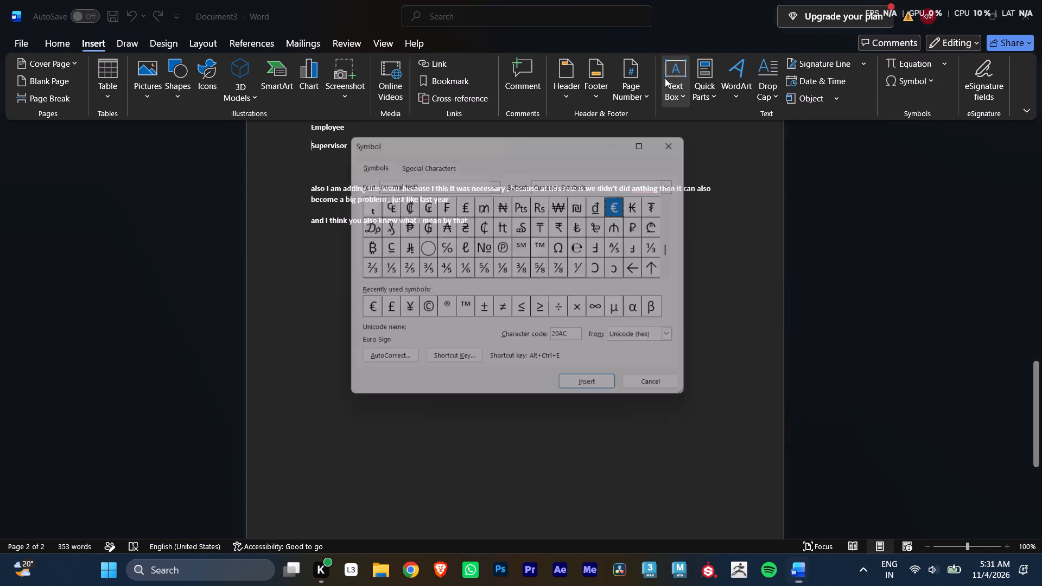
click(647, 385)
Draw a text box about 2.58" high and 5.68" wide below the closing note on page 2.
click(674, 84)
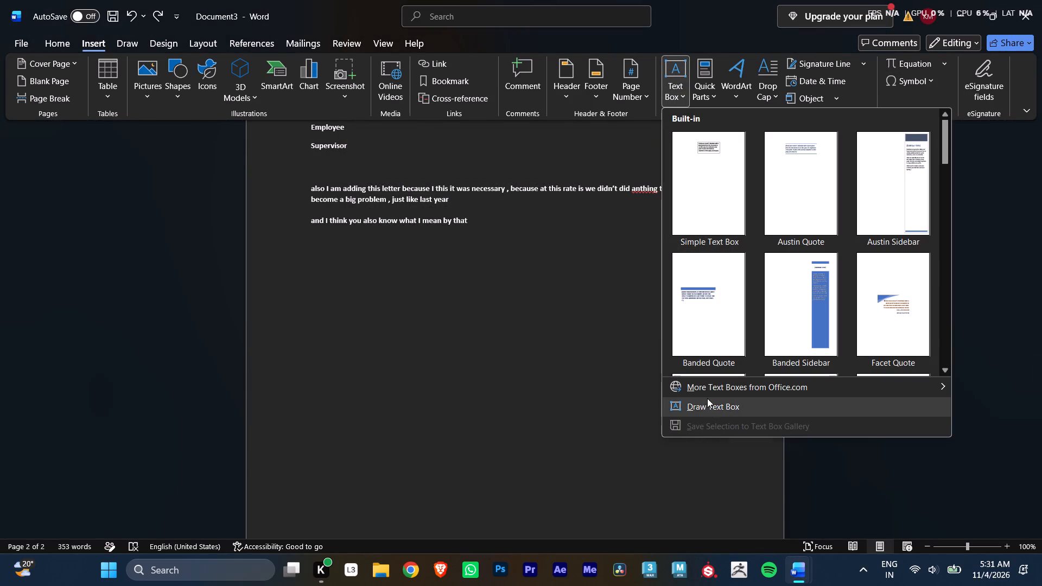
click(707, 398)
drag(294, 284, 657, 449)
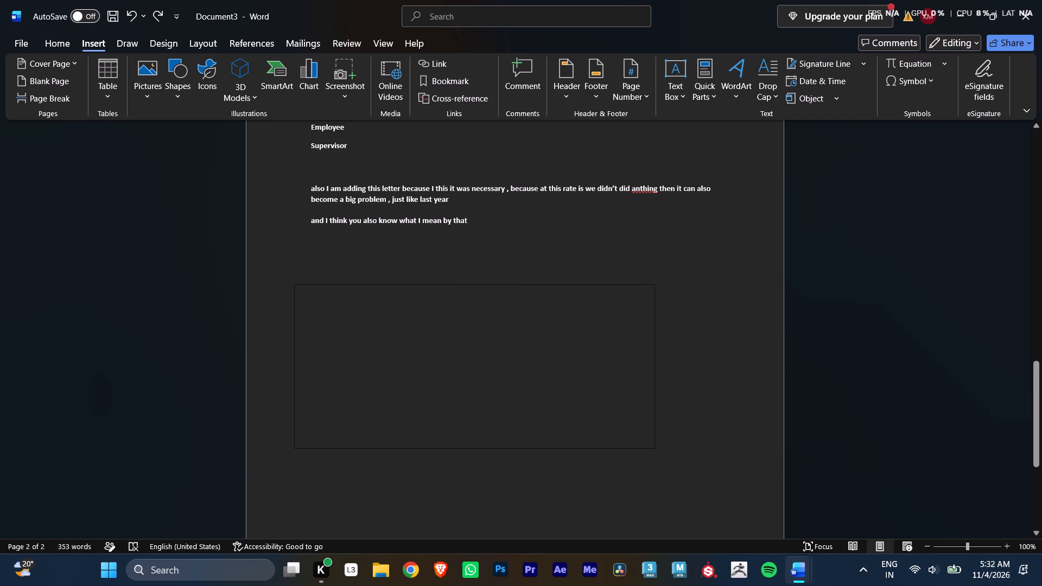
drag(657, 449, 664, 452)
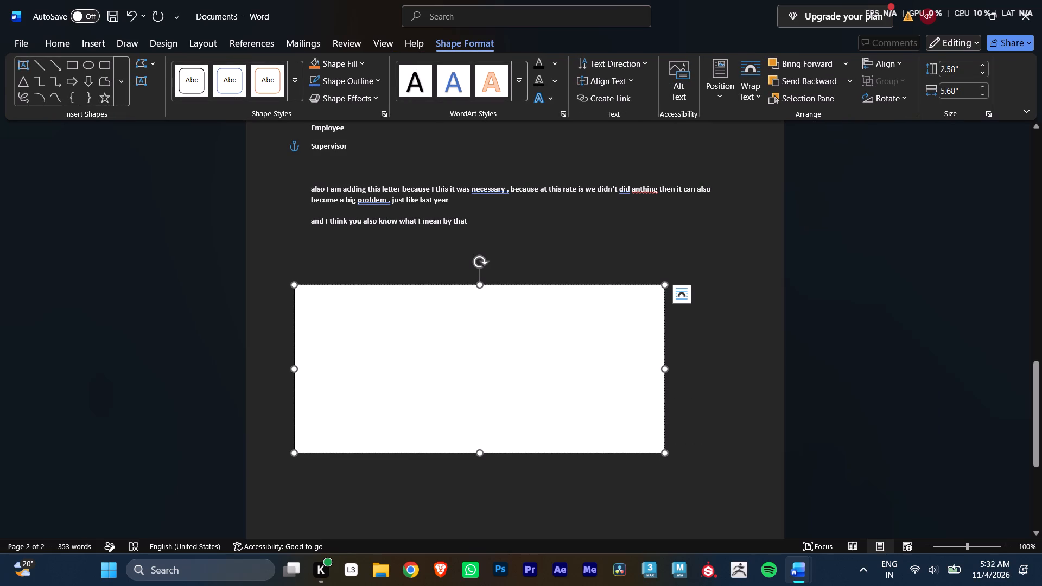
Write "and in this box i am writing exactly what you told me to write" in the text box.
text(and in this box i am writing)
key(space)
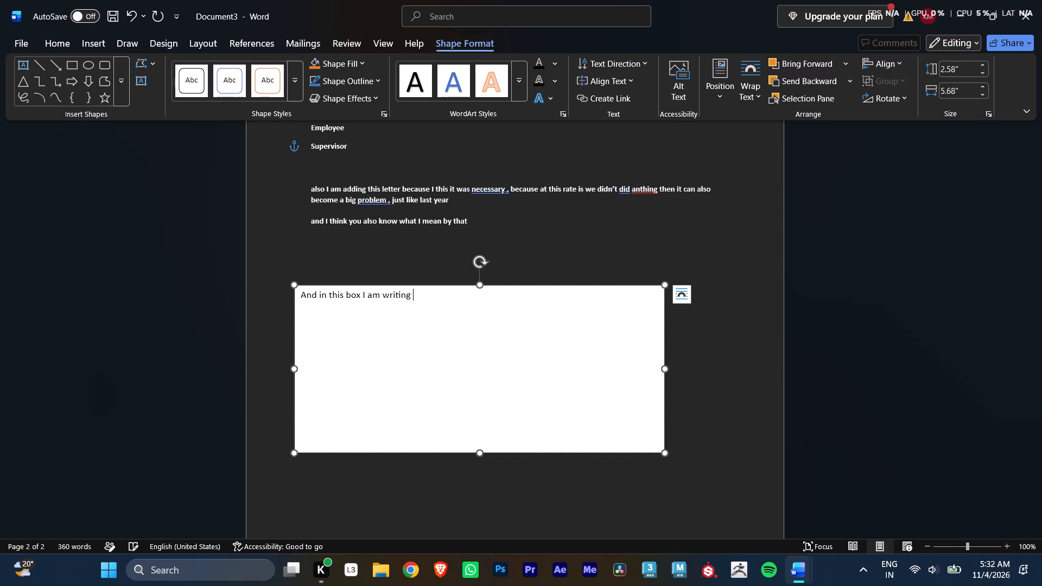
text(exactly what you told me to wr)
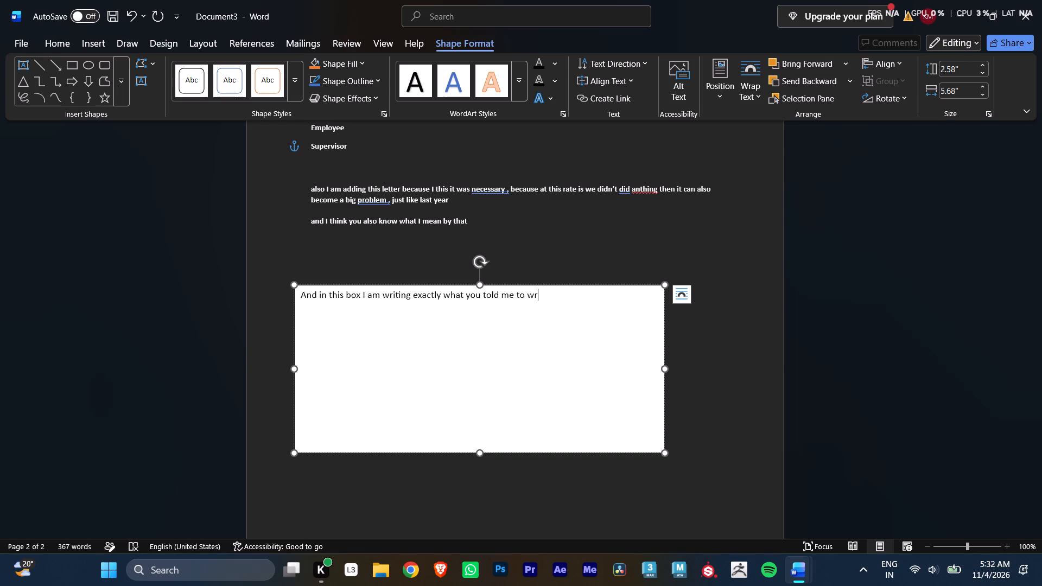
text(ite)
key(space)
After a blank line in the text box, enter the ID number of the student causing the problem.
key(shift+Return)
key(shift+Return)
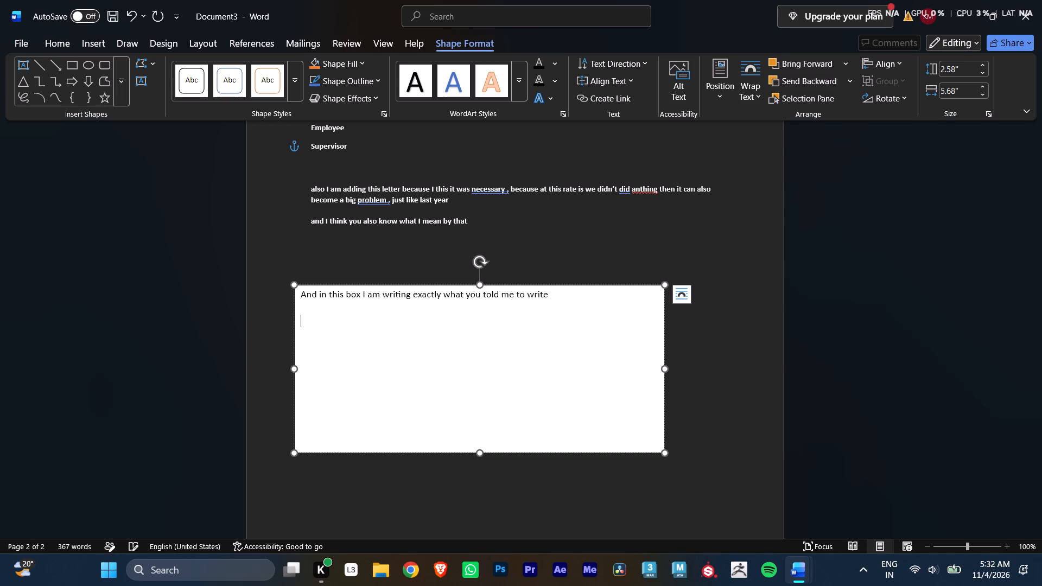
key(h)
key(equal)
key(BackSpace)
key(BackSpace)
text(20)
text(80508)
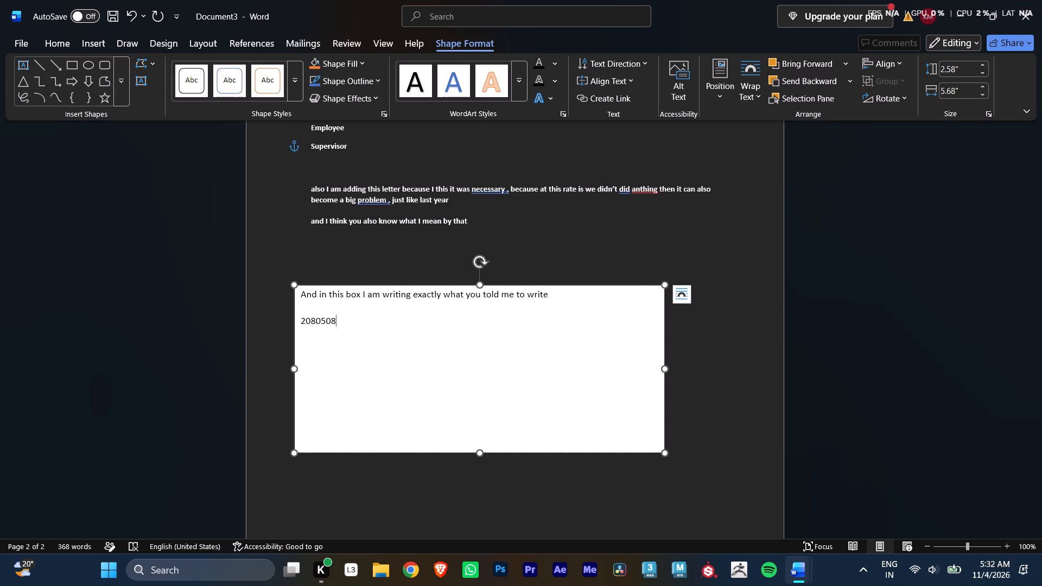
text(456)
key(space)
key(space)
Follow the first student's ID number with "this is the id number of".
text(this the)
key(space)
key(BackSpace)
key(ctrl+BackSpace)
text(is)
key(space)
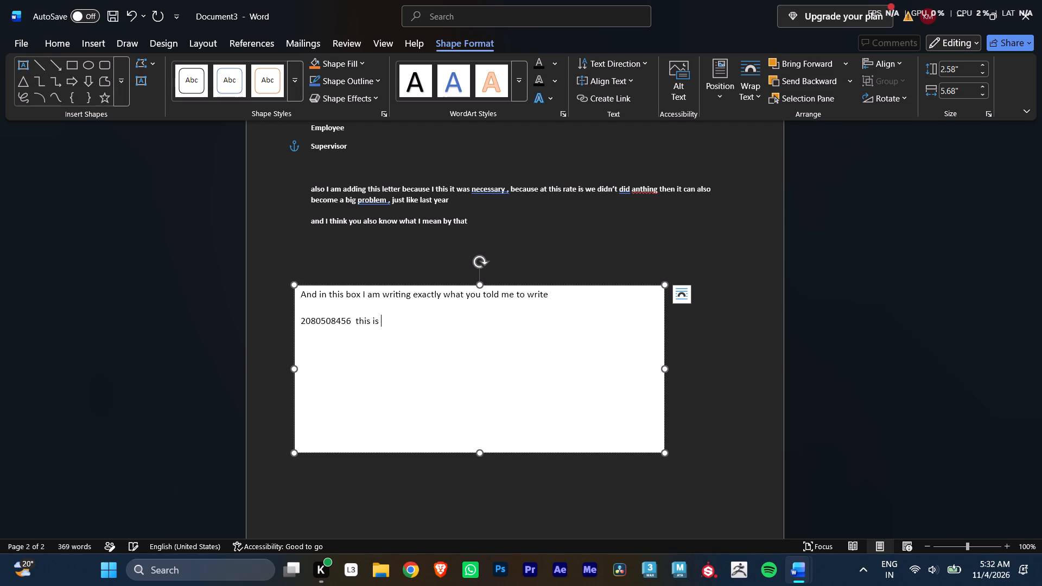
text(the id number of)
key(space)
Complete the first student's sentence with "that student who is causing problem here".
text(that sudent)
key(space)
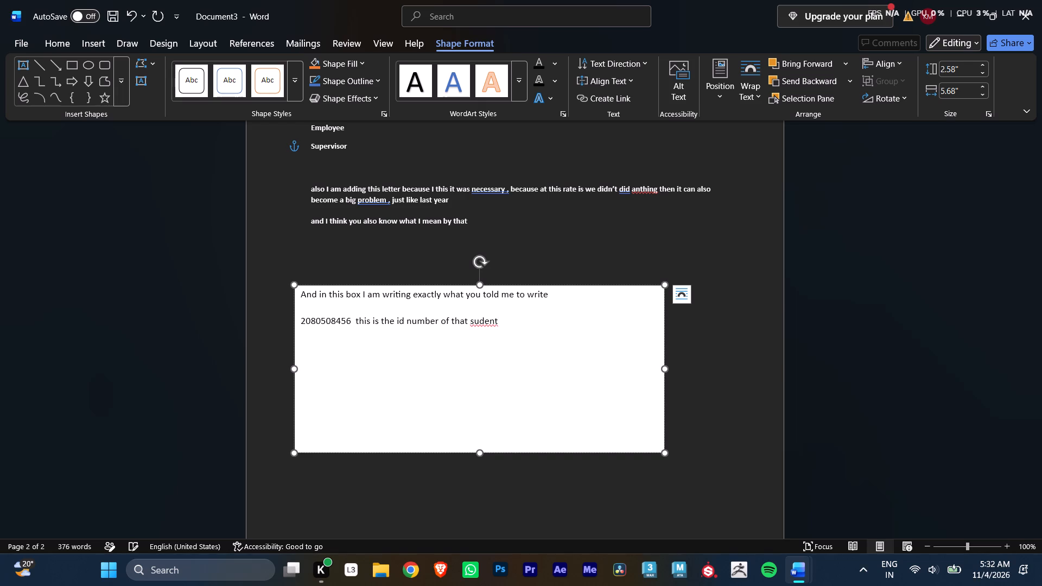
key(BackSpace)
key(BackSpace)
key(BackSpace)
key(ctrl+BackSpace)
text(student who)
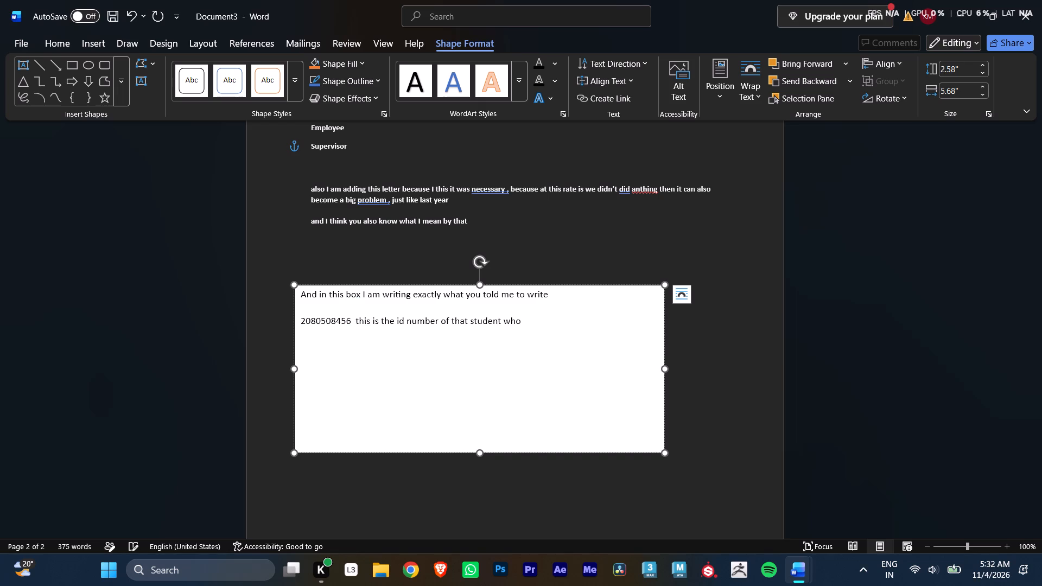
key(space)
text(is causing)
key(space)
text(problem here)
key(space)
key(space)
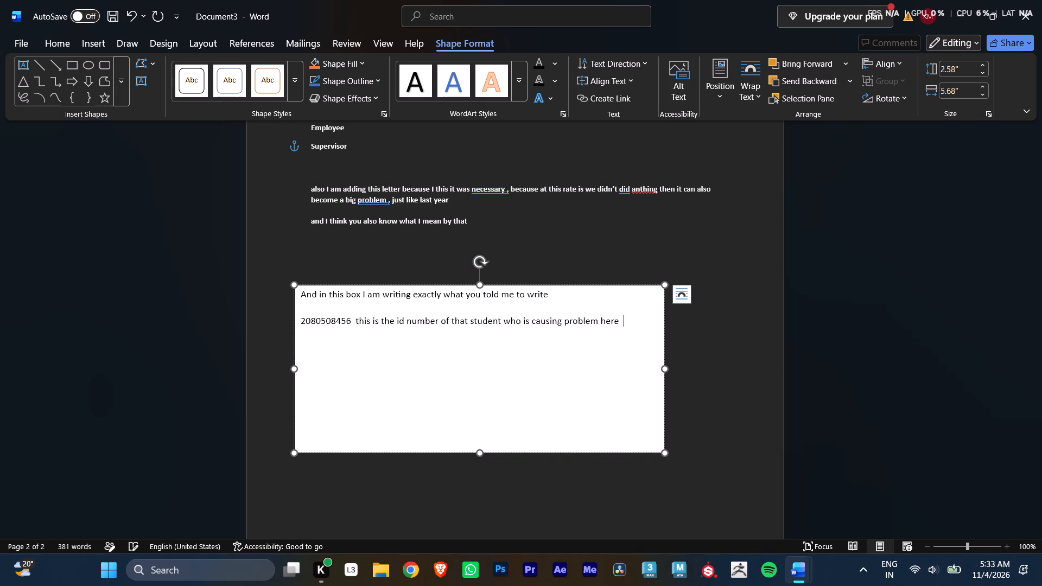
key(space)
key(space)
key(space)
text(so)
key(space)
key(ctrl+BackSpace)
After an empty paragraph in the text box, write "and" followed by the second student's ID number.
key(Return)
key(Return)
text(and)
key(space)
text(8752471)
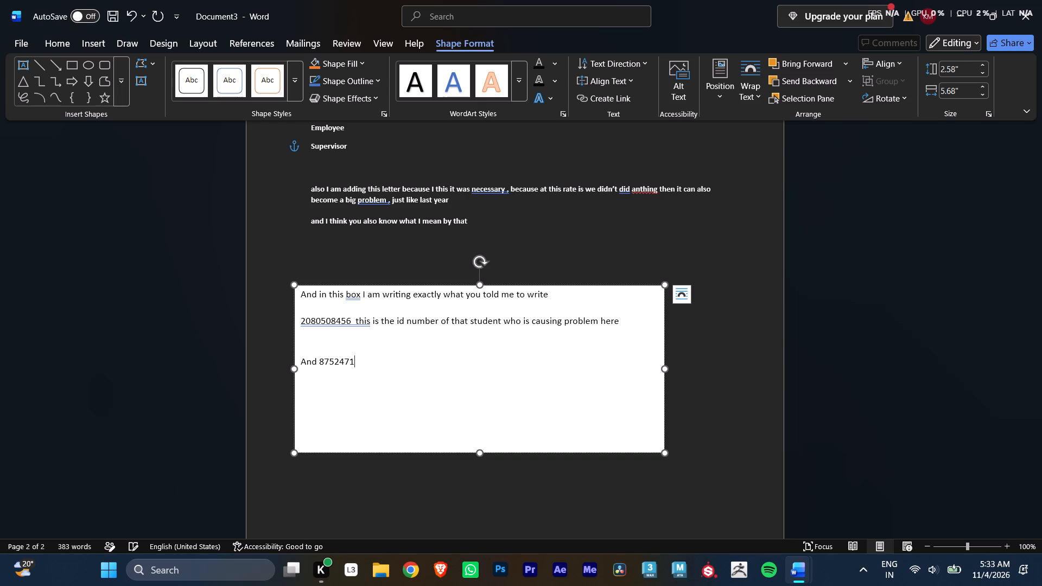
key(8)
Follow the second student's ID number with "this is the Id number of".
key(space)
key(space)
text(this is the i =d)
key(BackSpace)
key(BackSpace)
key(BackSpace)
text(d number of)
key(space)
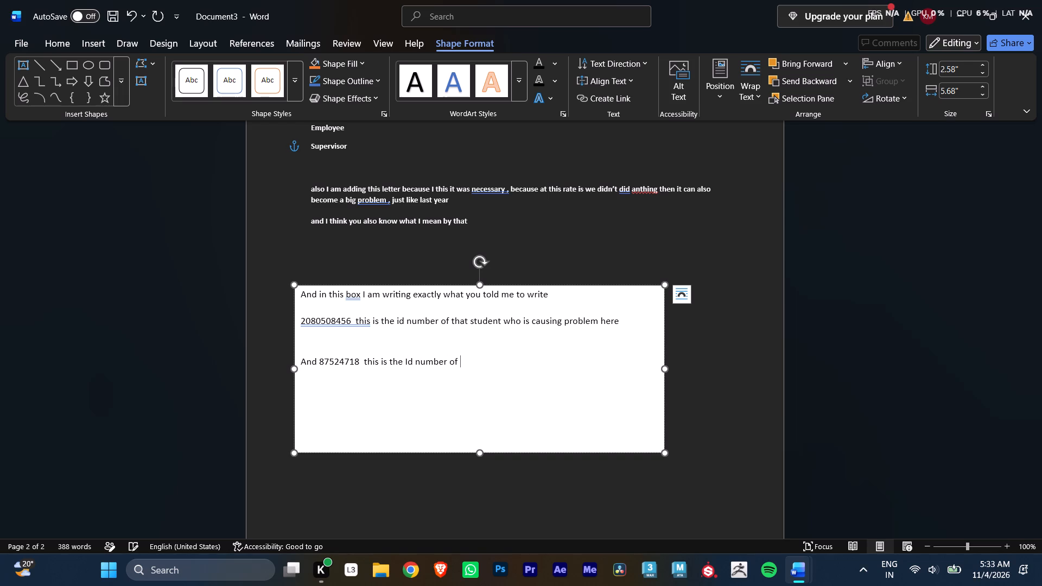
Complete the second student's sentence with "the student who is facing problem".
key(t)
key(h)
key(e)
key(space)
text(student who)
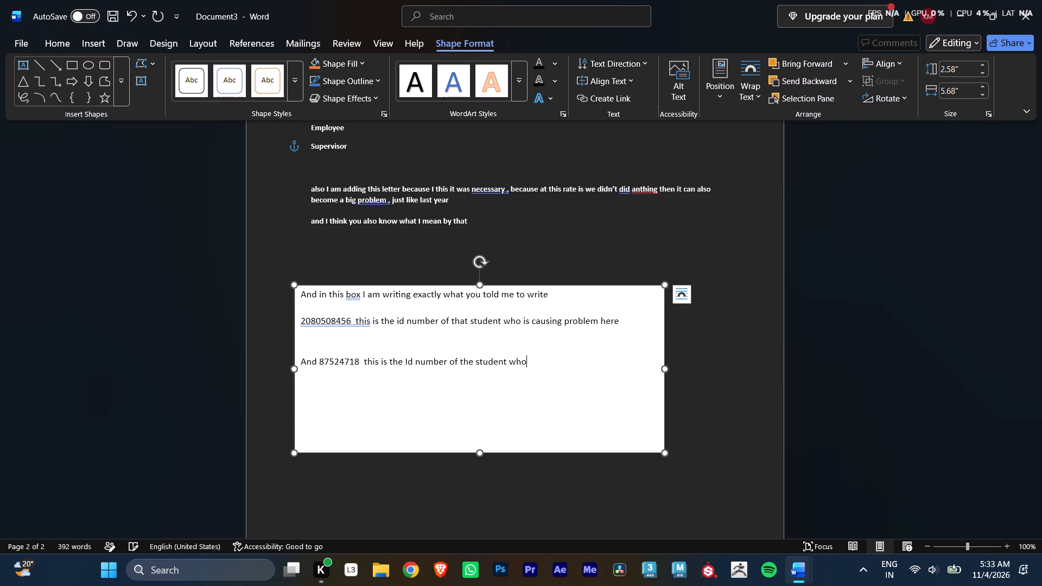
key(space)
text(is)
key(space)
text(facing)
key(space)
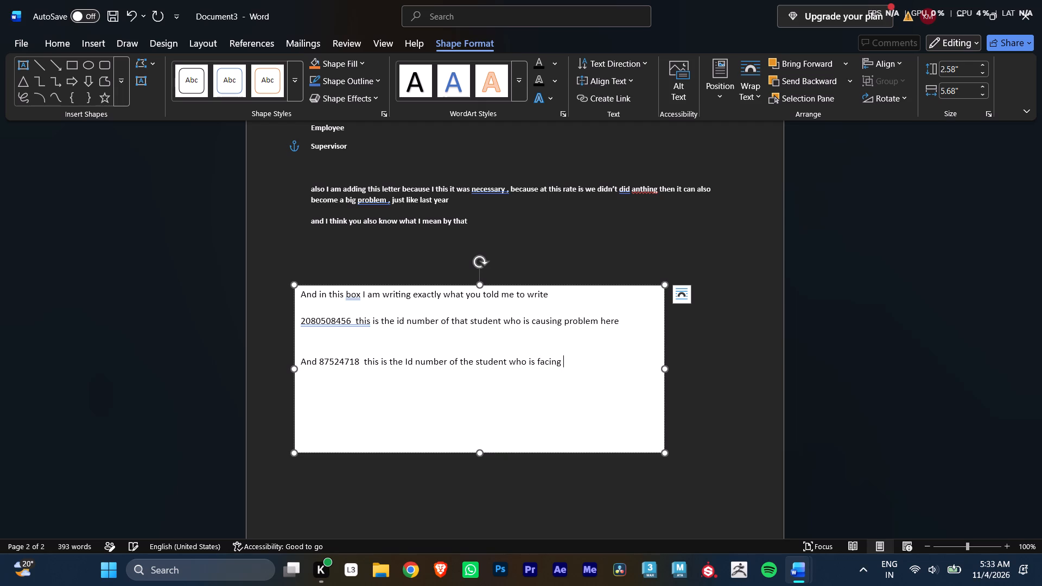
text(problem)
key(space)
Leave two blank lines in the text box and write "troublemaker is actually a new student".
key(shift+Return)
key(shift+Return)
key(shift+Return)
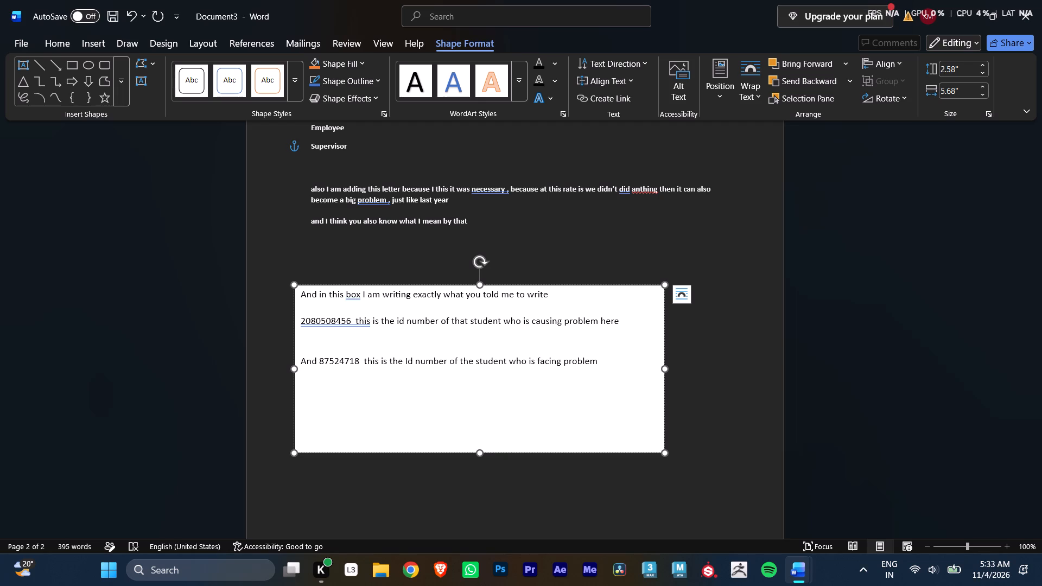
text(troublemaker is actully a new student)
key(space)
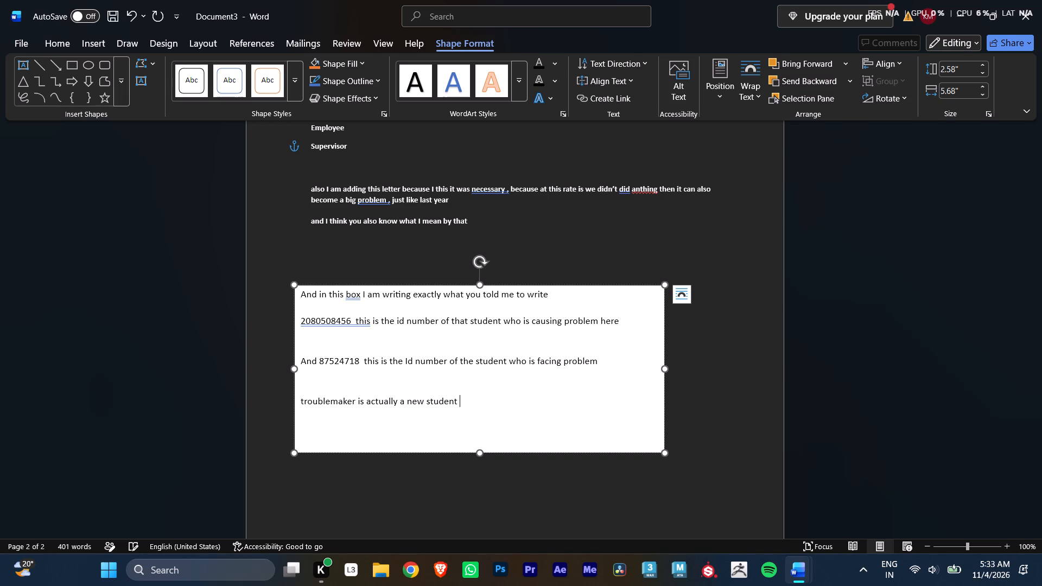
On a new line directly below, write "he got admission just 2 months ago".
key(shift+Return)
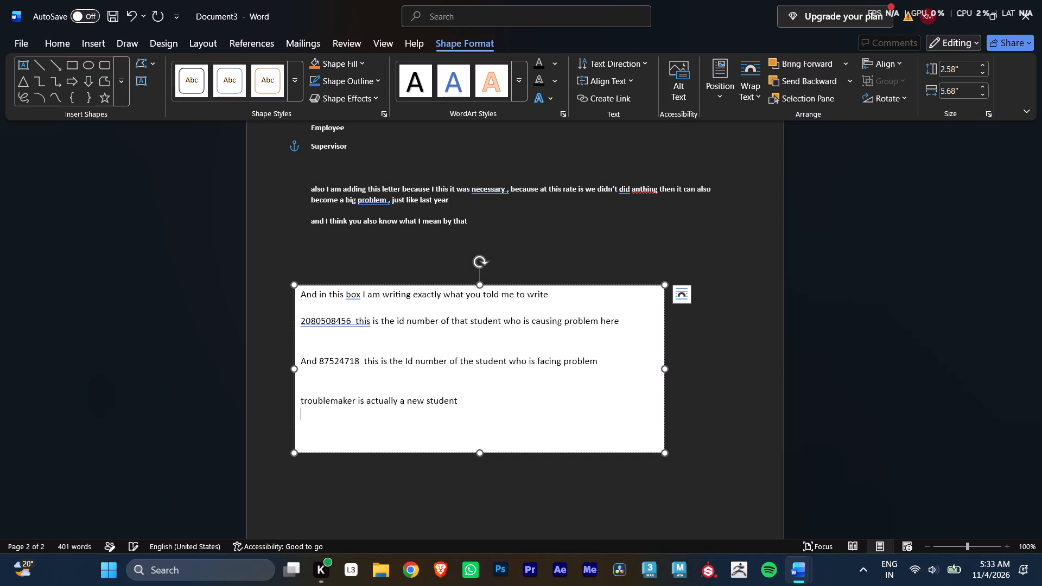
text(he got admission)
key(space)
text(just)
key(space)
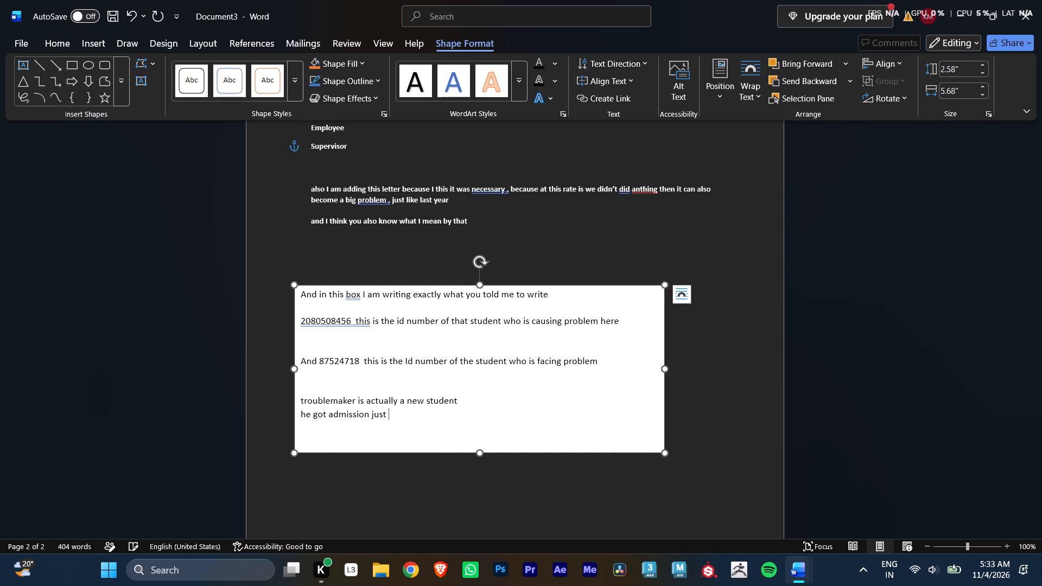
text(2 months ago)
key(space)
Continue the admission sentence with "and everyone start complaining about him that ,".
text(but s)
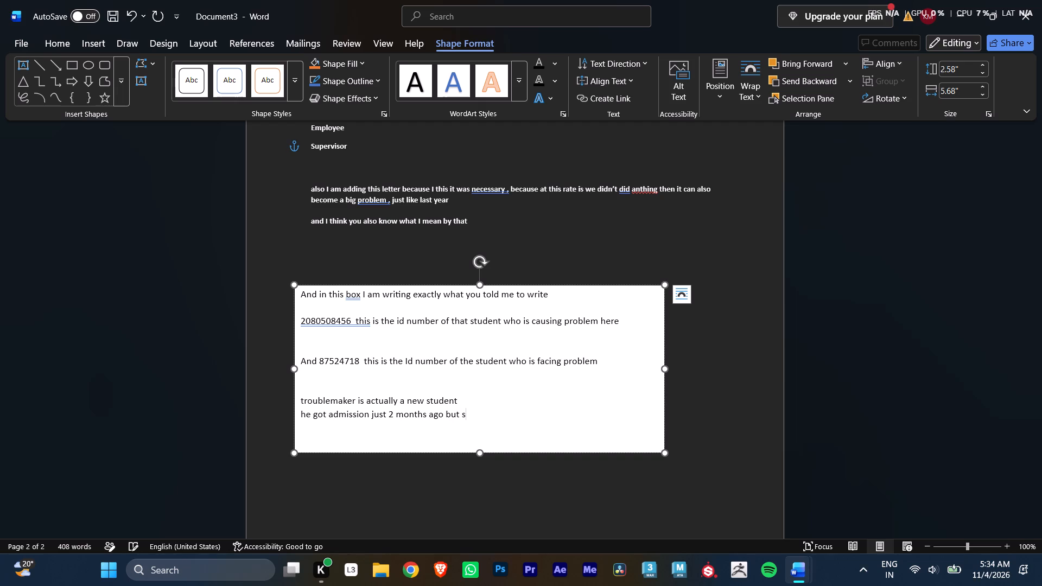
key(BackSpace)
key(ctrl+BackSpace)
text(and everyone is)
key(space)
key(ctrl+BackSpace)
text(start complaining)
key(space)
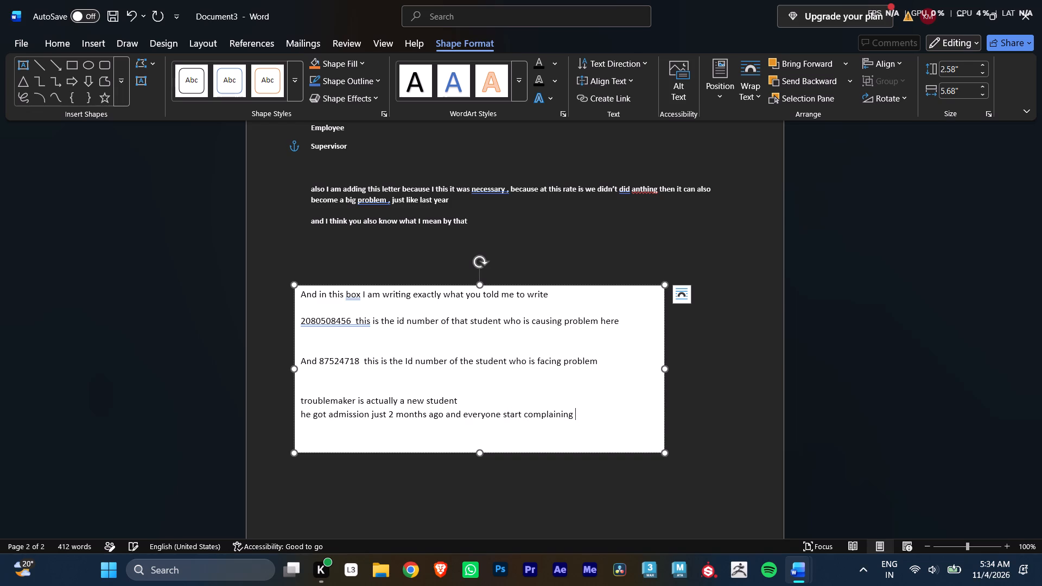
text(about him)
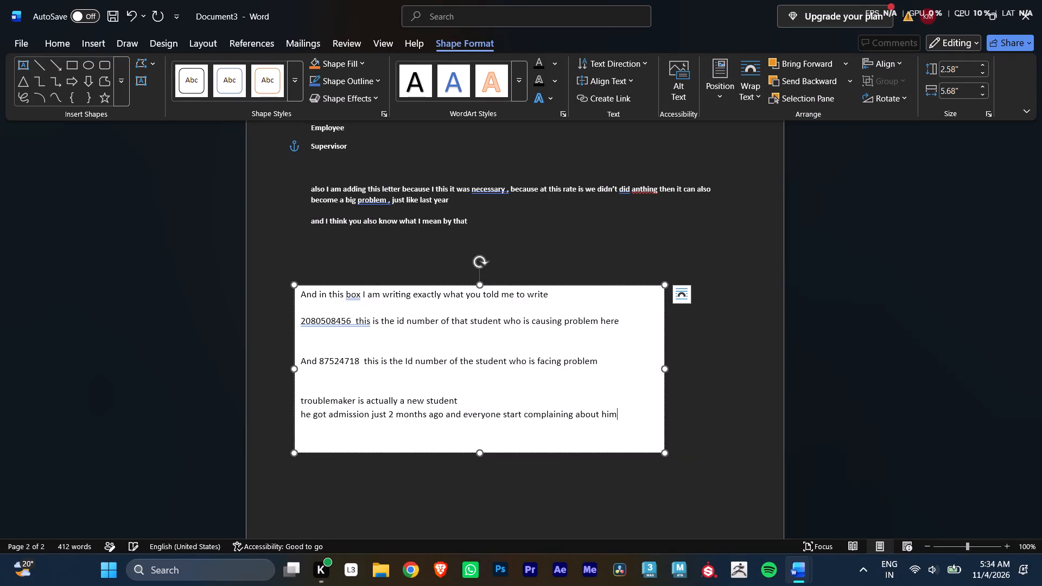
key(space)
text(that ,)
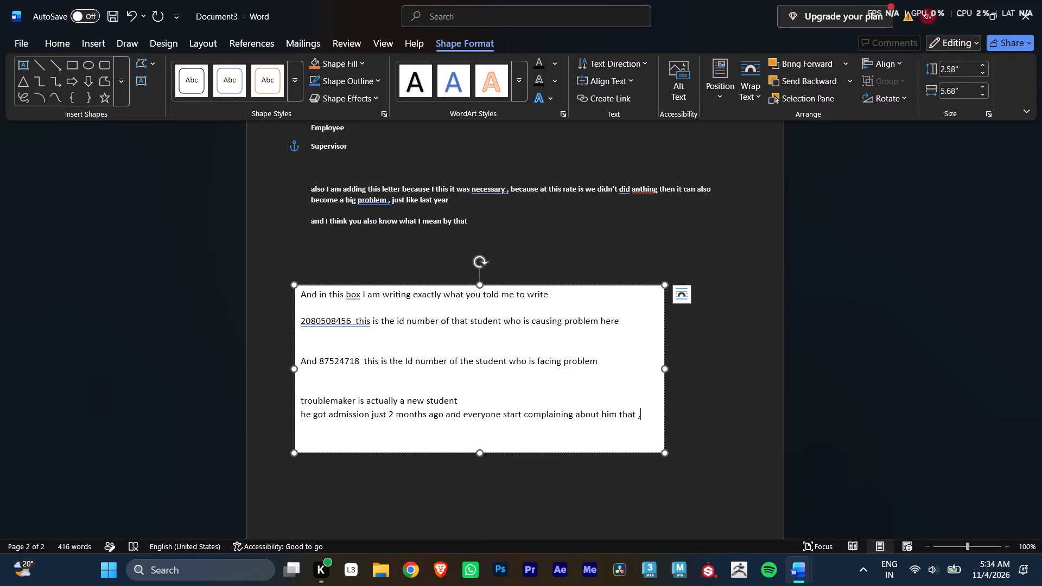
Add the first complaint, "he don't listen to uss or", to the sentence.
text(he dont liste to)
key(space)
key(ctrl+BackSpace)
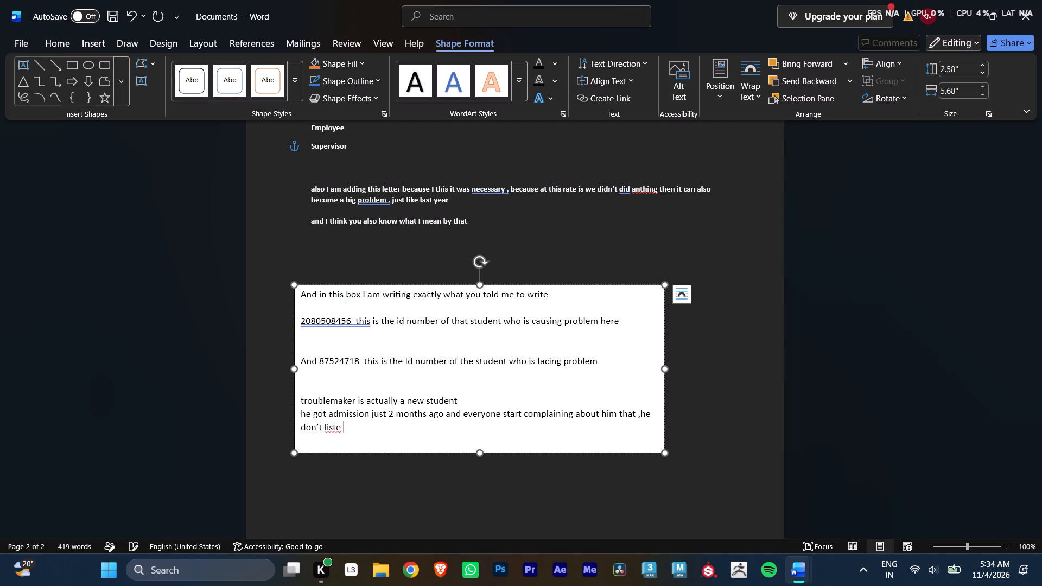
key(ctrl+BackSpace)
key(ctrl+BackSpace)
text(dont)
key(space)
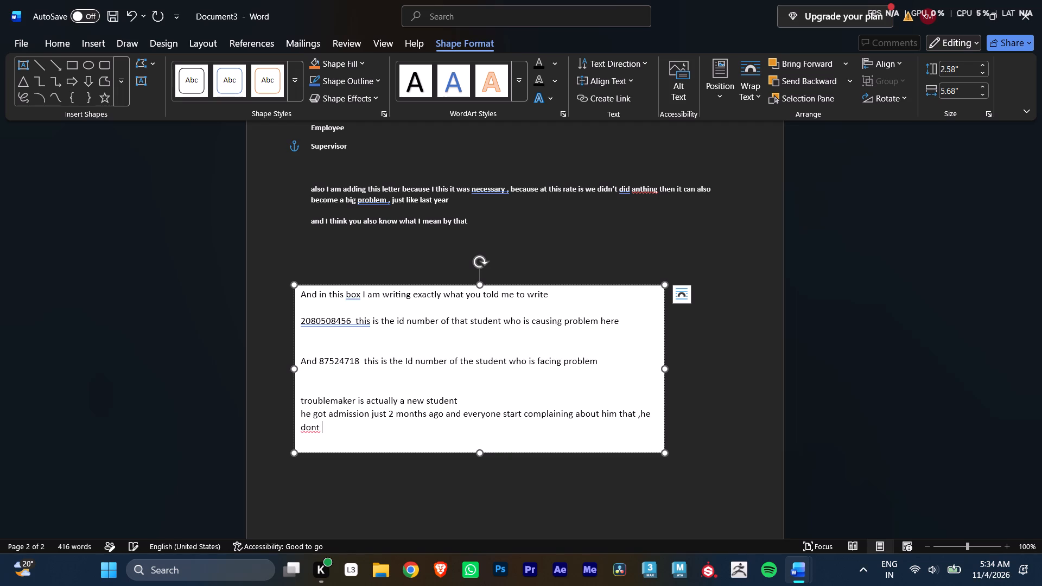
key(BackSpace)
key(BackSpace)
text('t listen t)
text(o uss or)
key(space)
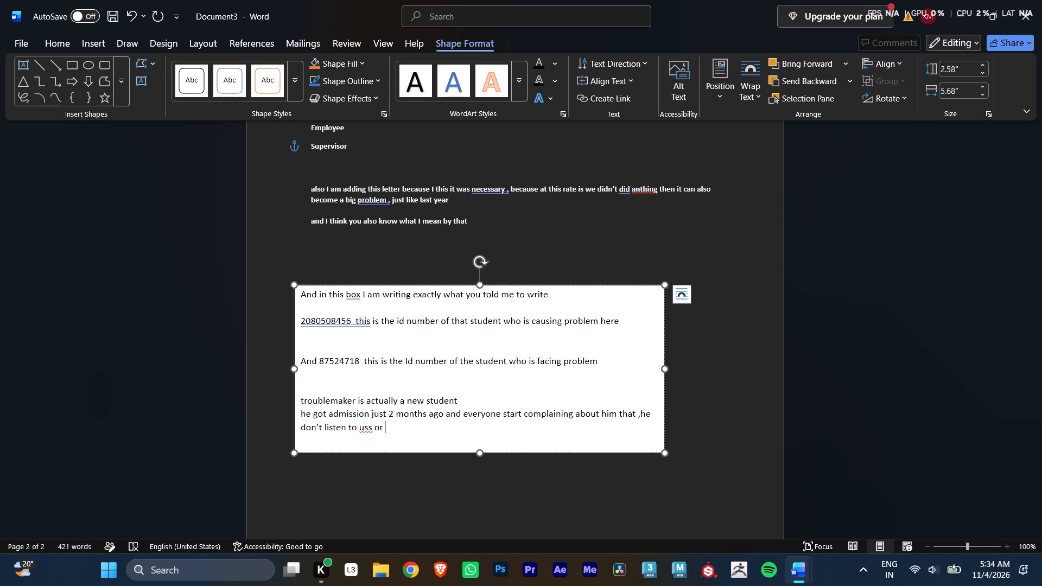
Finish the complaint sentence with "he use slang language".
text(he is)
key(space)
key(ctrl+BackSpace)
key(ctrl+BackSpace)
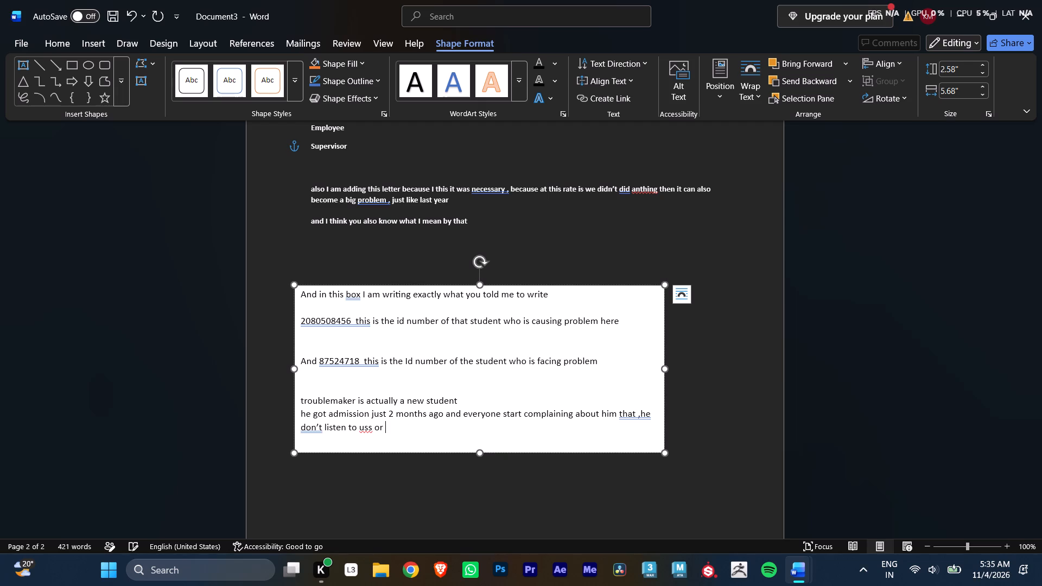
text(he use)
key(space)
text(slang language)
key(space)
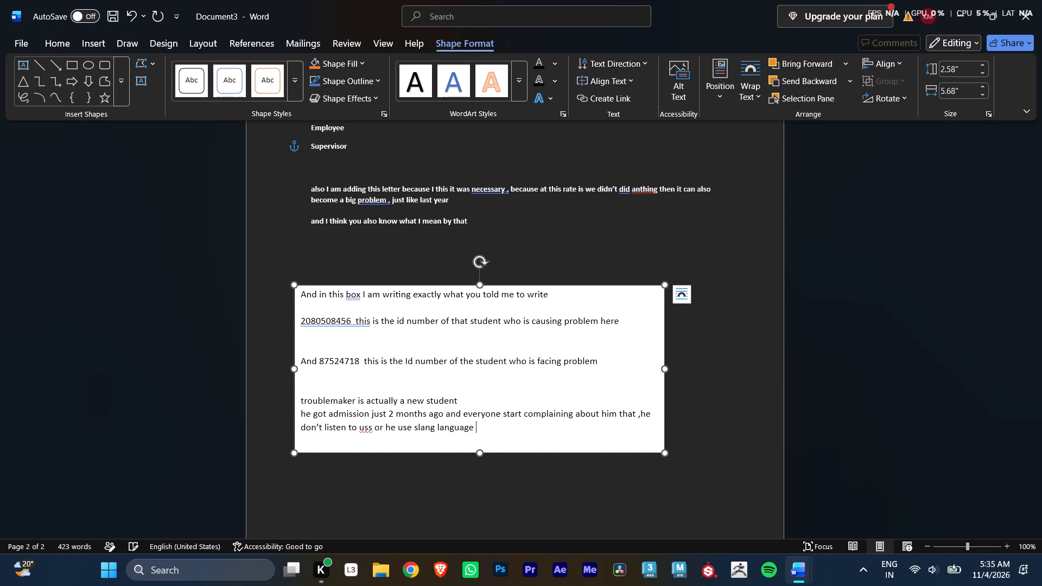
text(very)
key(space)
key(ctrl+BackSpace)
Start a new paragraph in the text box reading "And talk very bad to everyone in the class".
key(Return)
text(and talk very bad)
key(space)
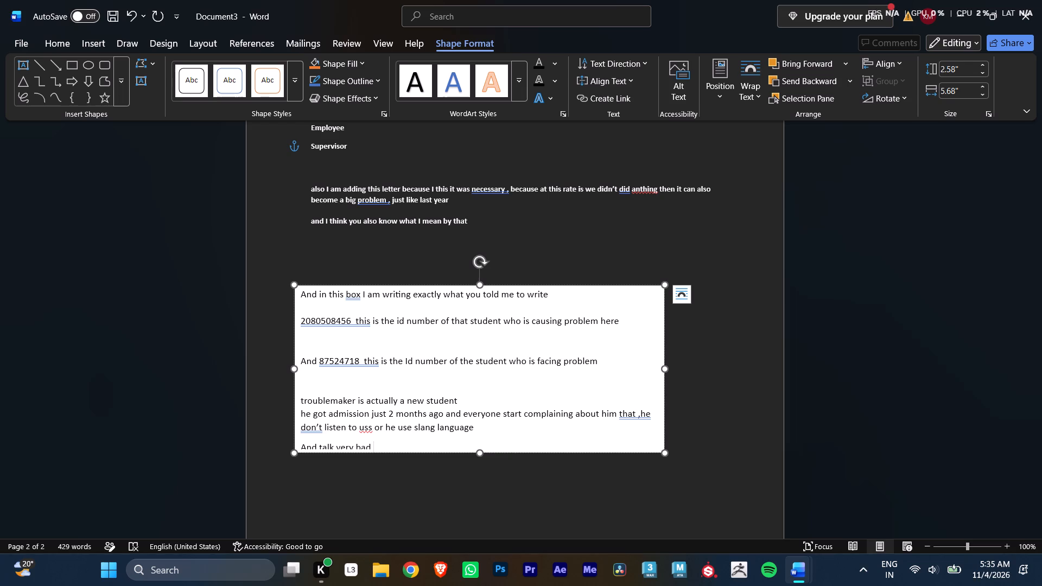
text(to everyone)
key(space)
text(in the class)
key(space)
Start a new line in the blank area below the text box reading "I think this is enough".
scroll(721, 413, down, 3)
click(592, 393)
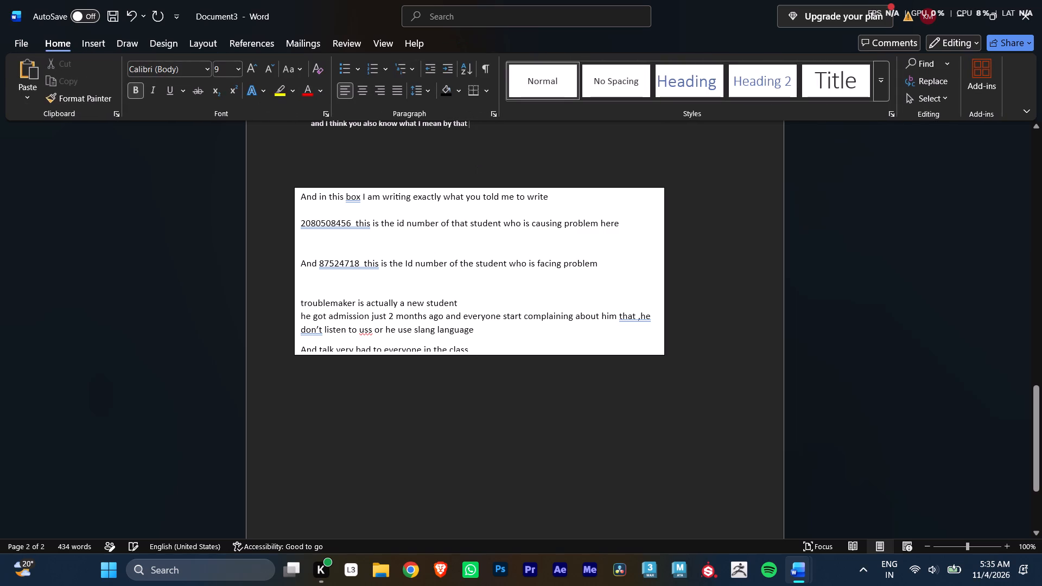
click(287, 415)
click(323, 431)
double_click(309, 410)
double_click(314, 397)
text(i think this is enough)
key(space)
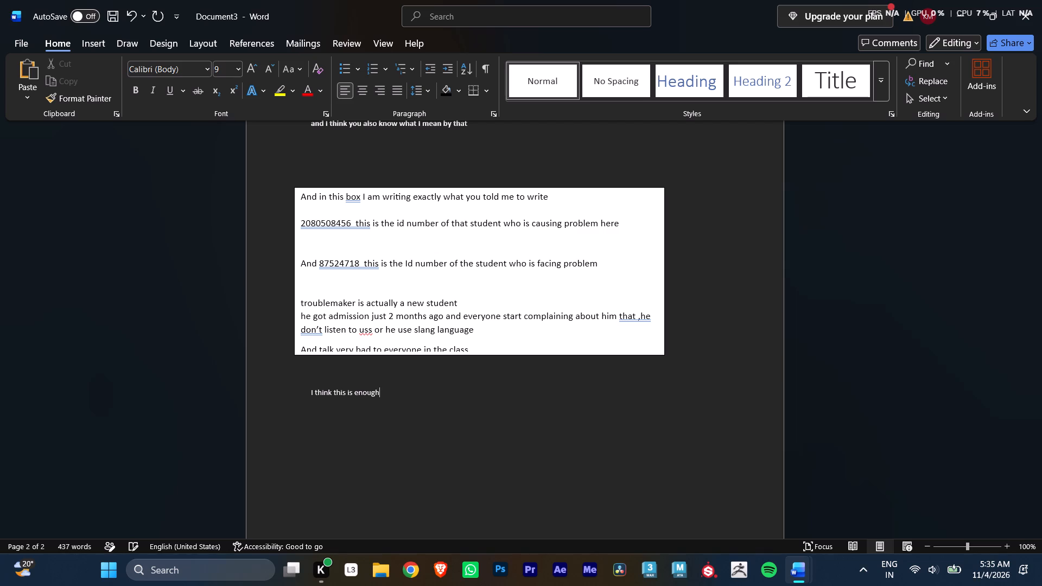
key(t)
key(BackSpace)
Continue the line below the text box with "information and reasosn to take a serious action".
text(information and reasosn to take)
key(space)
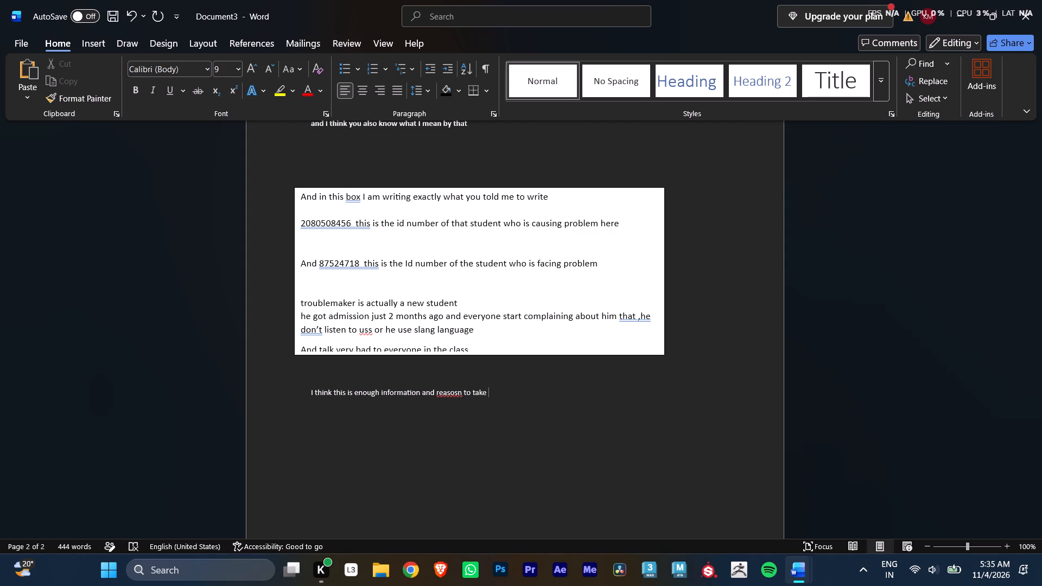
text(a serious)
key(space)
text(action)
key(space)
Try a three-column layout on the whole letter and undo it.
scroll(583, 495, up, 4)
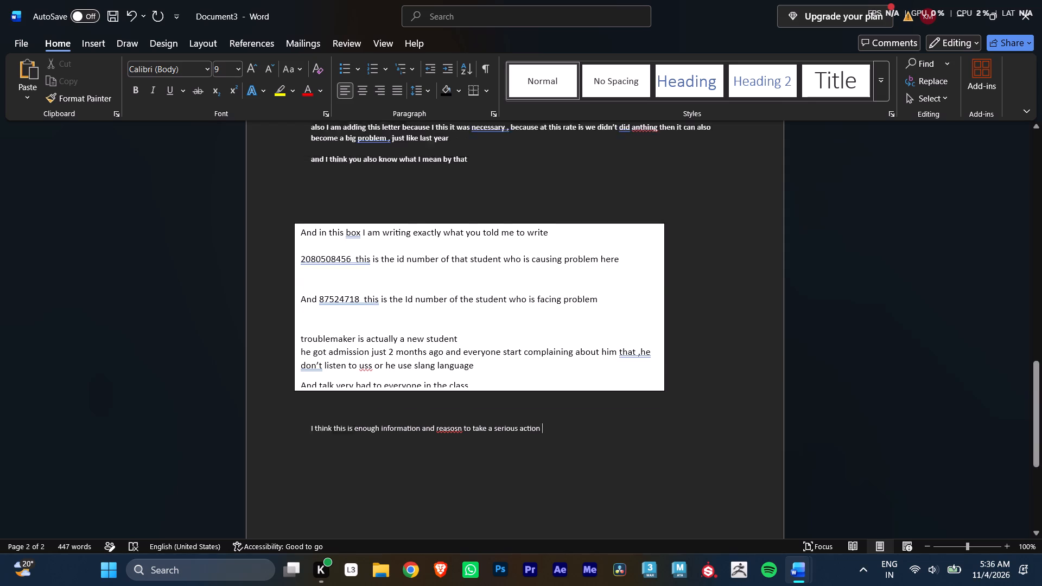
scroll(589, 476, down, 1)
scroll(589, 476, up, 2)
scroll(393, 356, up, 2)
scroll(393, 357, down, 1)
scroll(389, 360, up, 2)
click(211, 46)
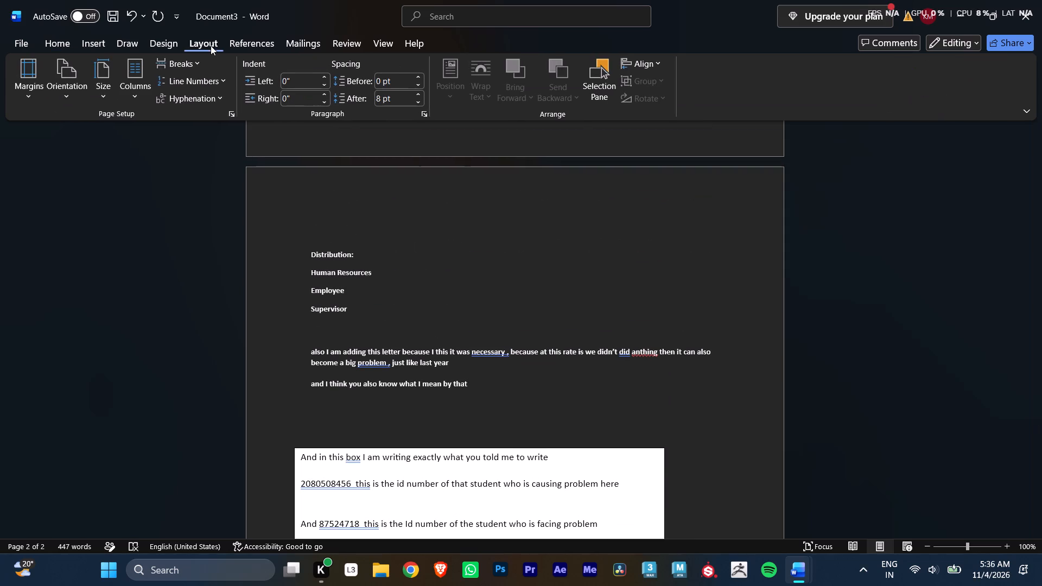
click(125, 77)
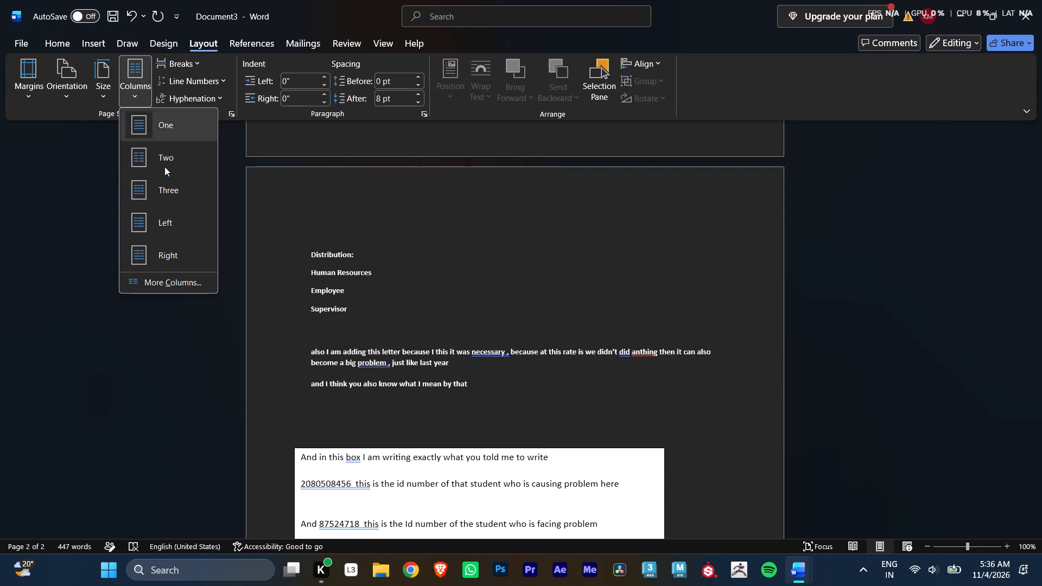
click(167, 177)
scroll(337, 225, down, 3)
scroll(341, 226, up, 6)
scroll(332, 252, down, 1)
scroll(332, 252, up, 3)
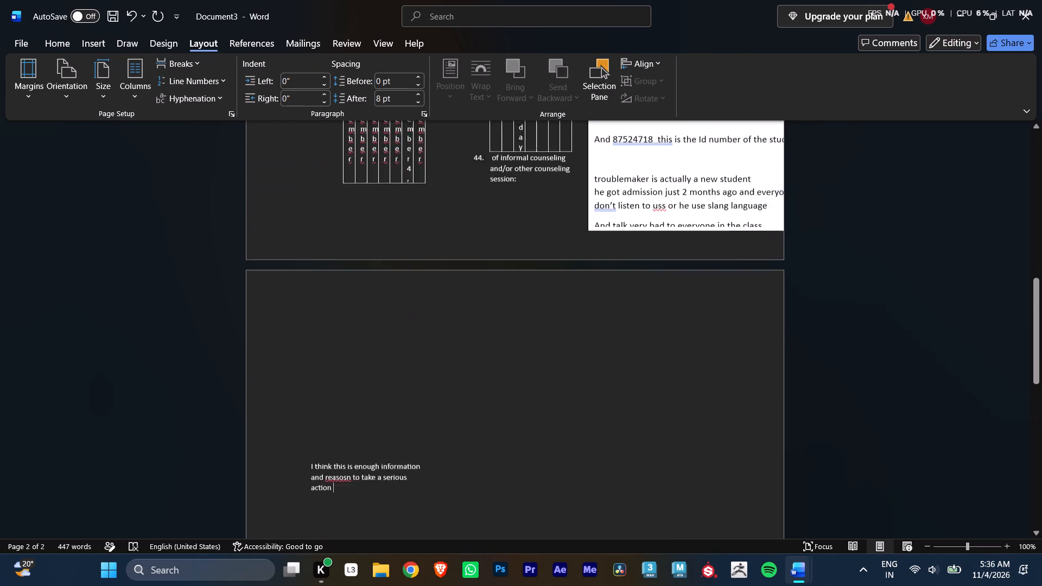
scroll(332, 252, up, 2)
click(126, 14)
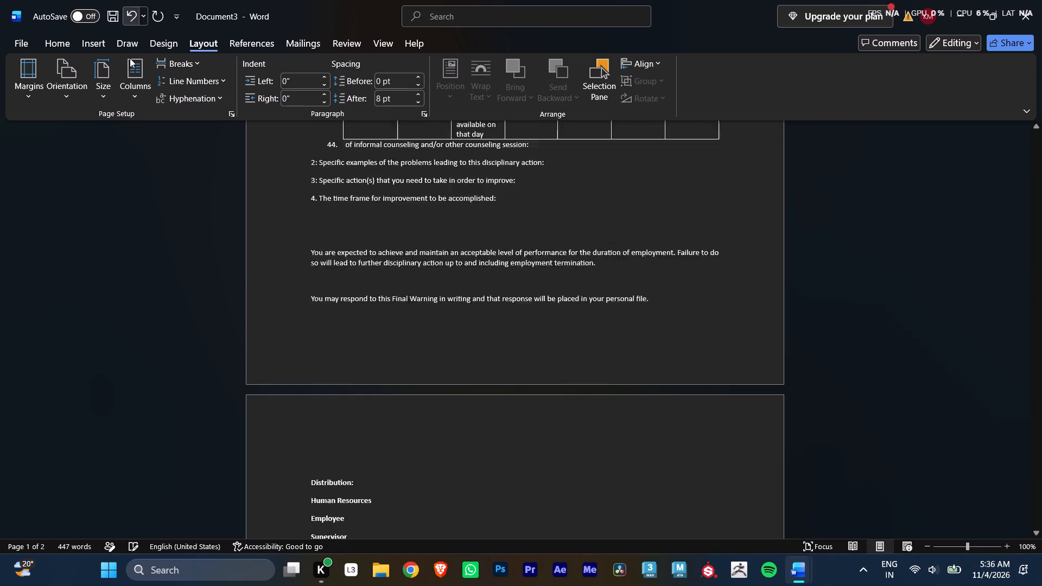
Apply the Left column preset to the whole letter.
click(130, 79)
click(163, 212)
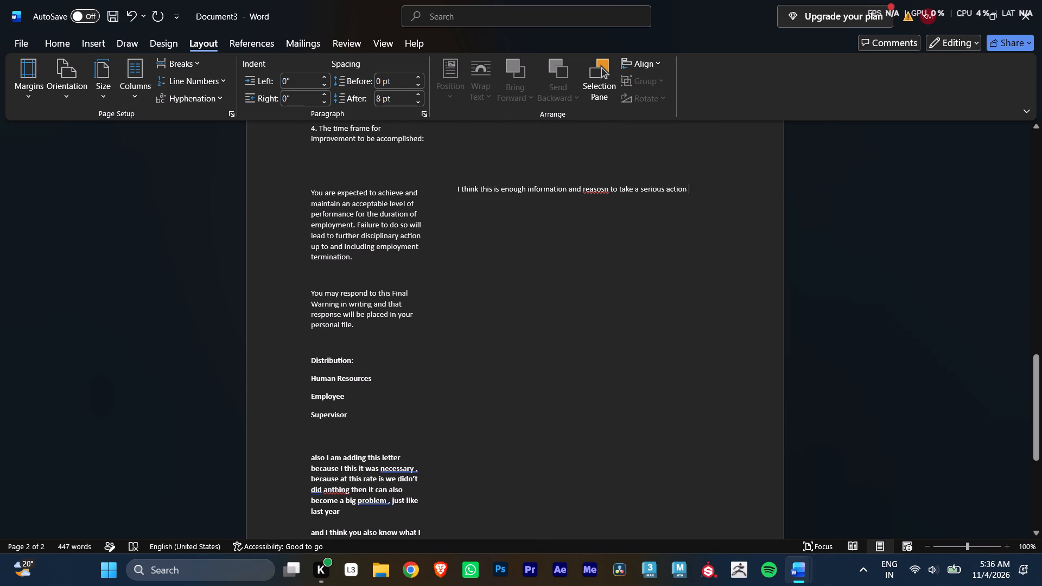
Review the letter's new column layout on both pages, from the text box back up to the title.
scroll(458, 263, up, 1)
scroll(458, 266, down, 4)
scroll(460, 273, up, 1)
scroll(460, 273, down, 6)
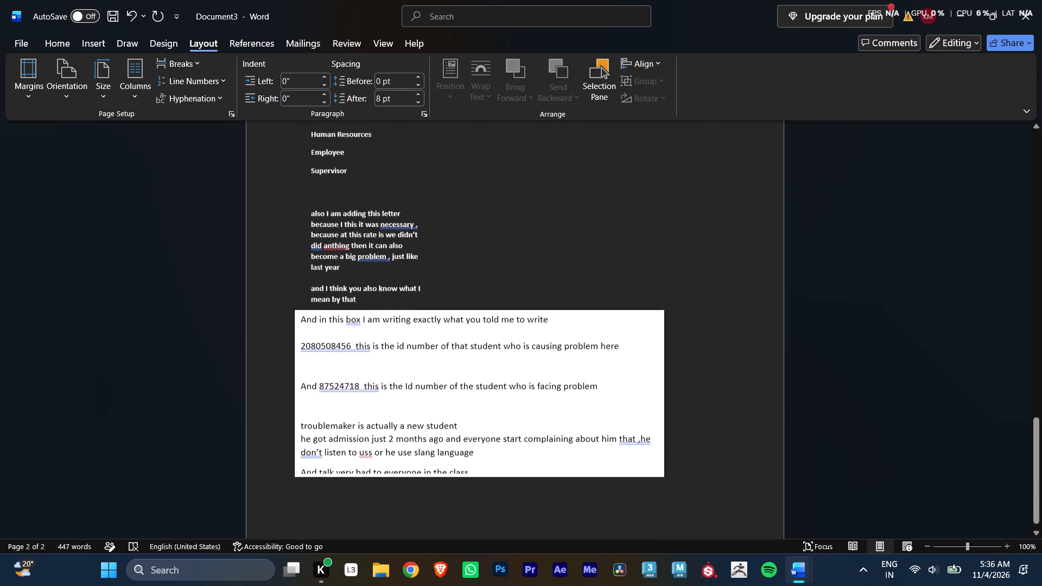
scroll(460, 273, down, 1)
scroll(460, 273, up, 18)
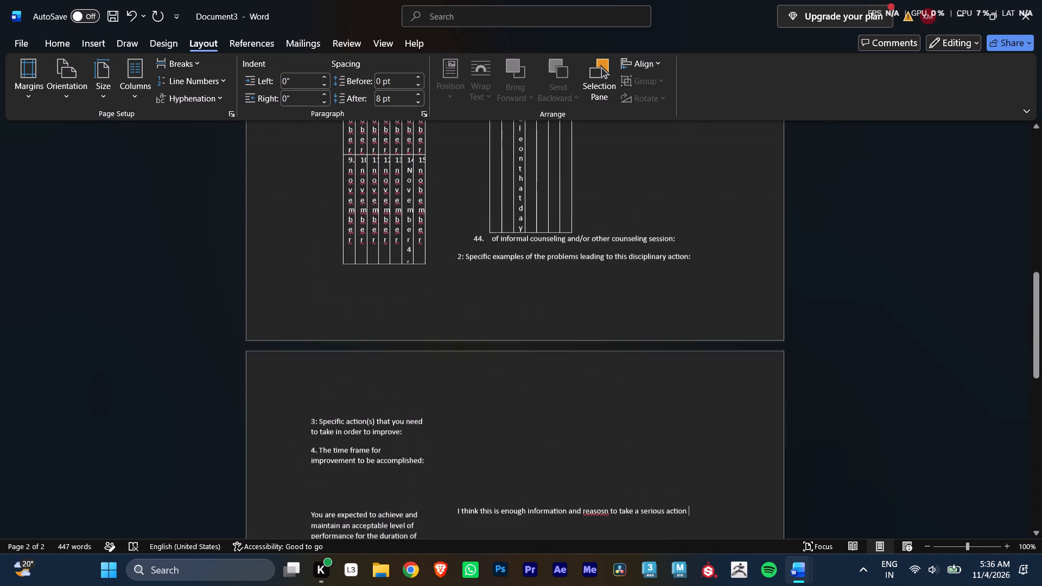
scroll(462, 274, up, 3)
scroll(462, 274, down, 1)
scroll(462, 274, up, 11)
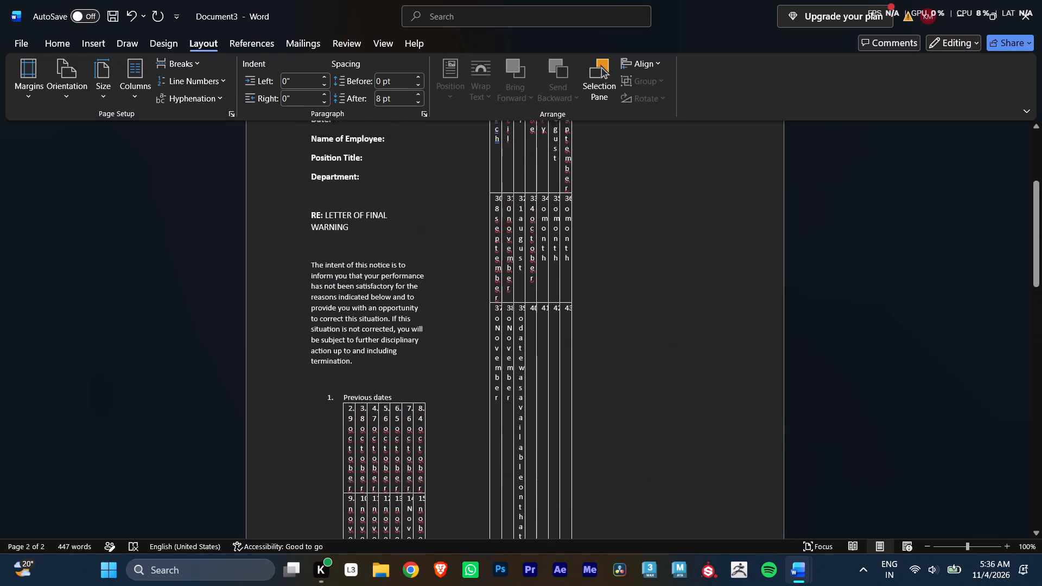
scroll(462, 274, up, 3)
scroll(462, 274, down, 1)
scroll(462, 274, up, 7)
scroll(462, 274, down, 2)
scroll(462, 274, up, 1)
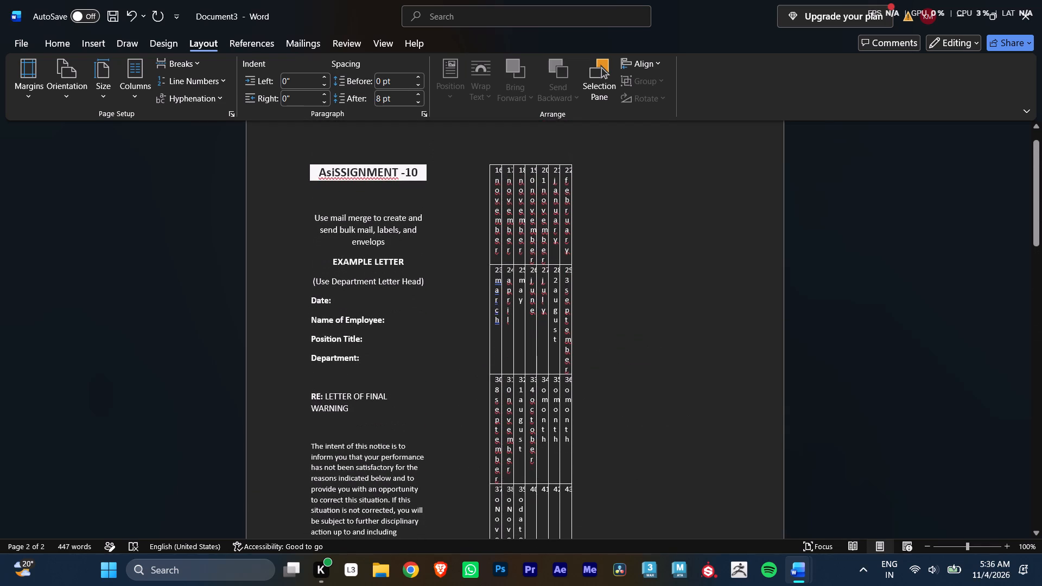
scroll(462, 274, up, 2)
scroll(462, 274, down, 1)
scroll(462, 274, up, 3)
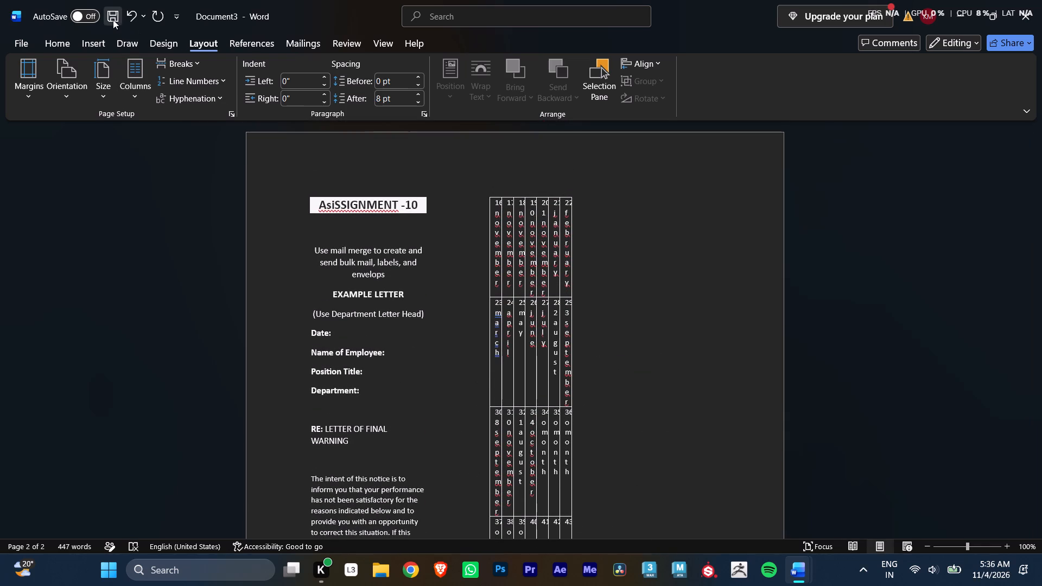
Save the letter as a Word document named "AsiSSIGNMENT -10" in the aman folder under Downloads.
click(113, 20)
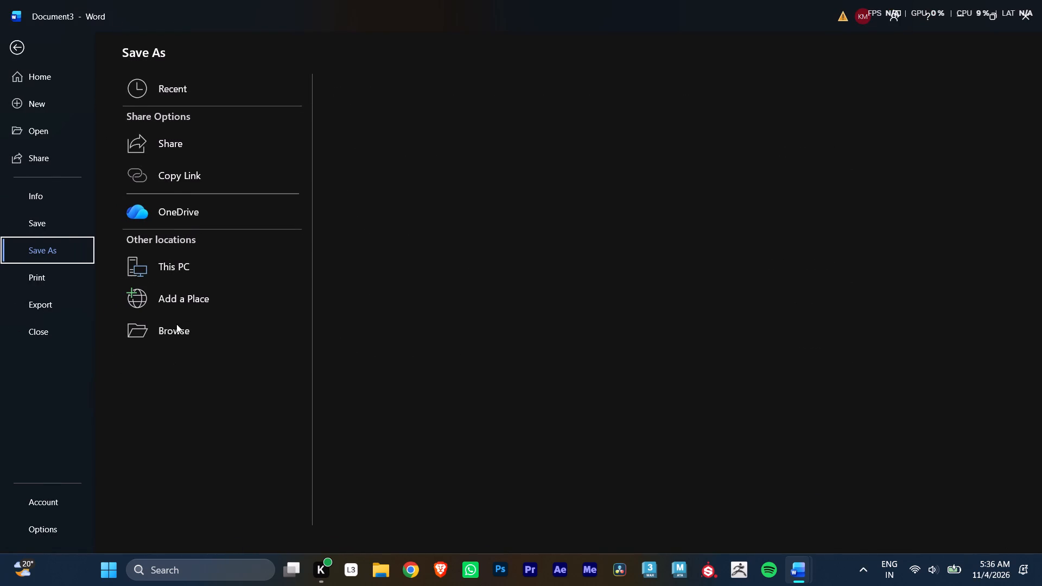
click(173, 338)
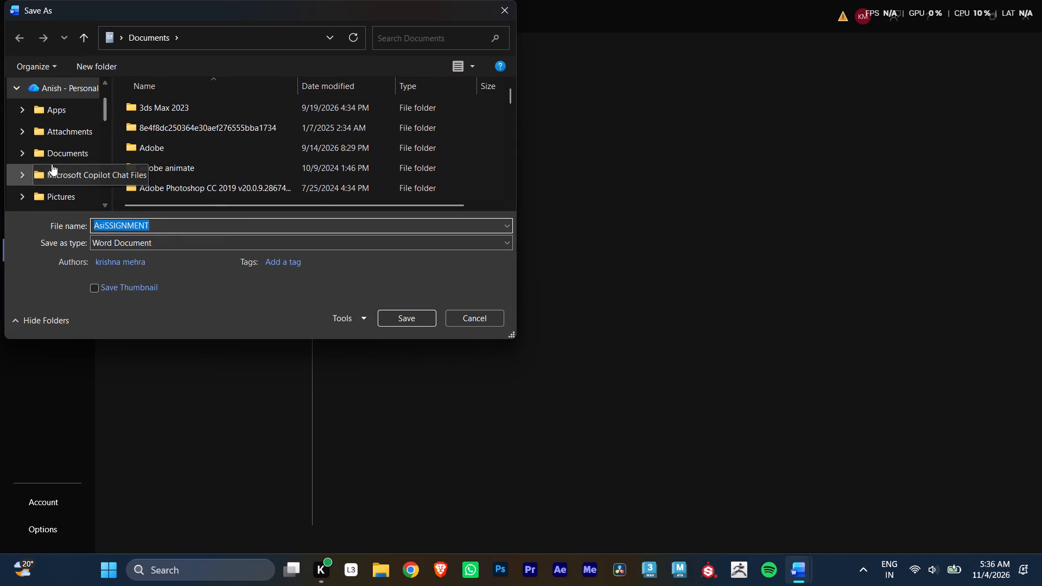
scroll(52, 164, down, 2)
click(67, 153)
double_click(138, 124)
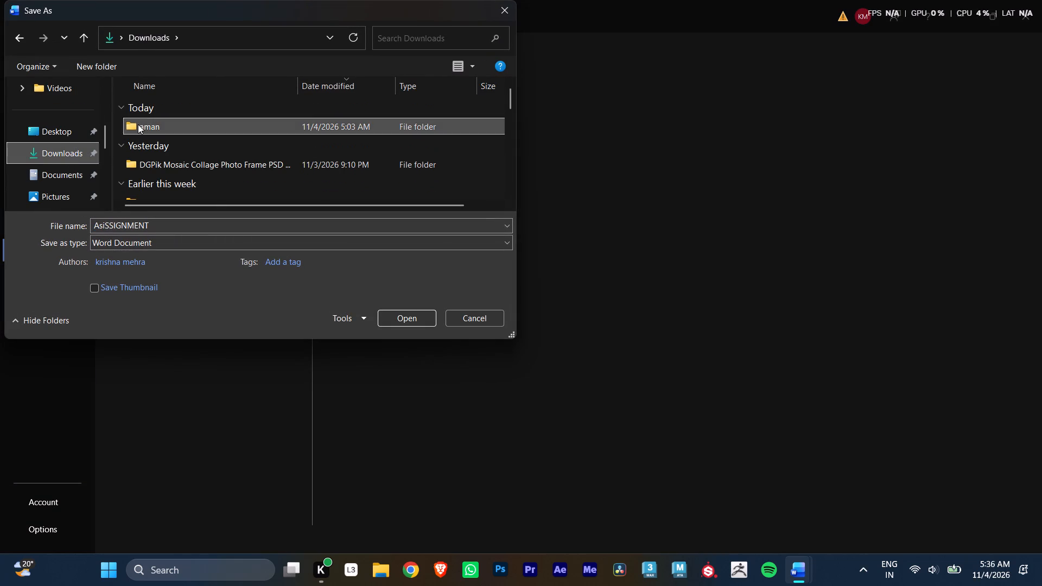
click(324, 228)
click(324, 228)
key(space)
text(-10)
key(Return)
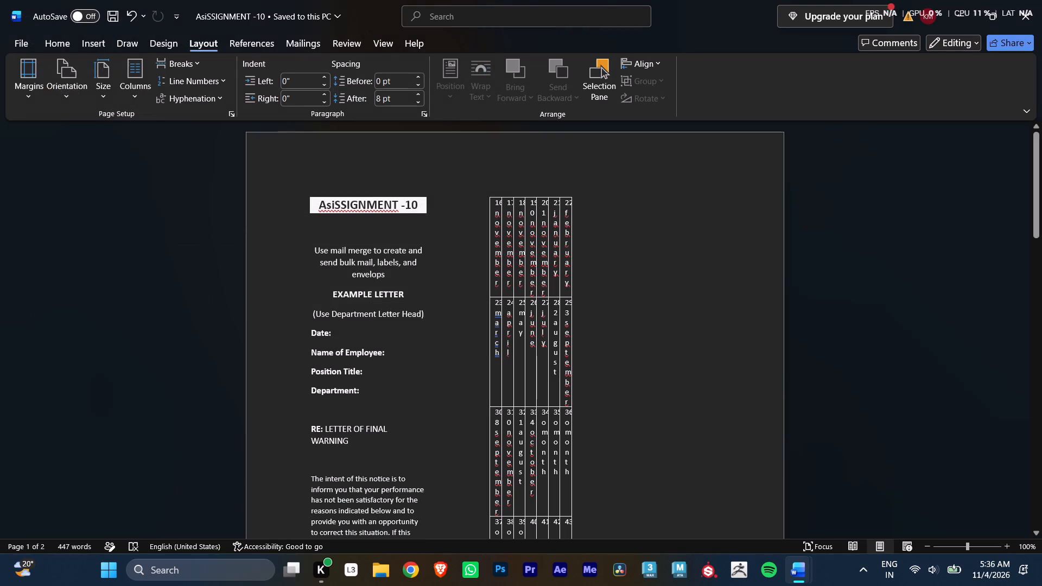
Close the saved AsiSSIGNMENT -10 letter and the ASSIGNMENT -8 document.
click(1041, 0)
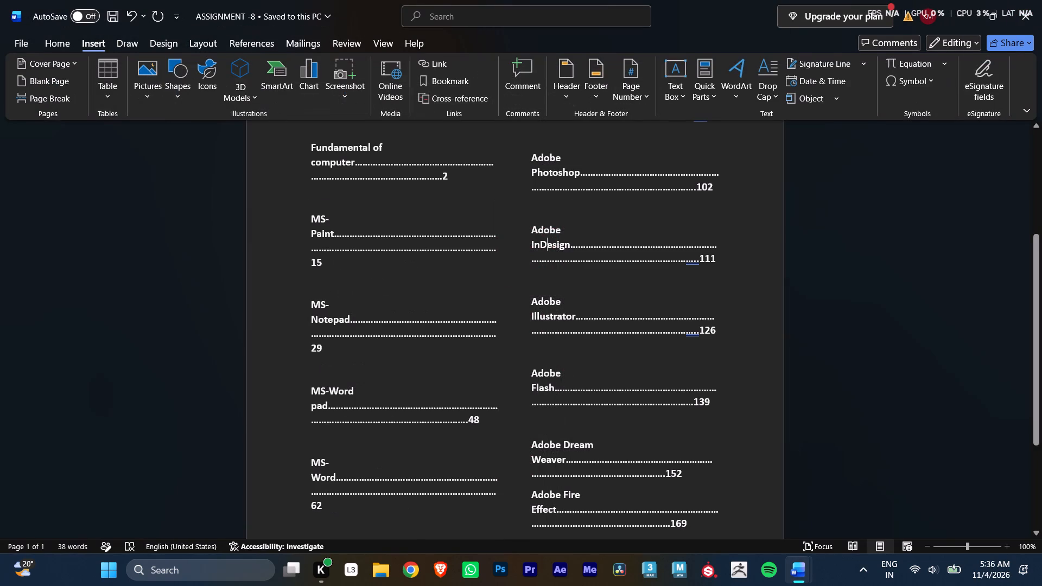
click(1041, 0)
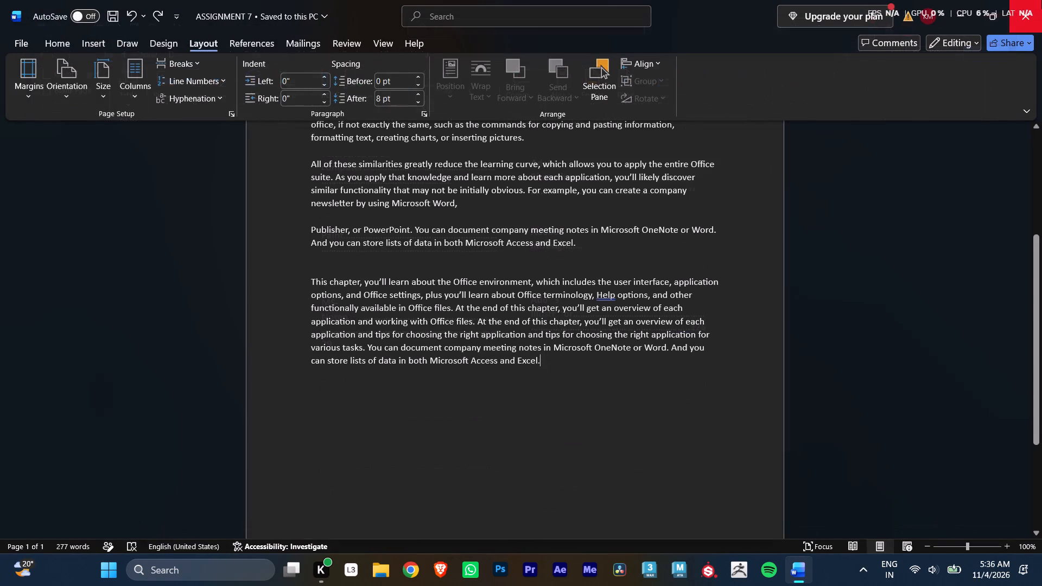